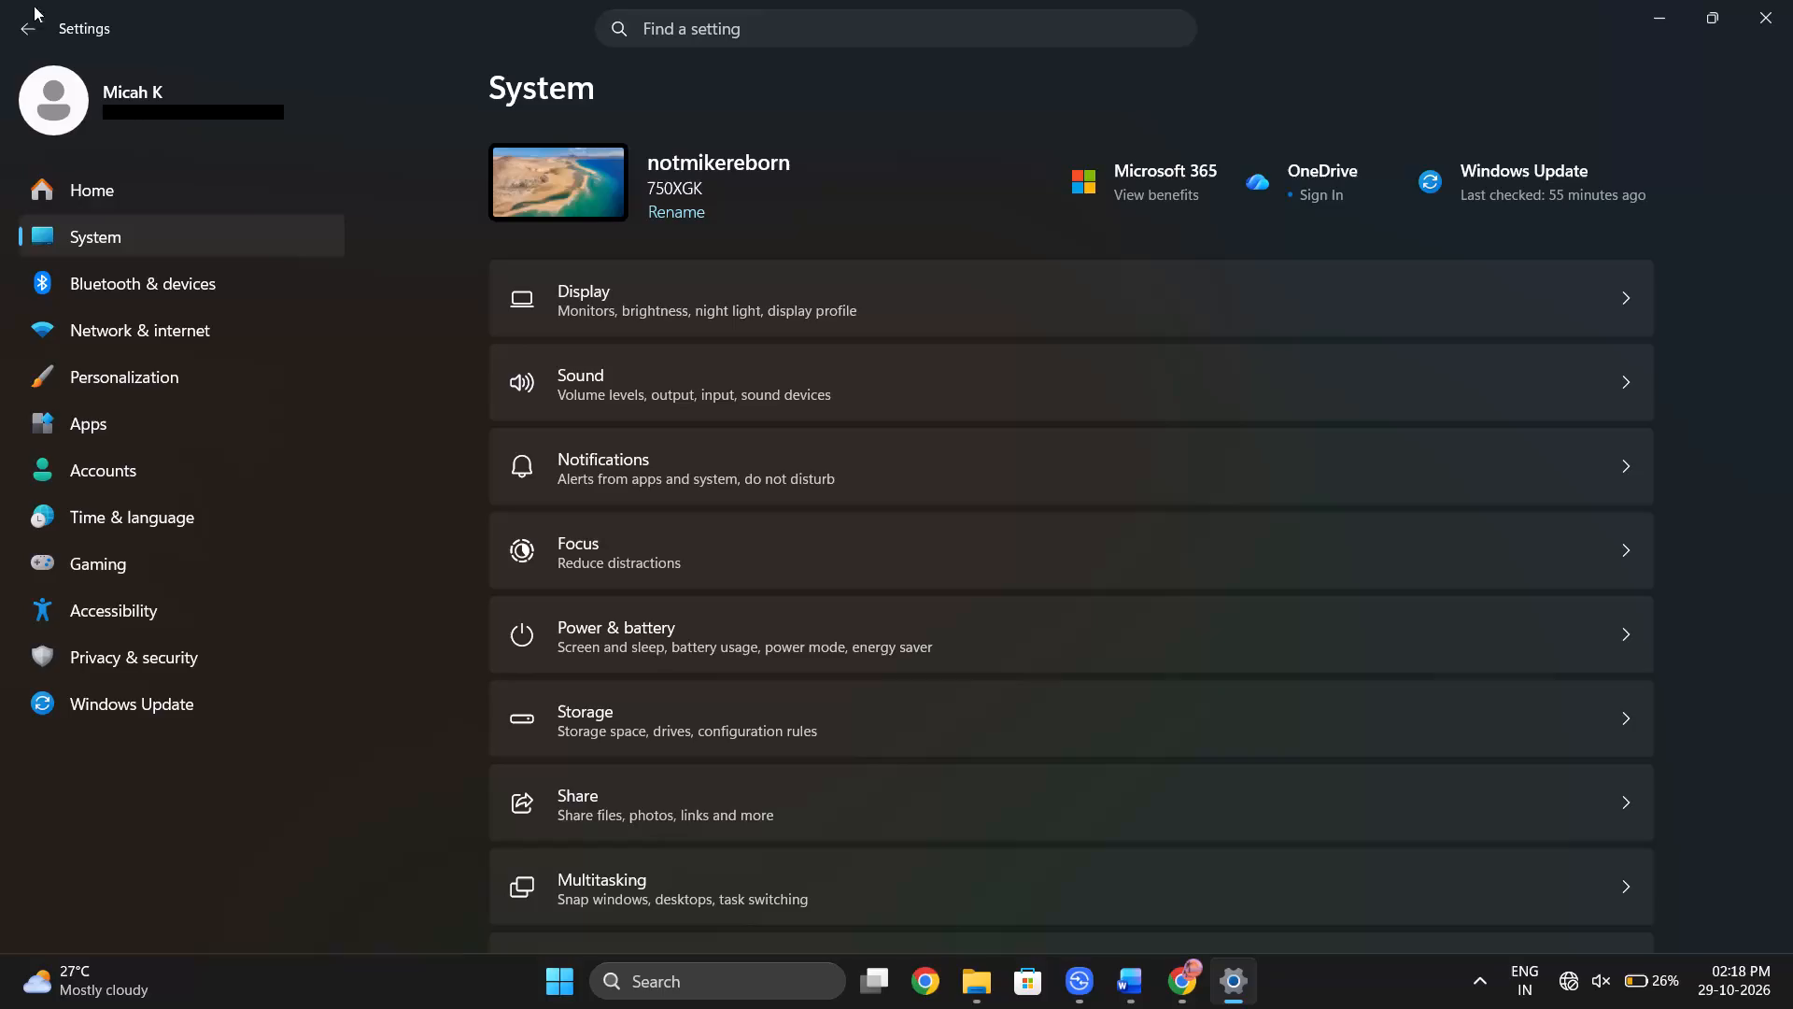
# Set the display orientation to Landscape and keep the change.
pyautogui.click(635, 290)
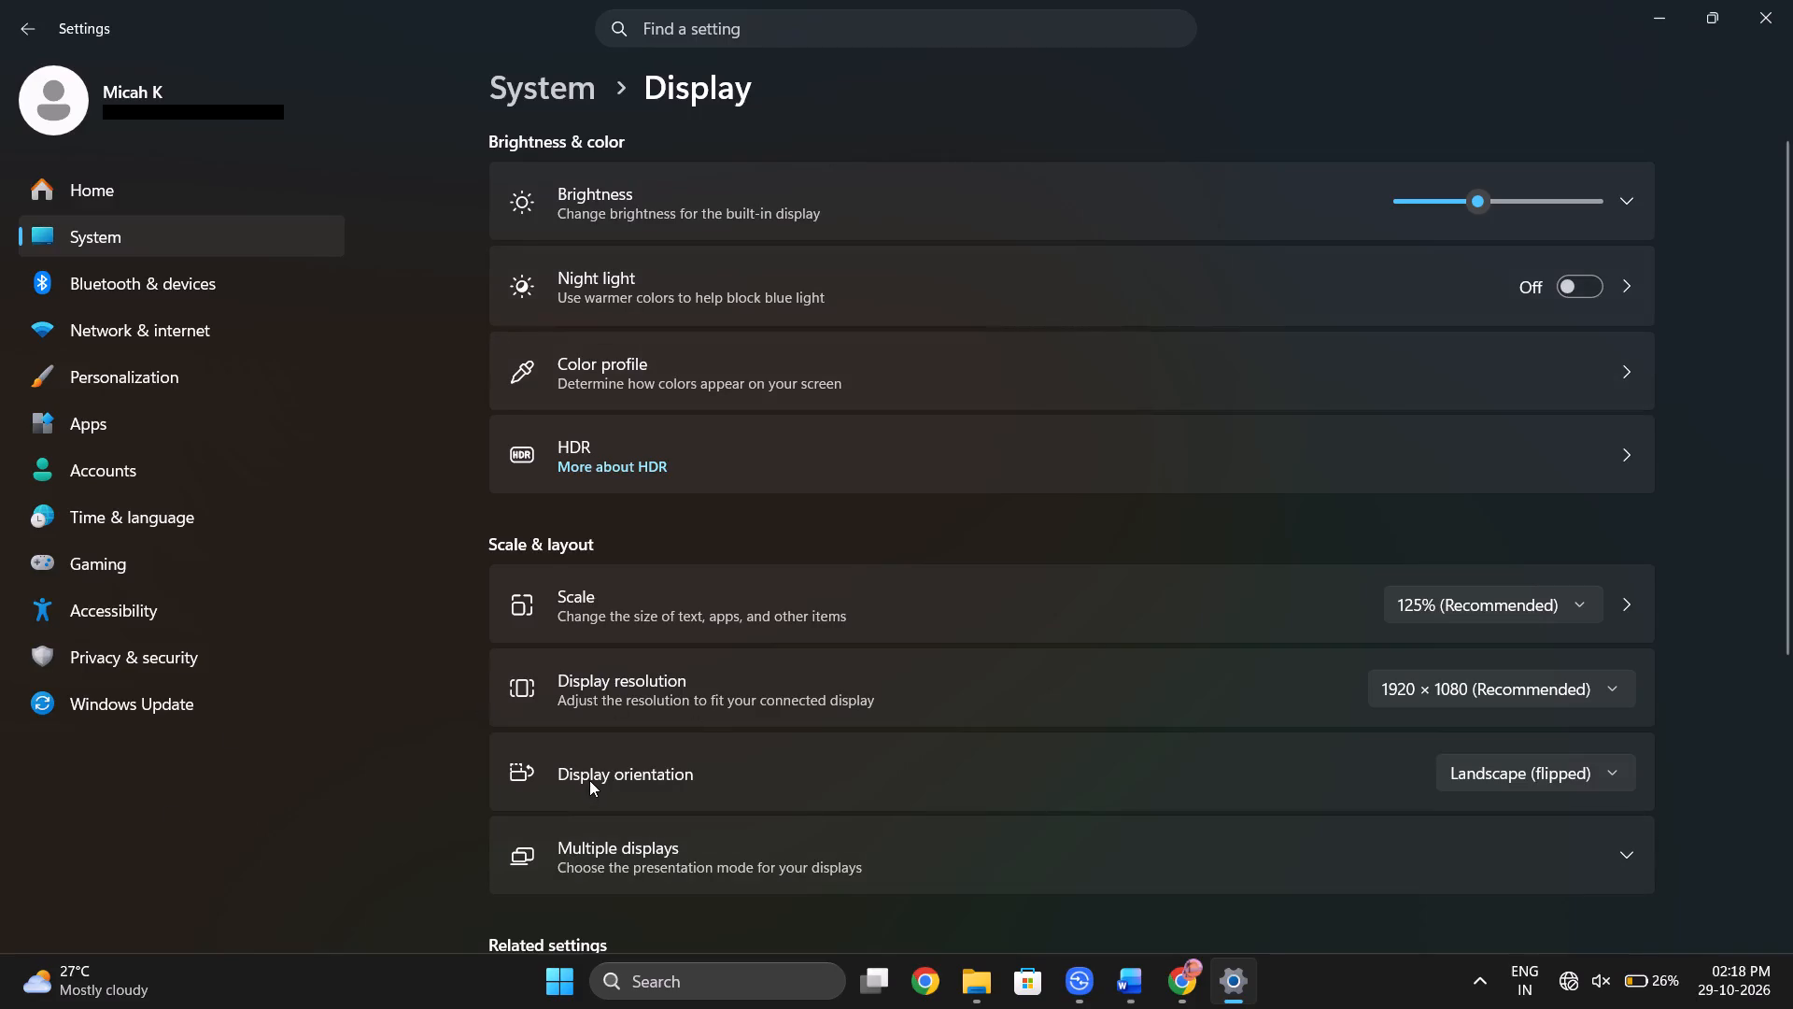
pyautogui.click(1521, 774)
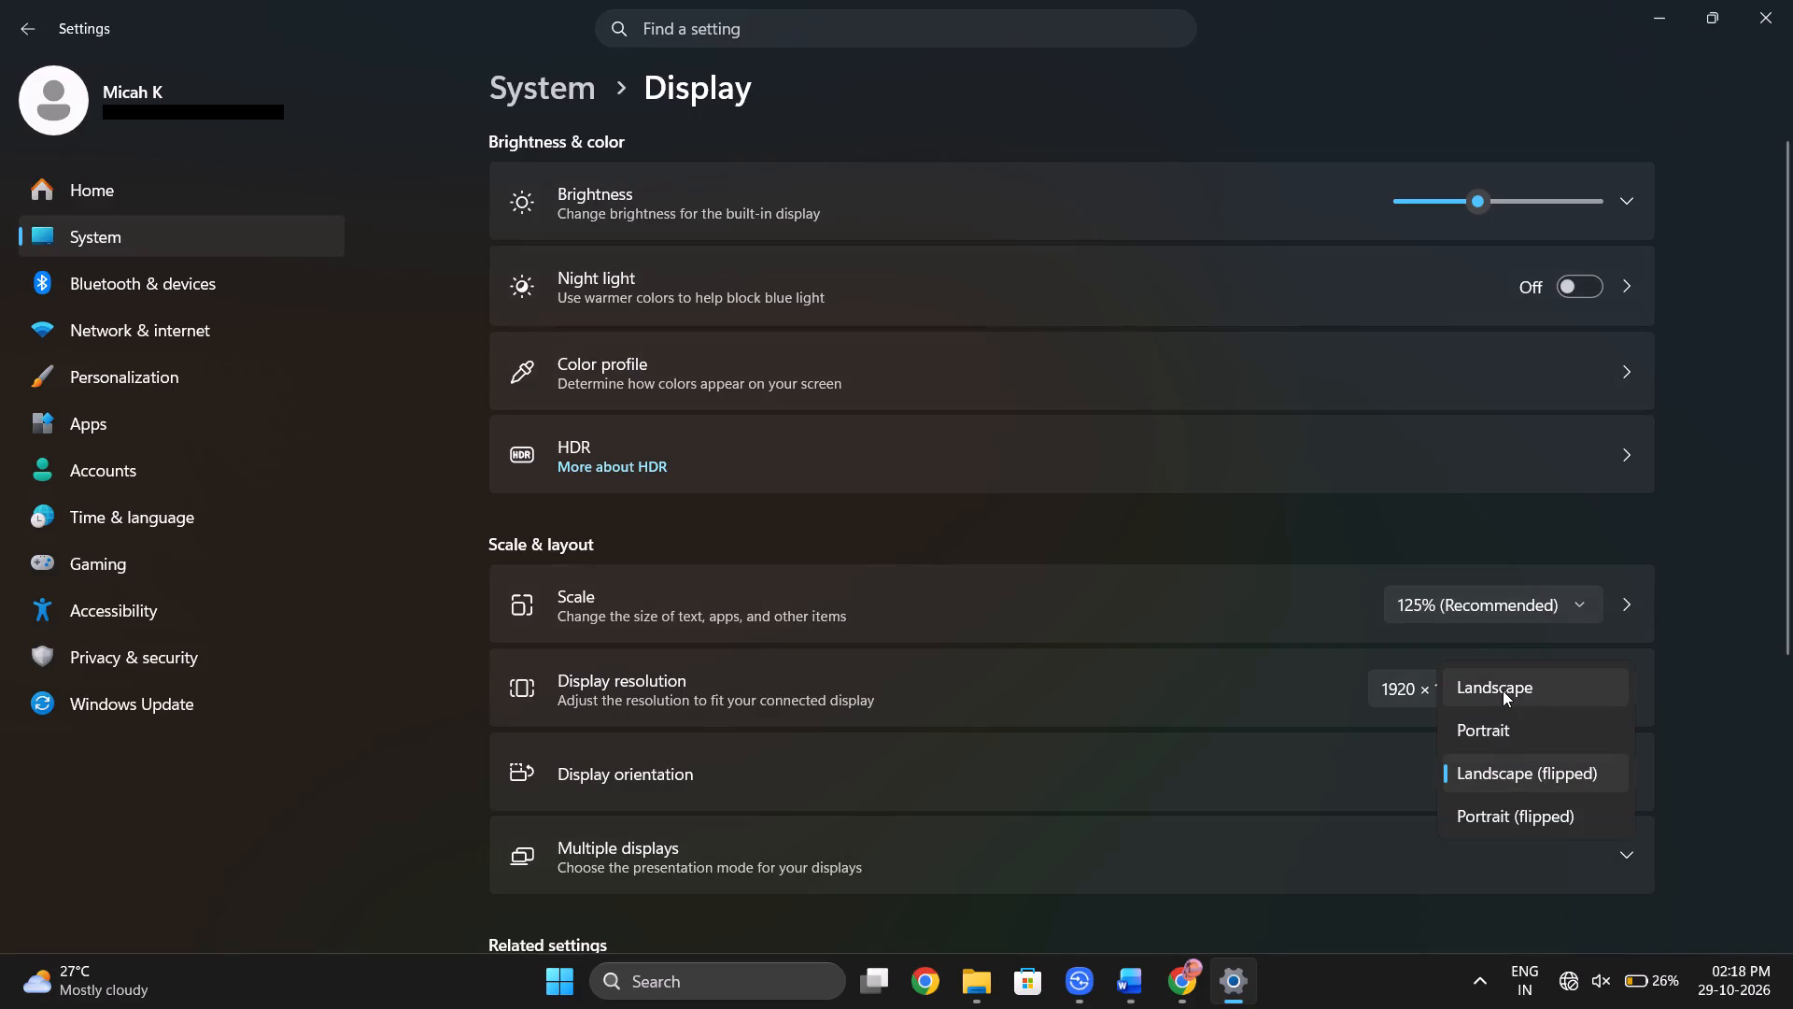
pyautogui.click(1503, 690)
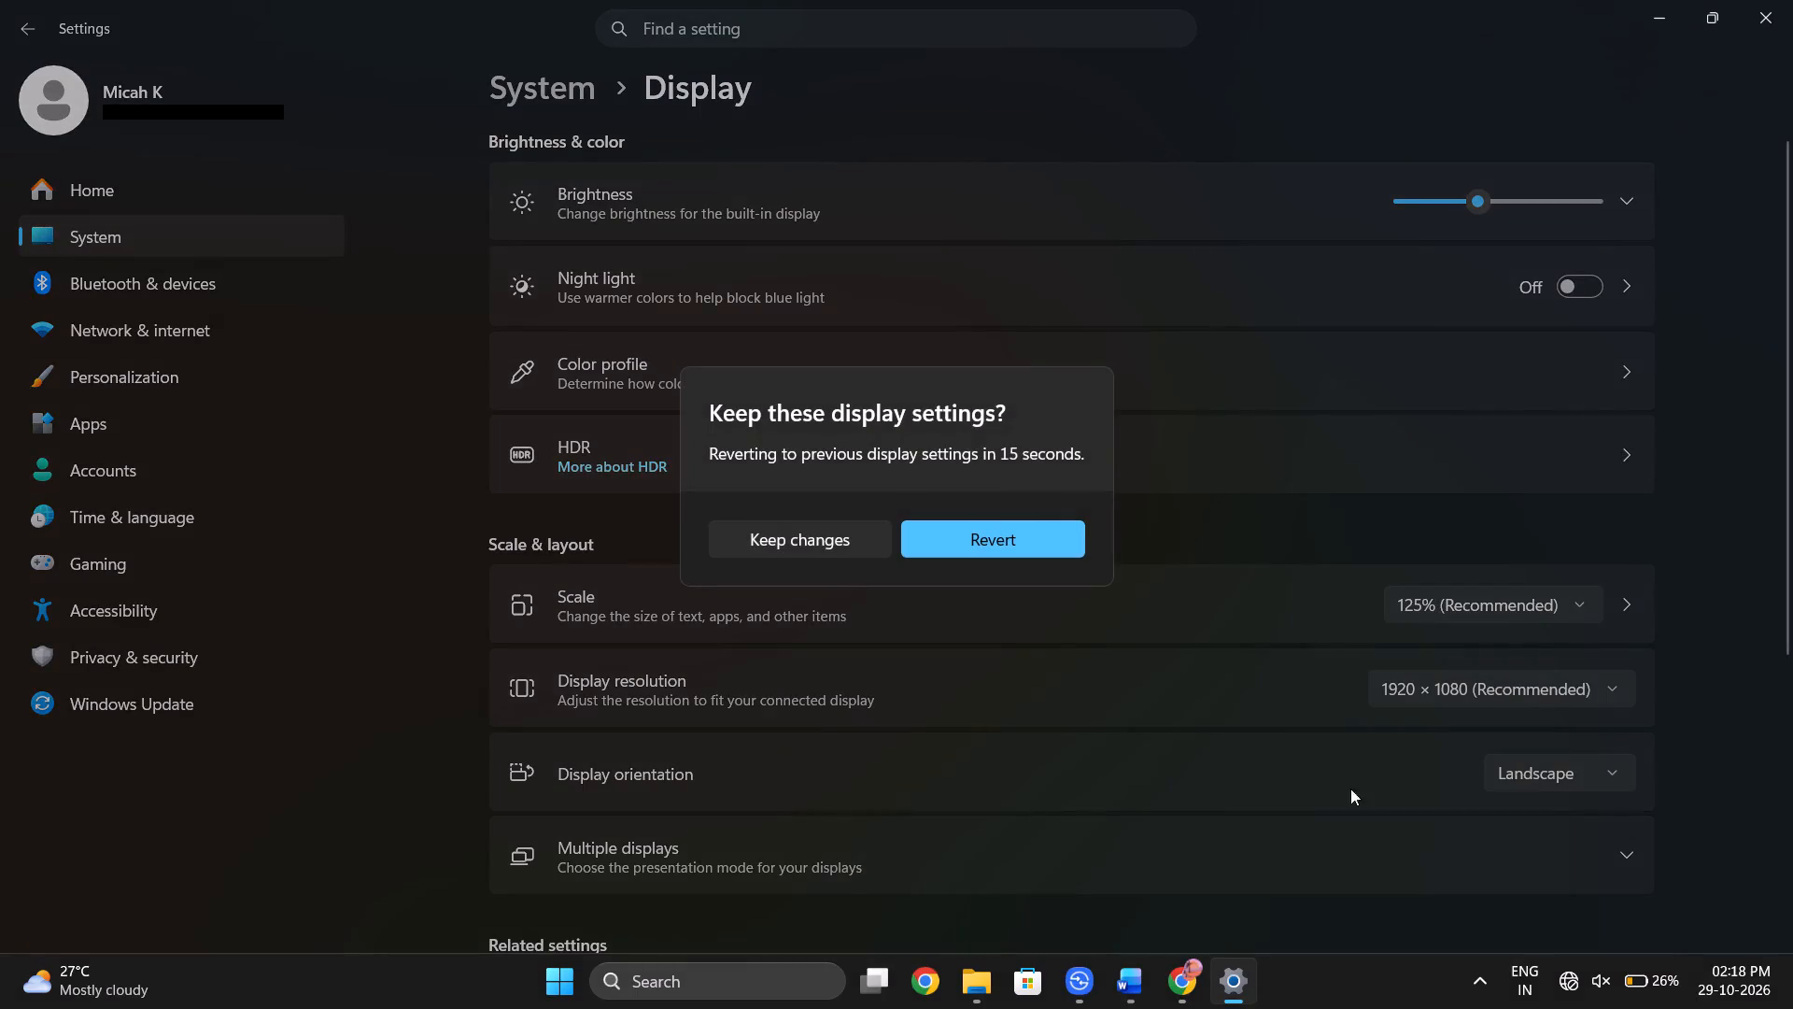
pyautogui.click(837, 548)
# Switch to the URL_shortner_Report document in Word and copy both paragraphs of the ABSTRACT.
pyautogui.hotkey('alt', 'Tab')
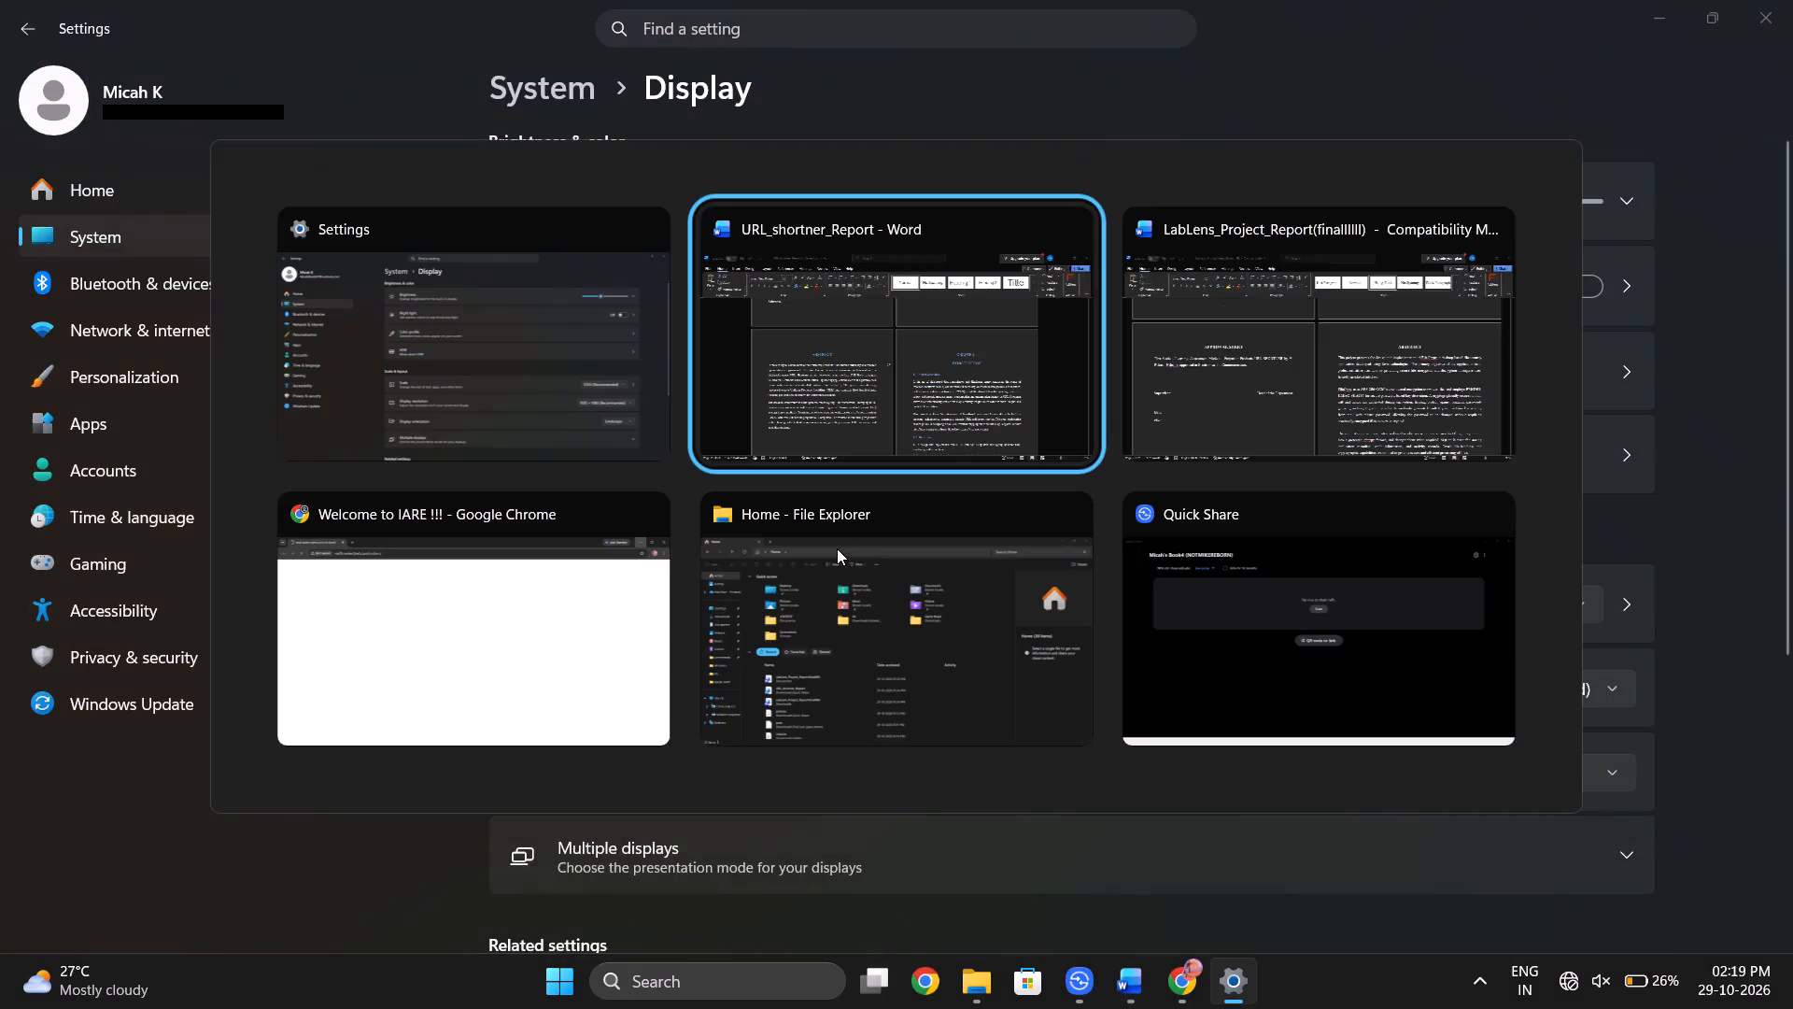
pyautogui.click(780, 826)
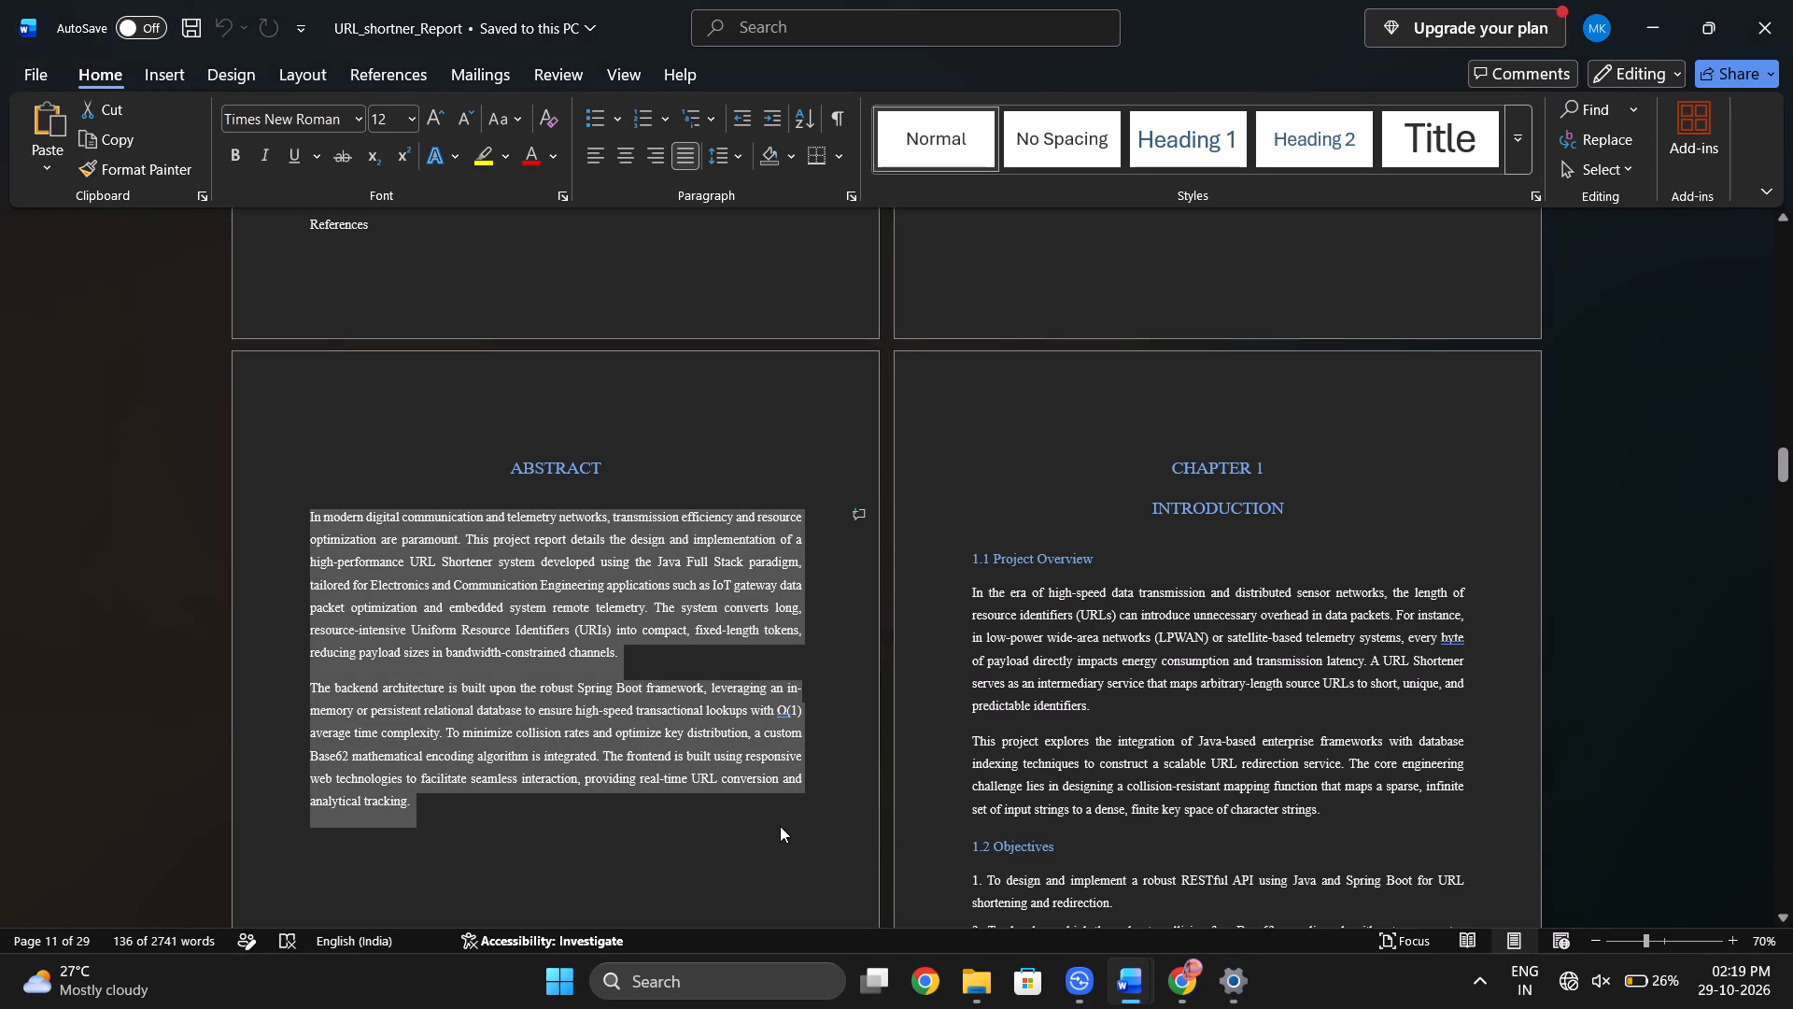
pyautogui.scroll(-1, 780, 826)
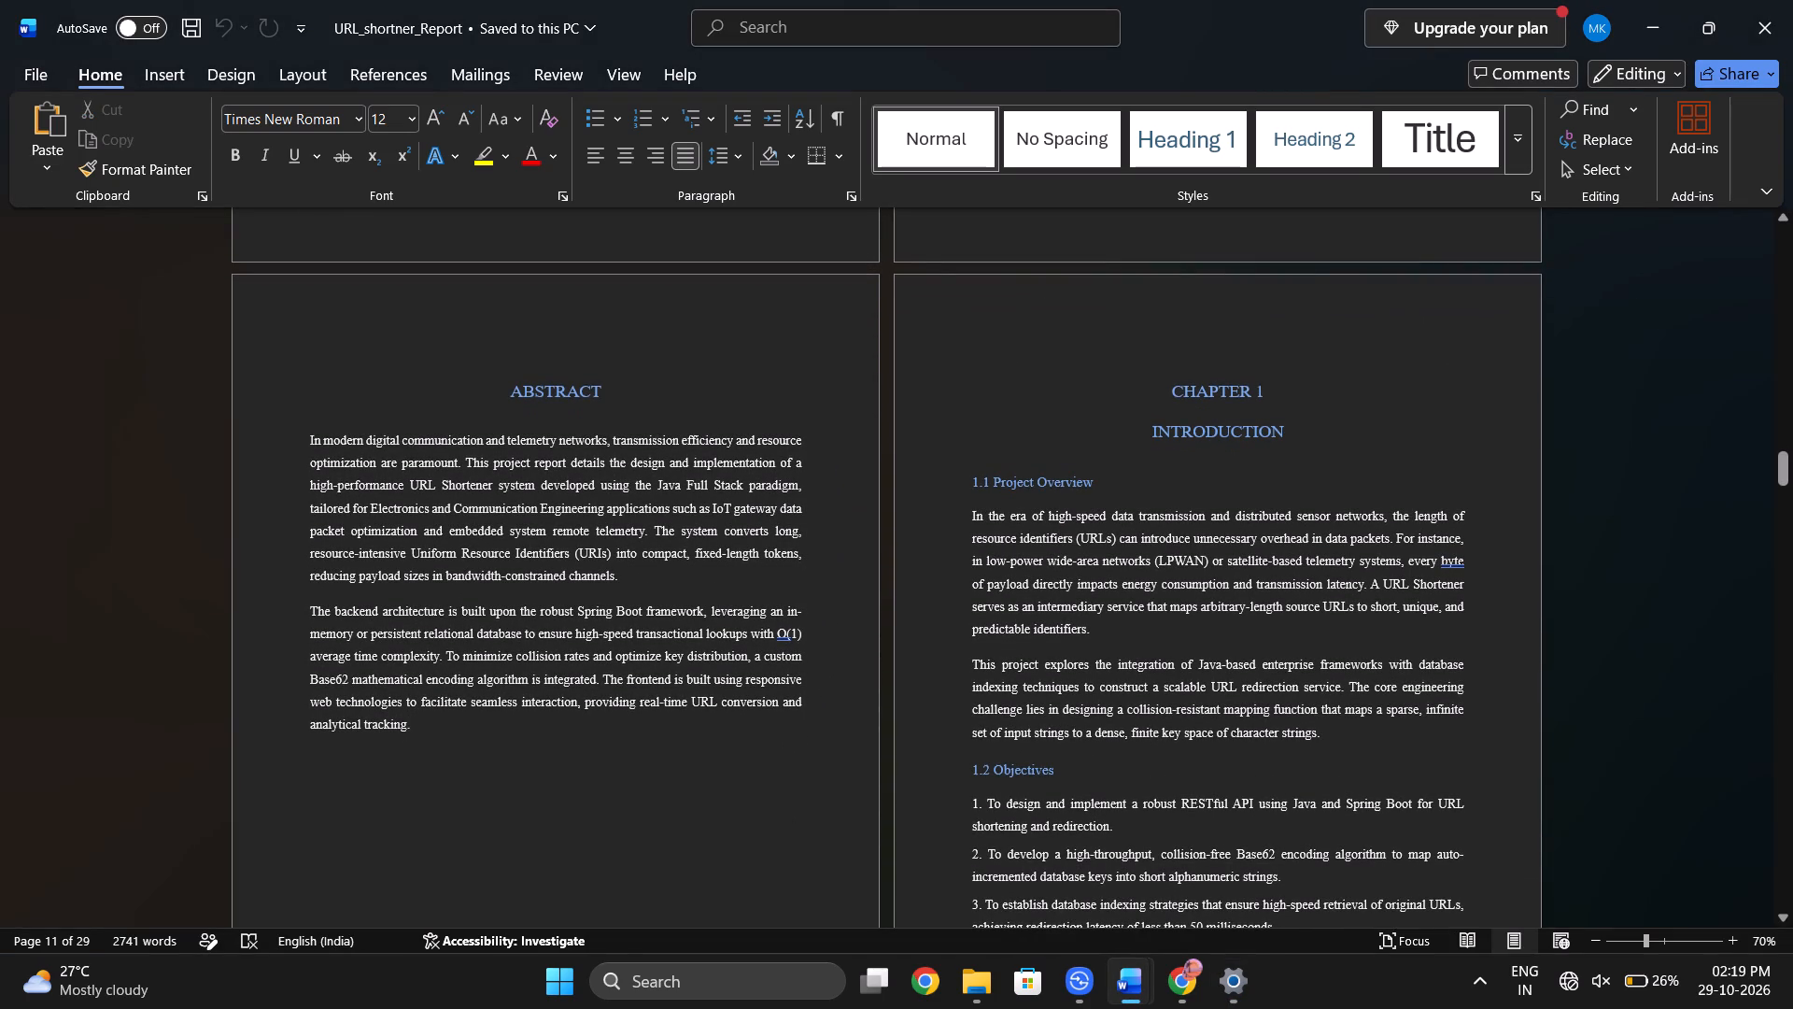
pyautogui.moveTo(304, 438); pyautogui.dragTo(316, 453)
pyautogui.moveTo(316, 453); pyautogui.dragTo(410, 818)
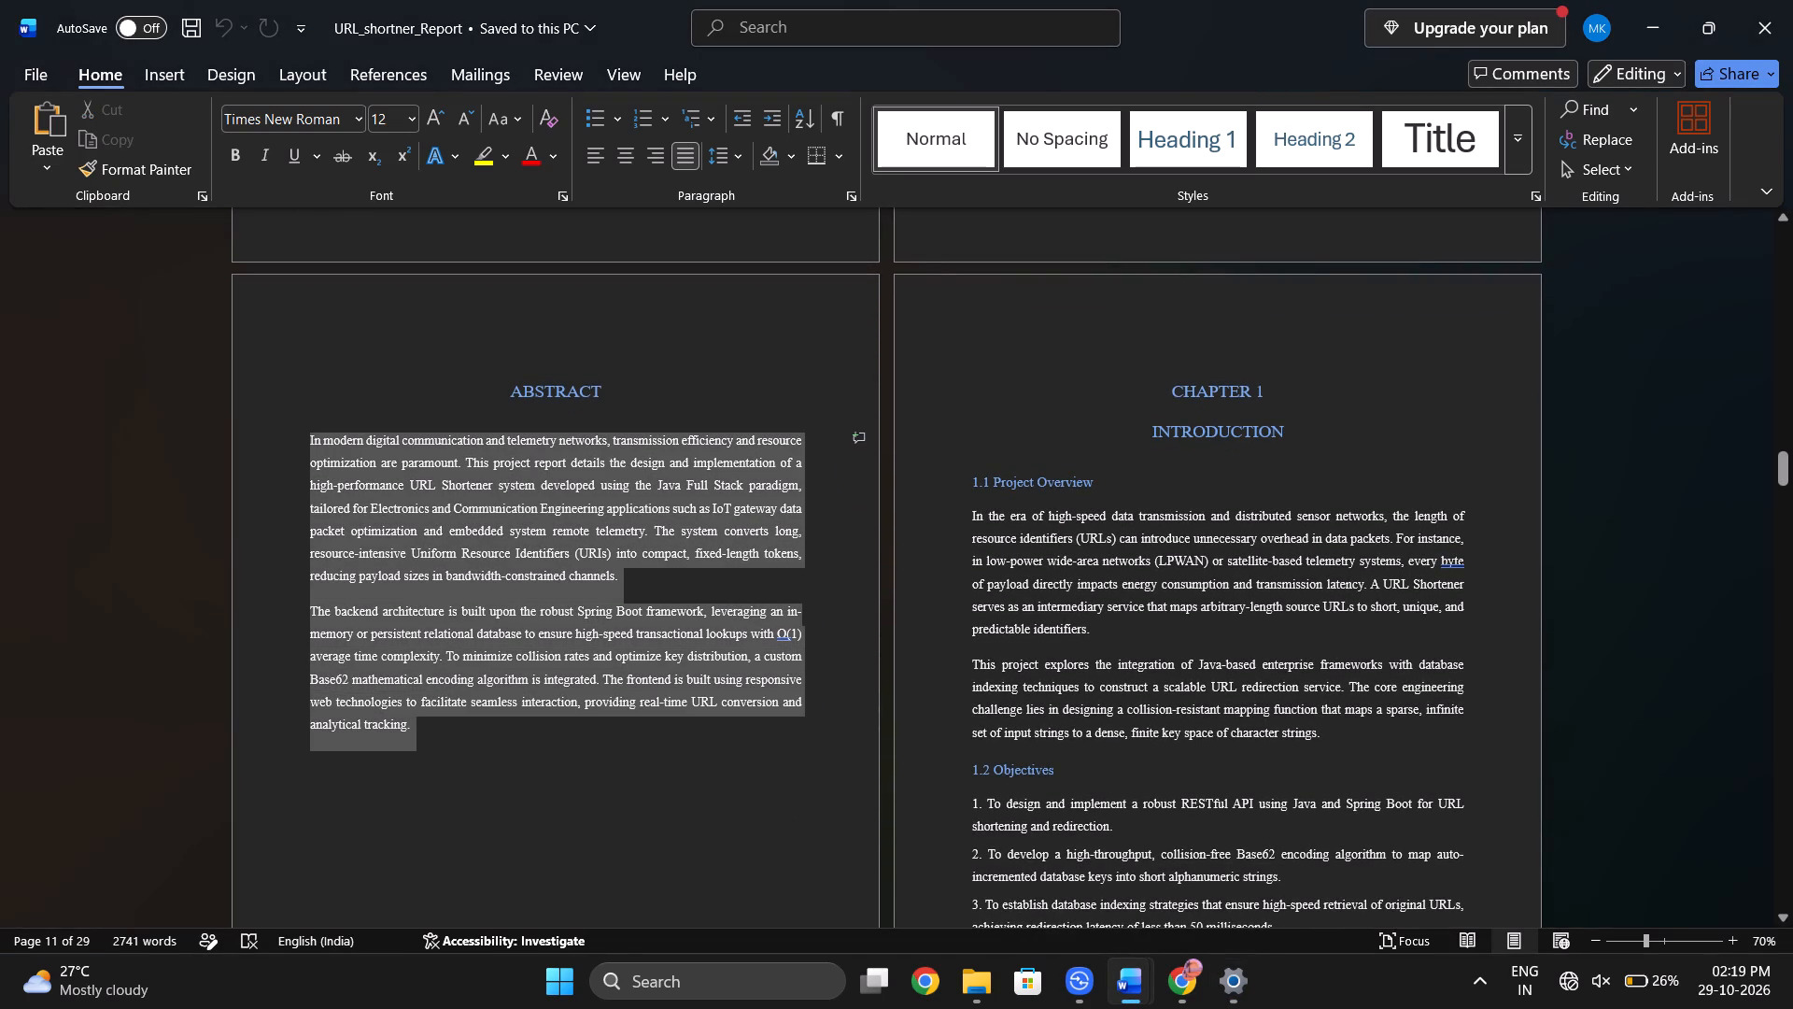
pyautogui.moveTo(410, 818); pyautogui.dragTo(409, 730)
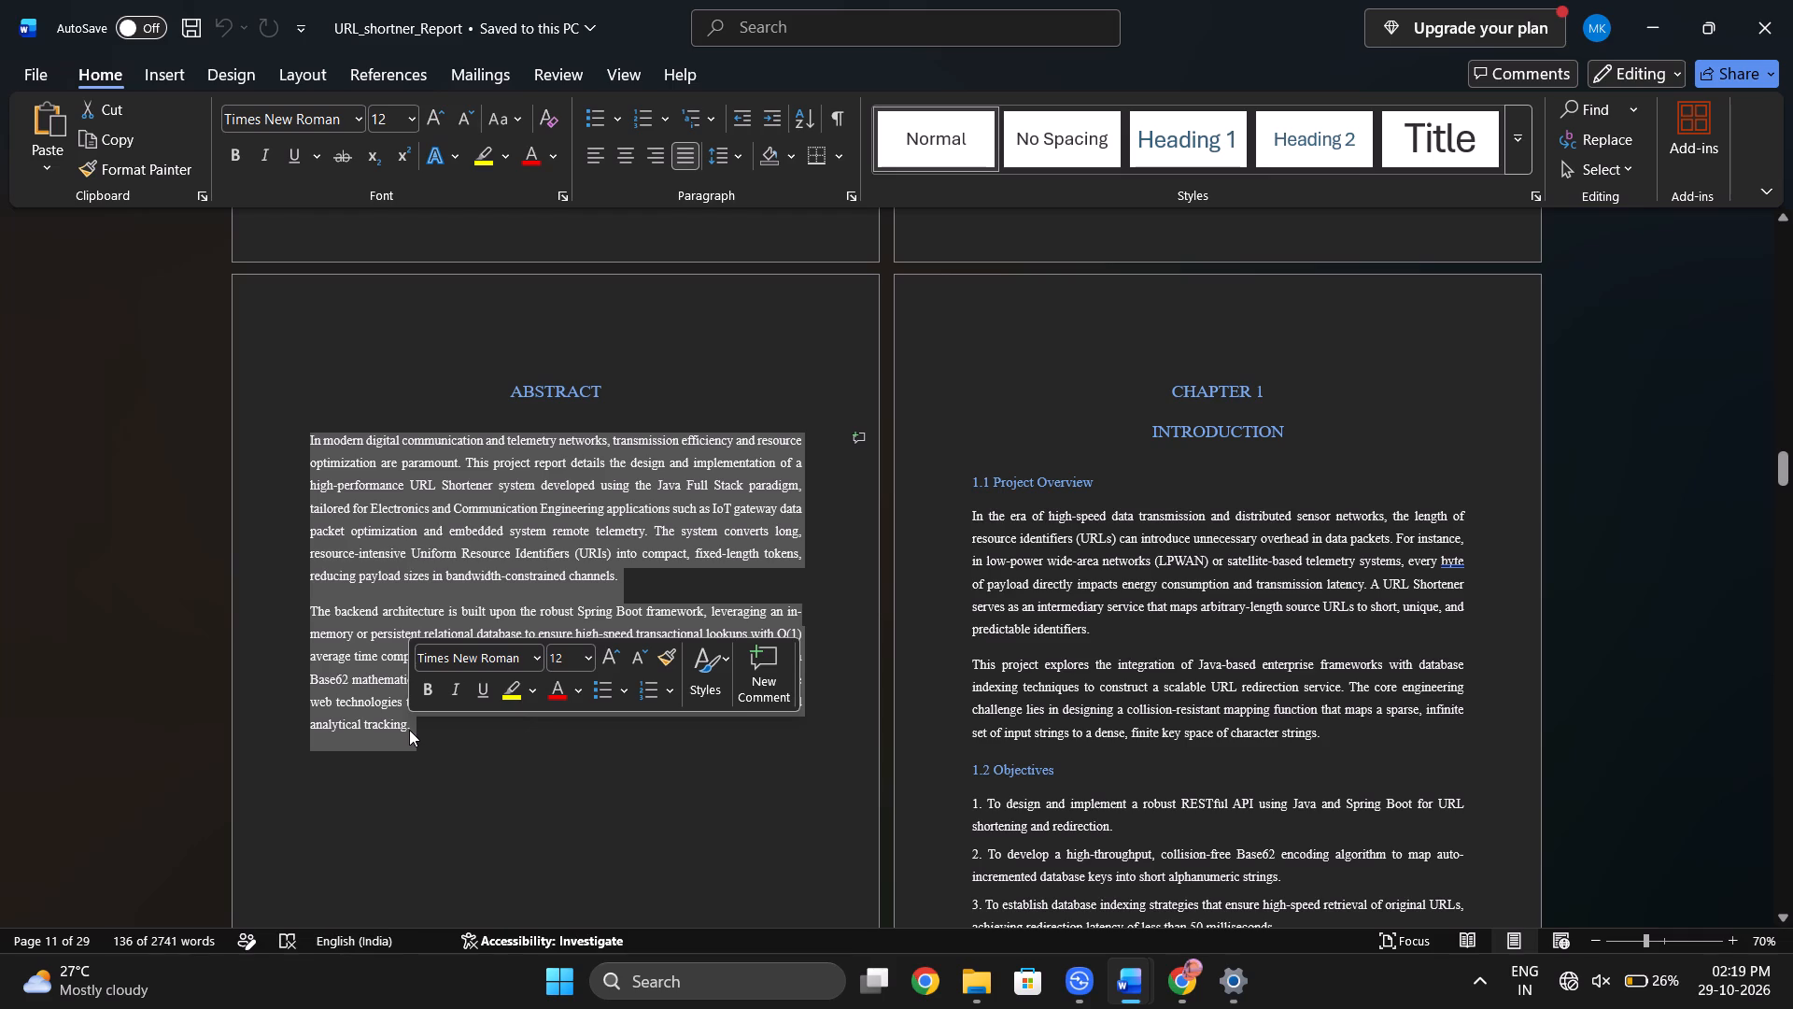
pyautogui.hotkey('ctrl', 'c')
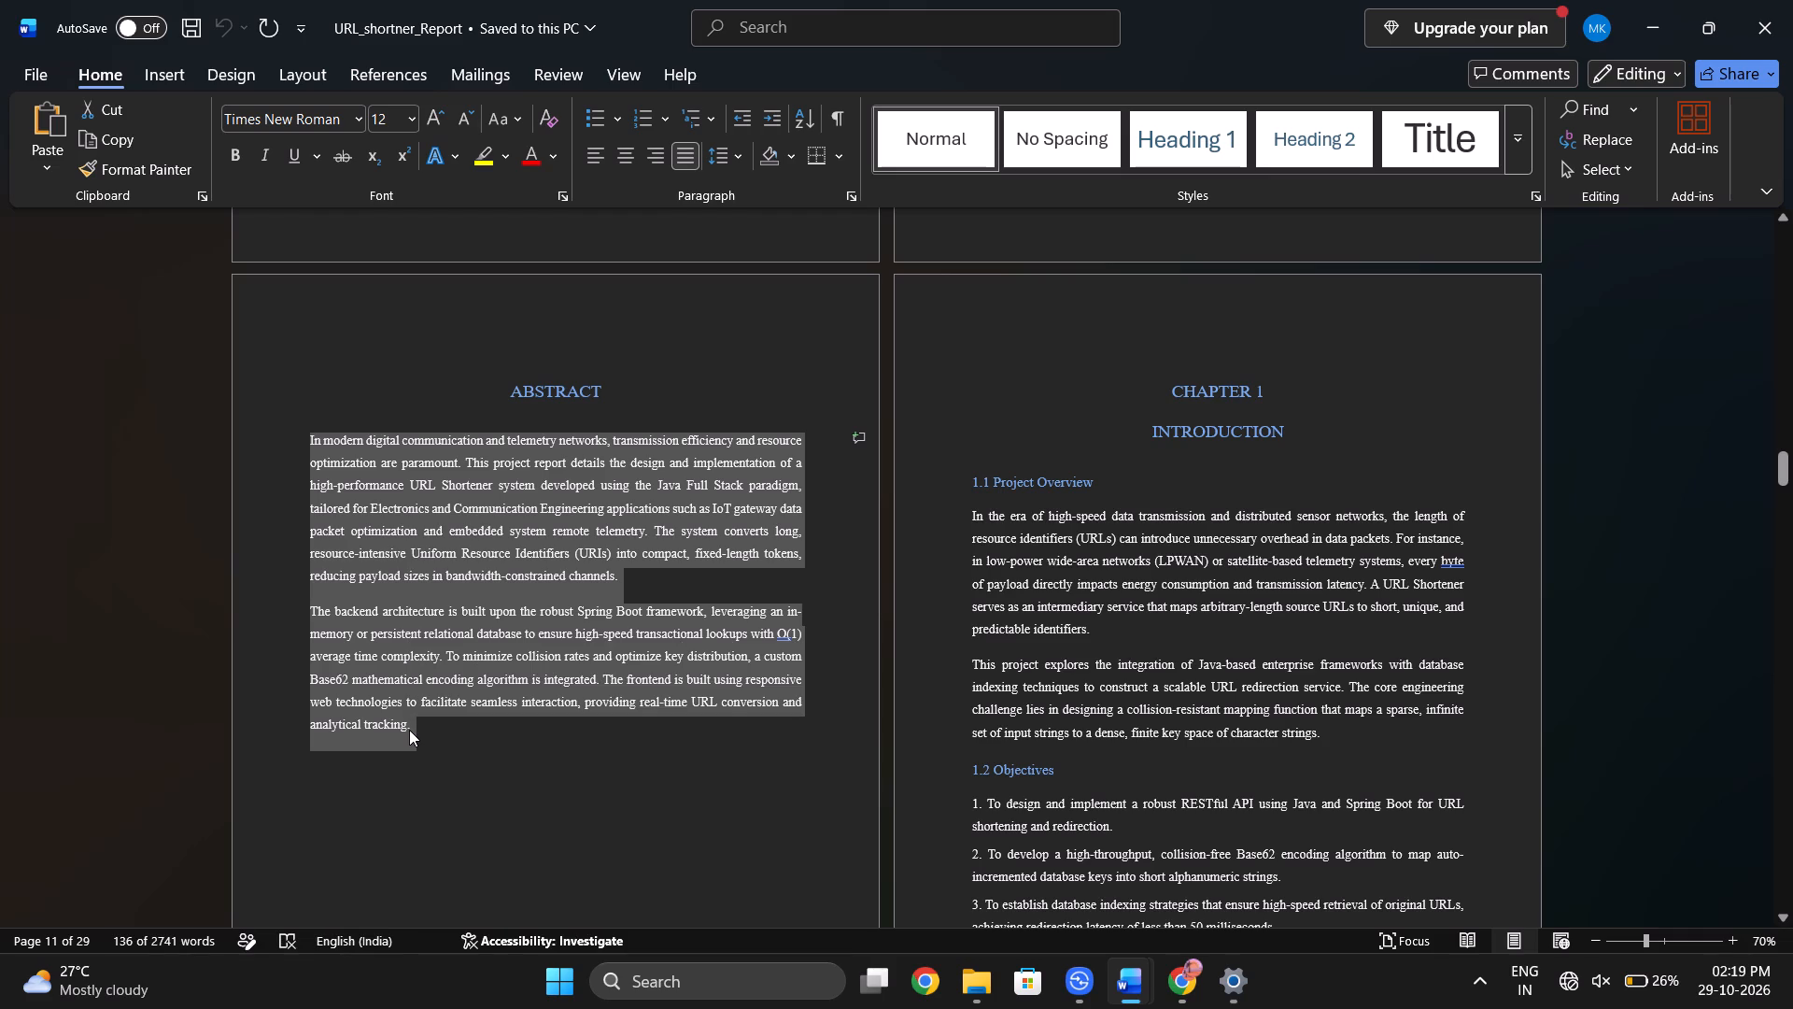
# In the LabLens_Project_Report document, replace the FileCrypt abstract text, including its keywords, with the copied URL Shortener abstract.
pyautogui.hotkey('alt', 'Tab')
pyautogui.hotkey('alt', 'Tab')
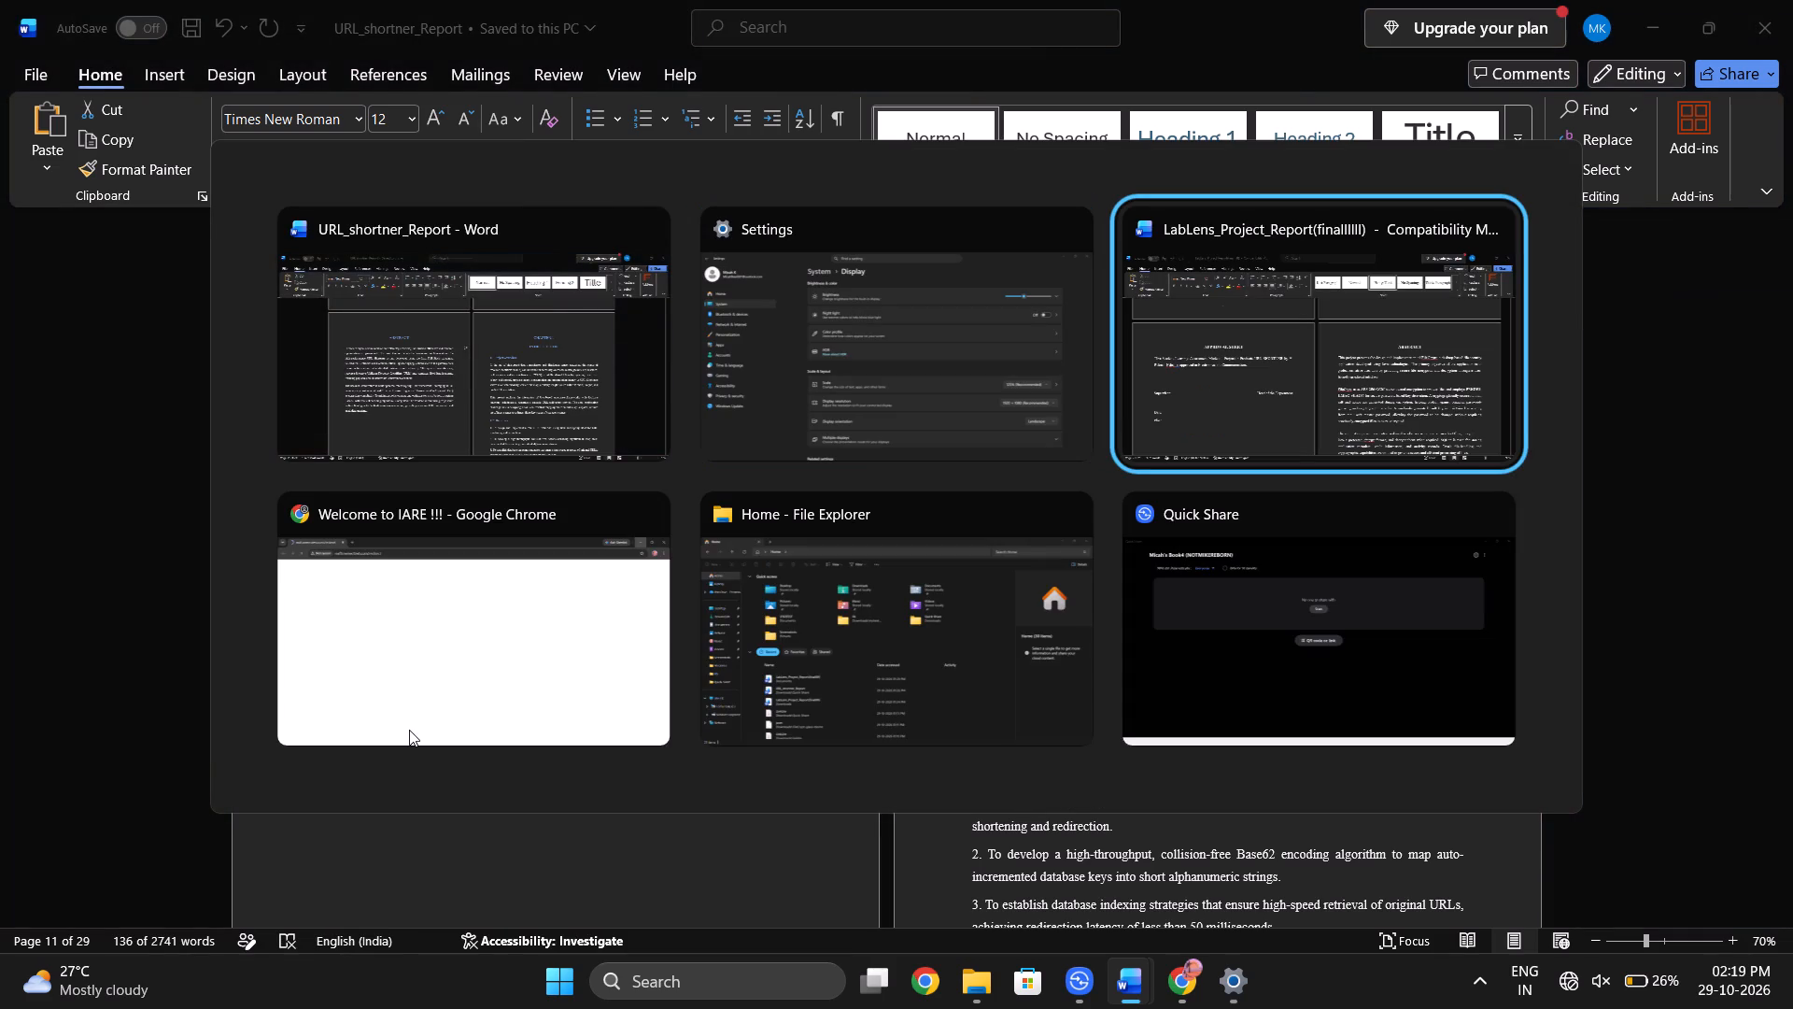
pyautogui.scroll(-1, 409, 730)
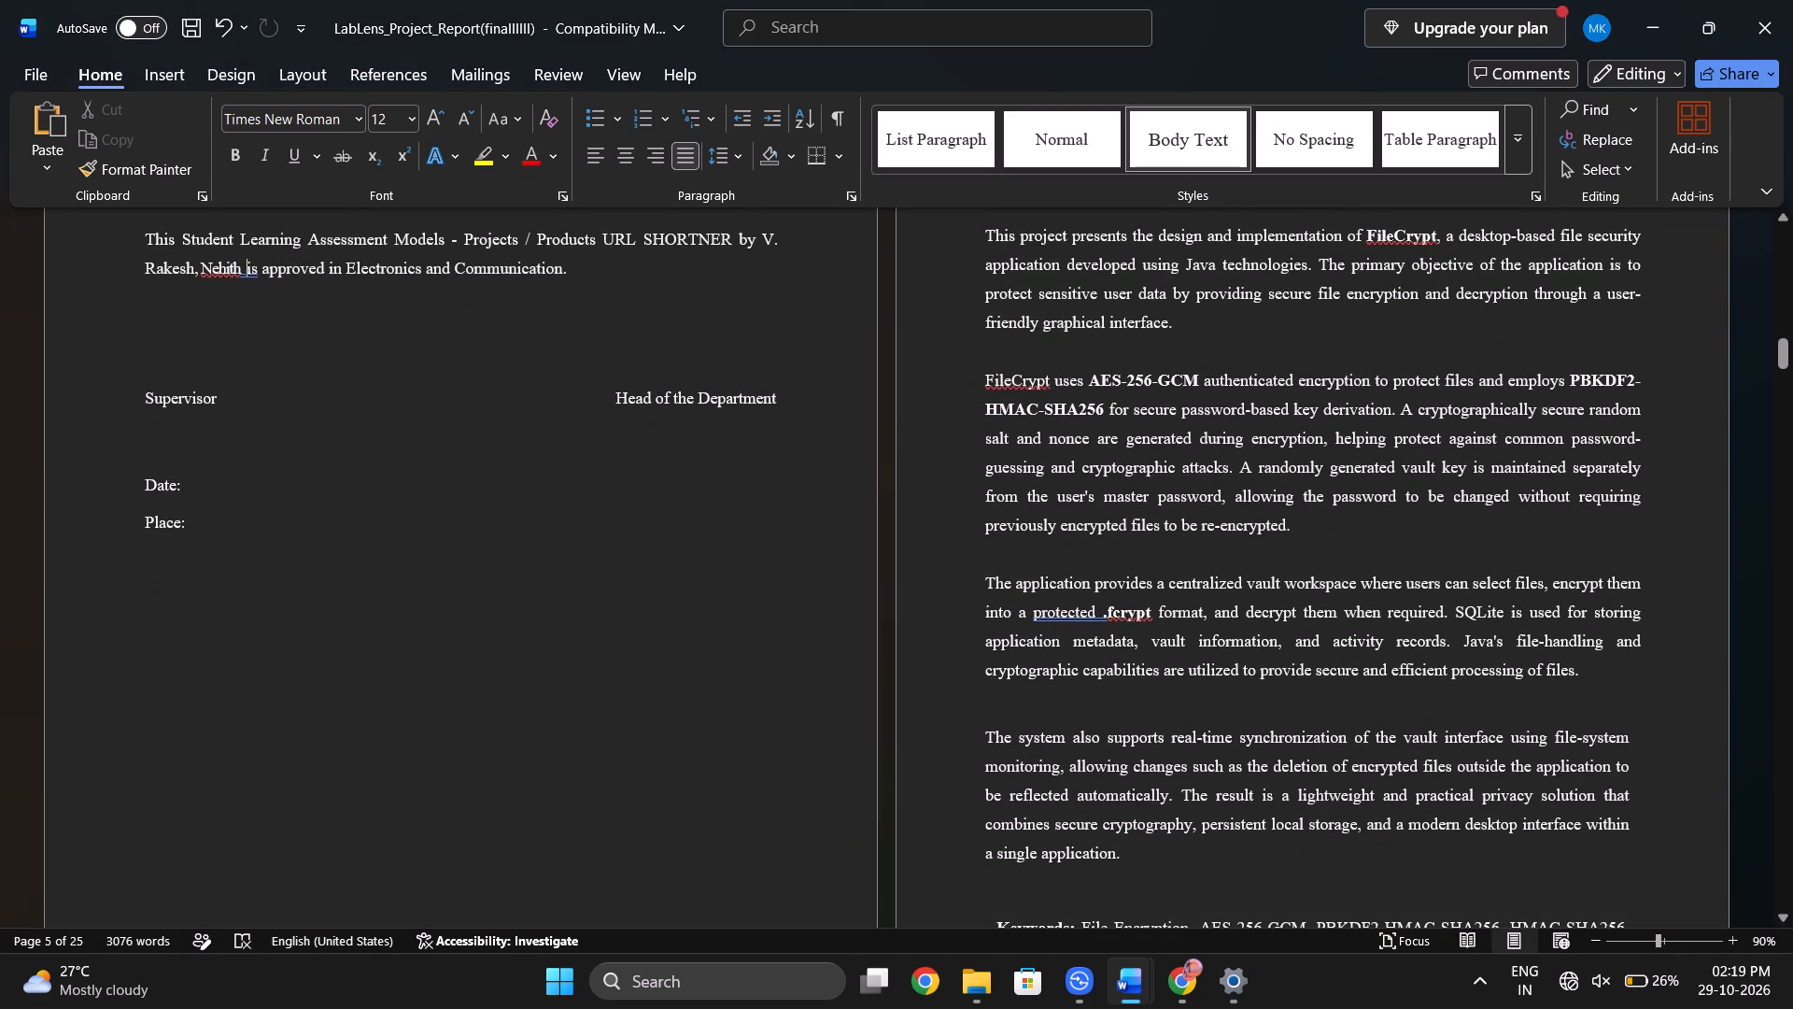
pyautogui.moveTo(982, 240); pyautogui.dragTo(1202, 713)
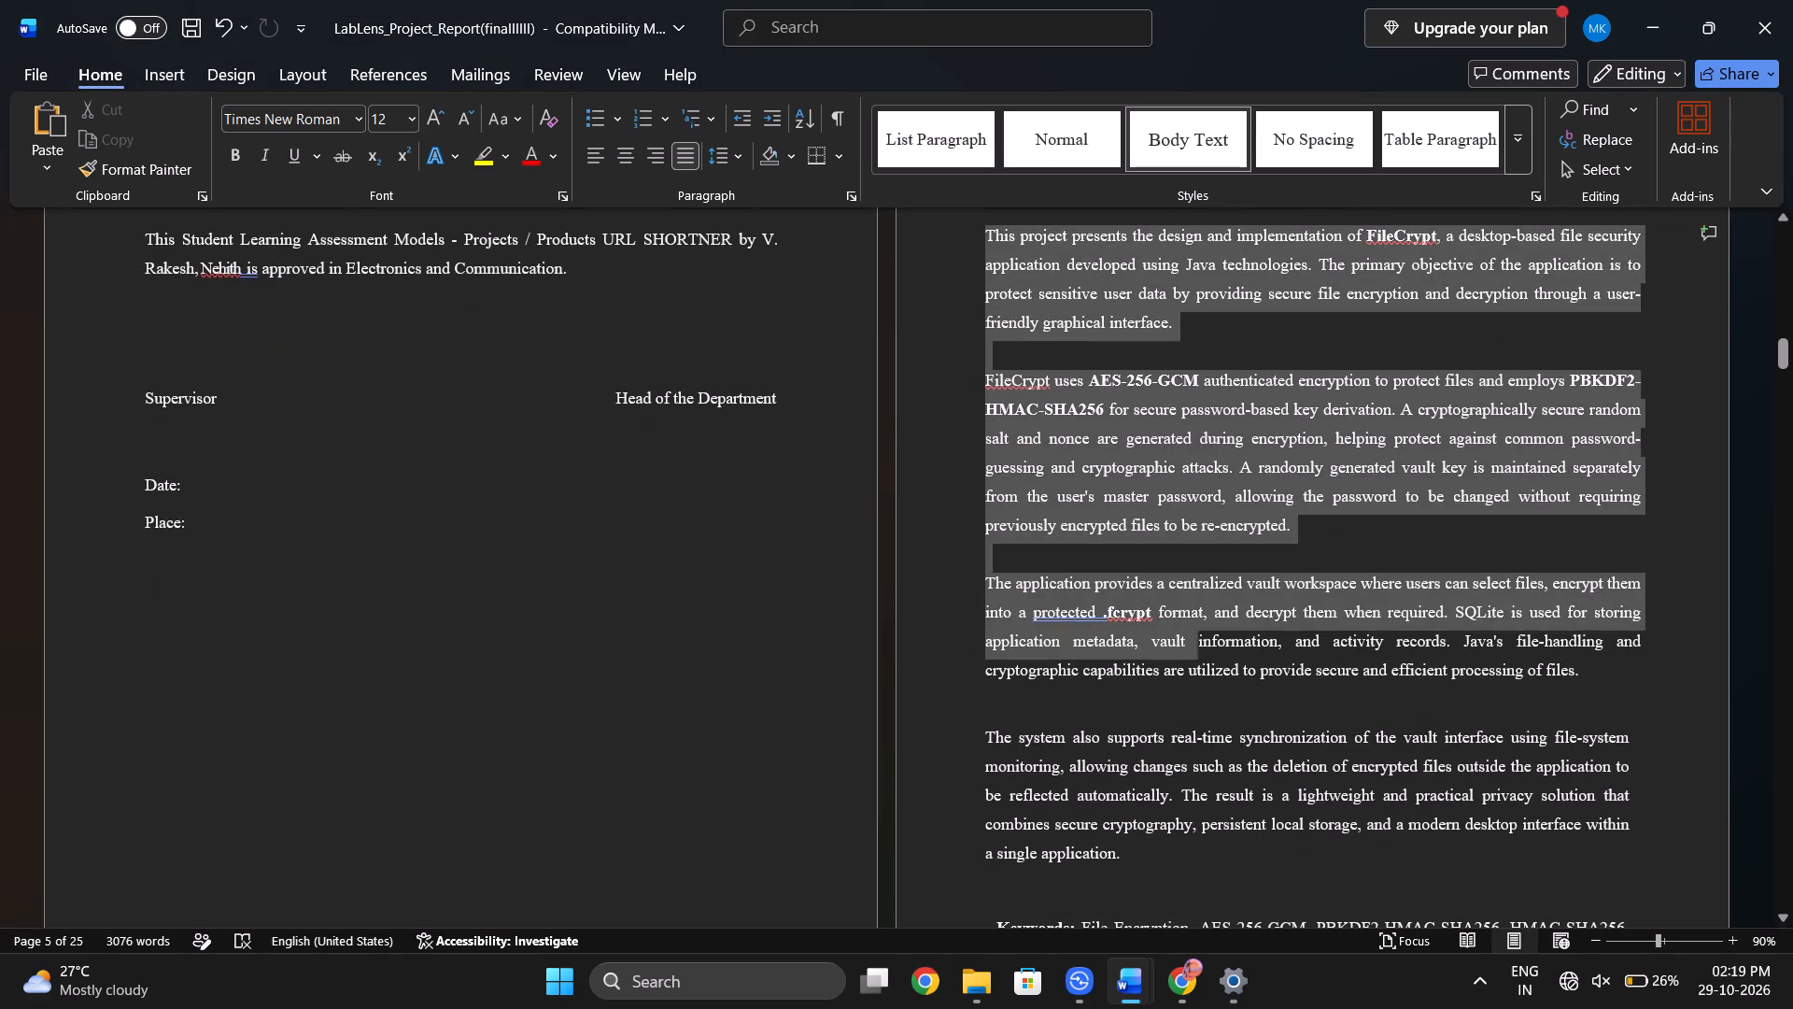
pyautogui.moveTo(1202, 713); pyautogui.dragTo(1141, 480)
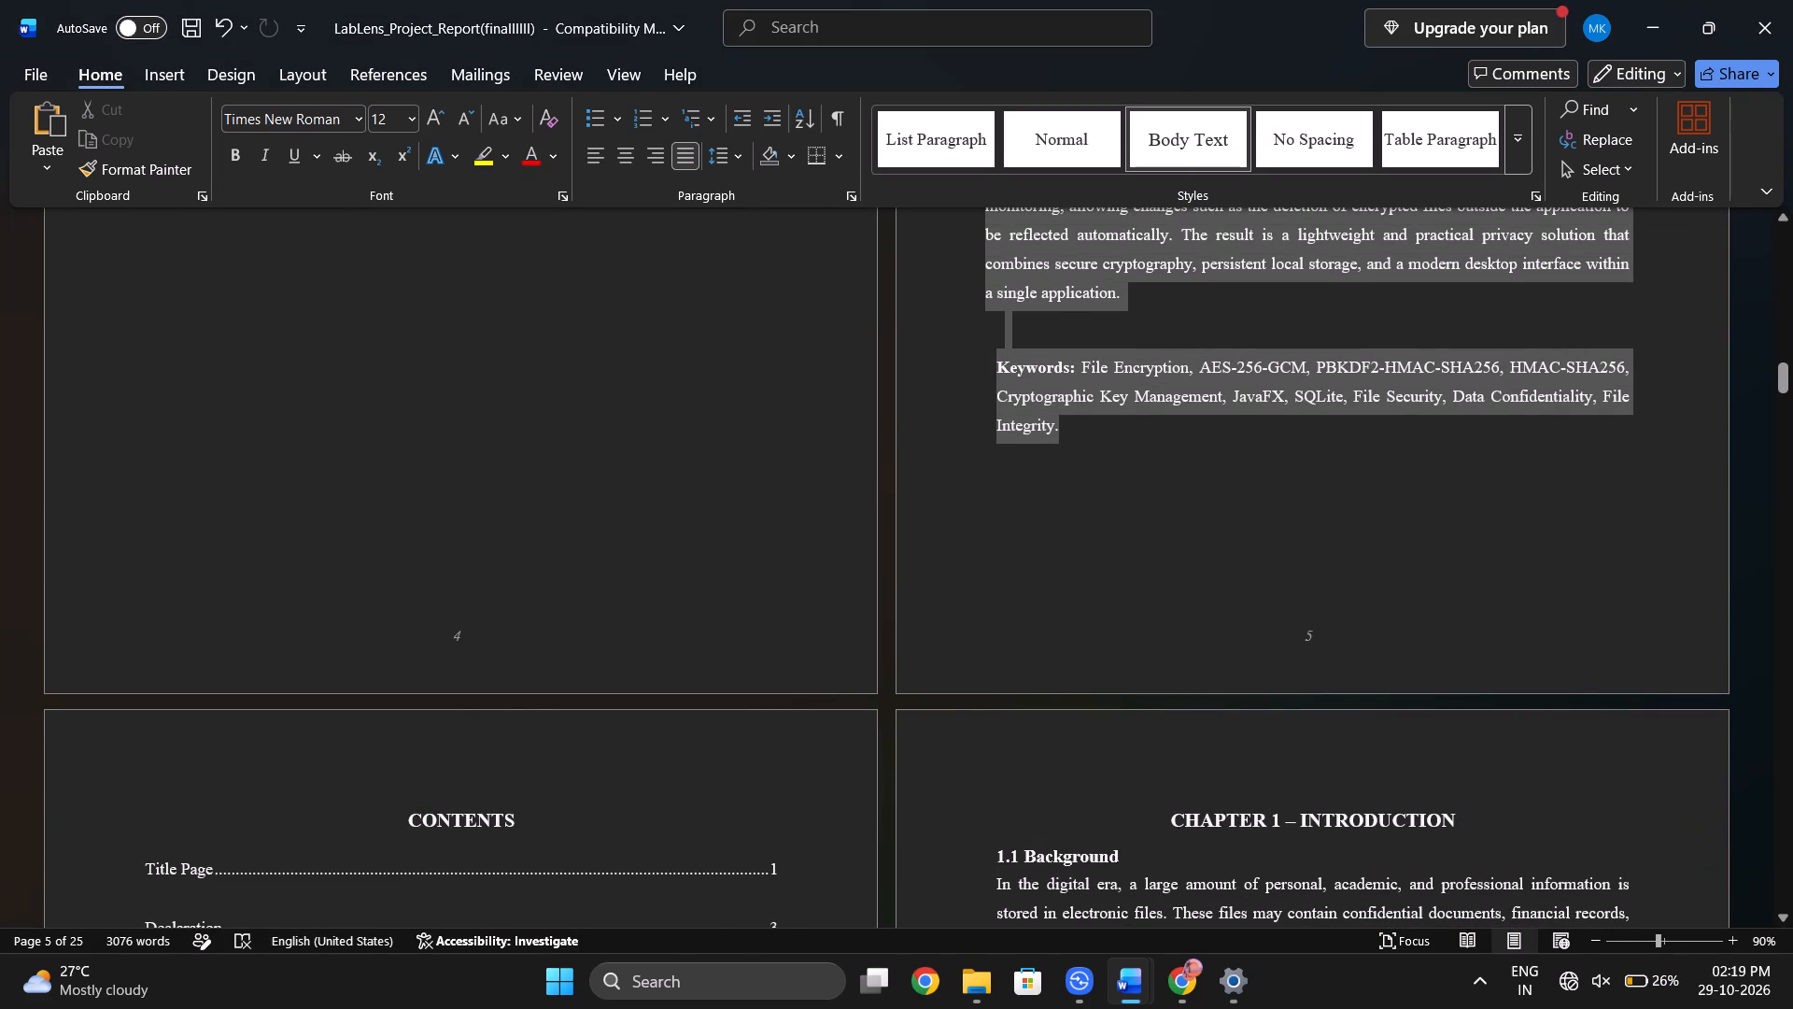
pyautogui.moveTo(1141, 480); pyautogui.dragTo(1140, 479)
pyautogui.hotkey('ctrl', 'v')
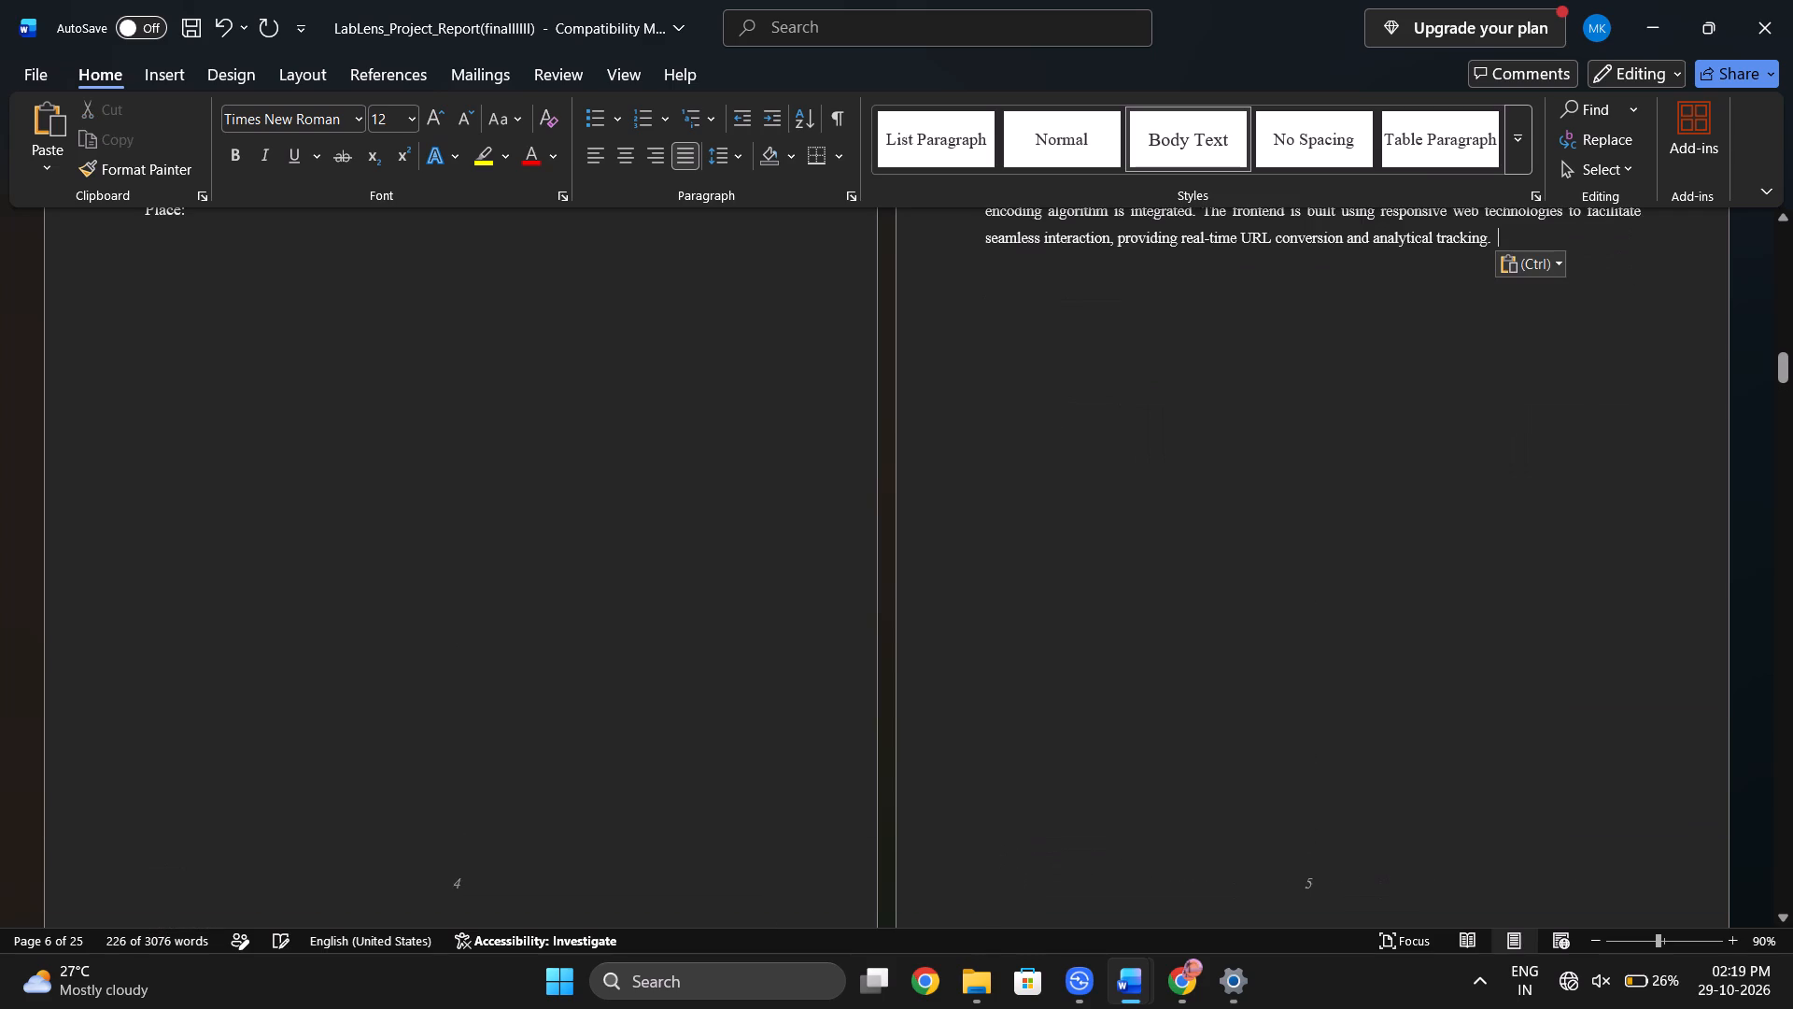
# Review the pages after the abstract in LabLens_Project_Report and compare its Chapter 1 with the introduction in URL_shortner_Report.
pyautogui.scroll(4, 1140, 479)
pyautogui.keyDown('ctrl'); pyautogui.scroll(-4, 1140, 479); pyautogui.keyUp('ctrl')
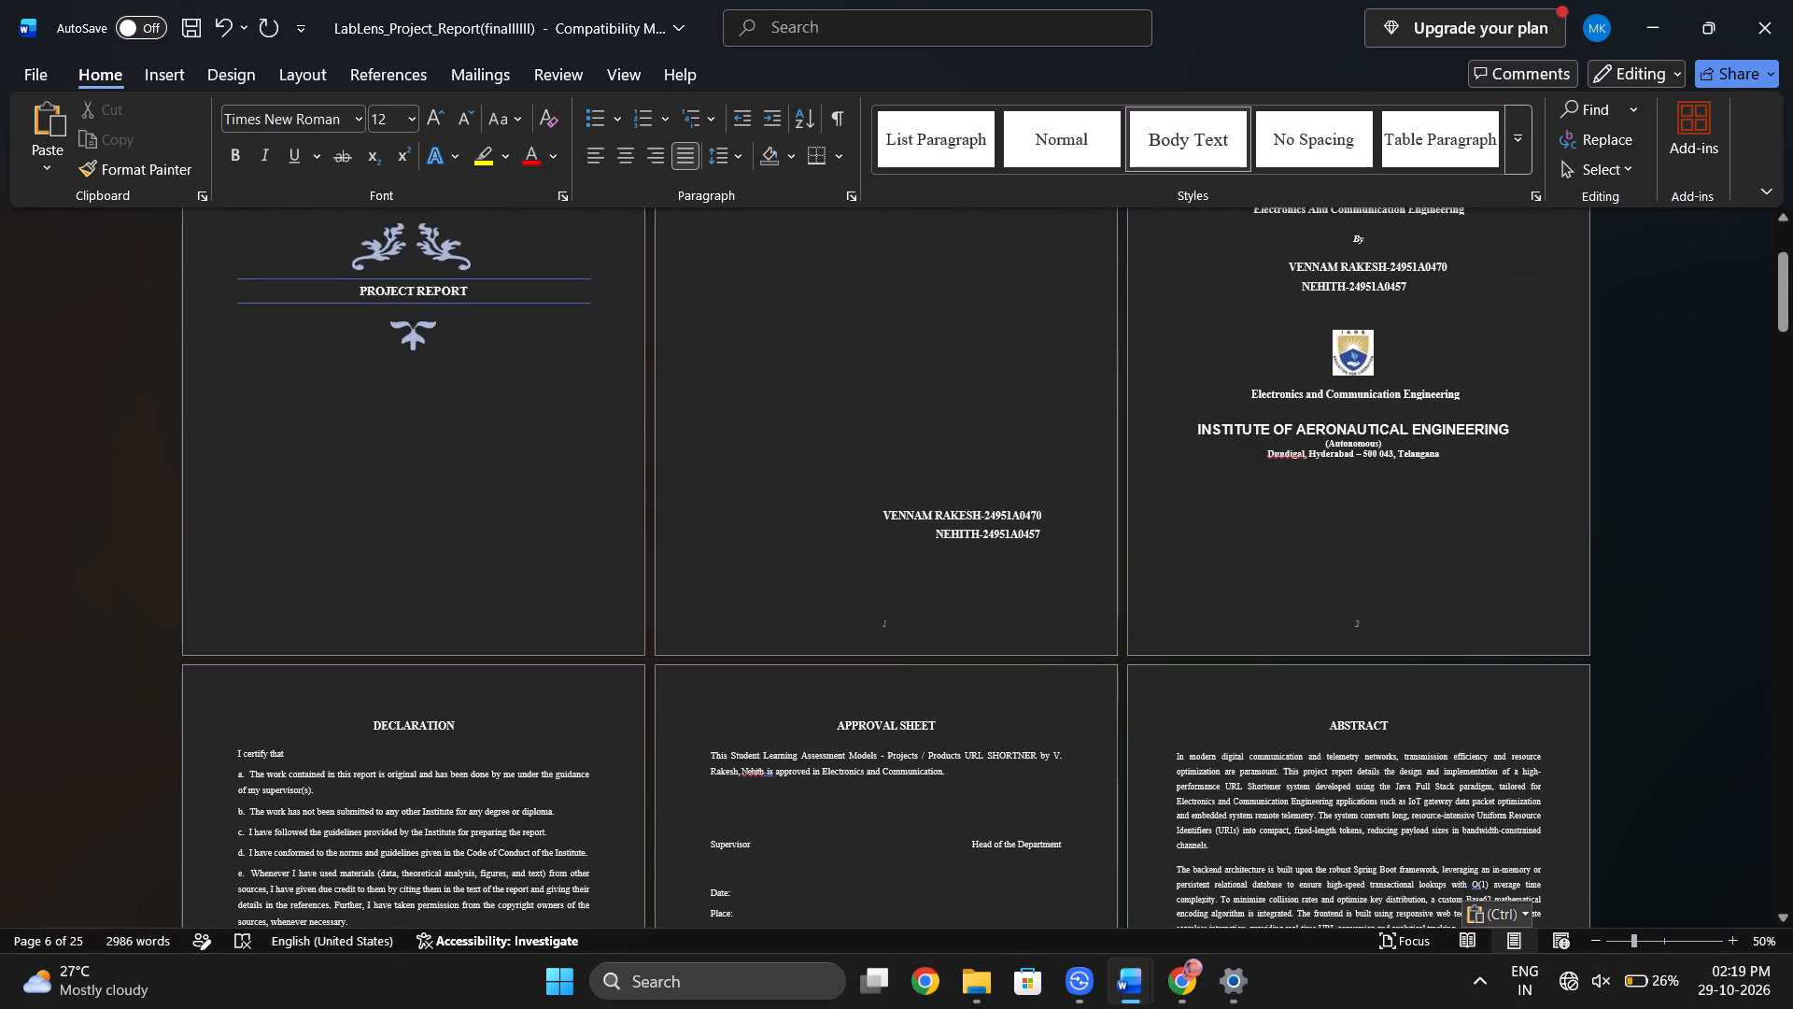
pyautogui.scroll(-6, 1513, 606)
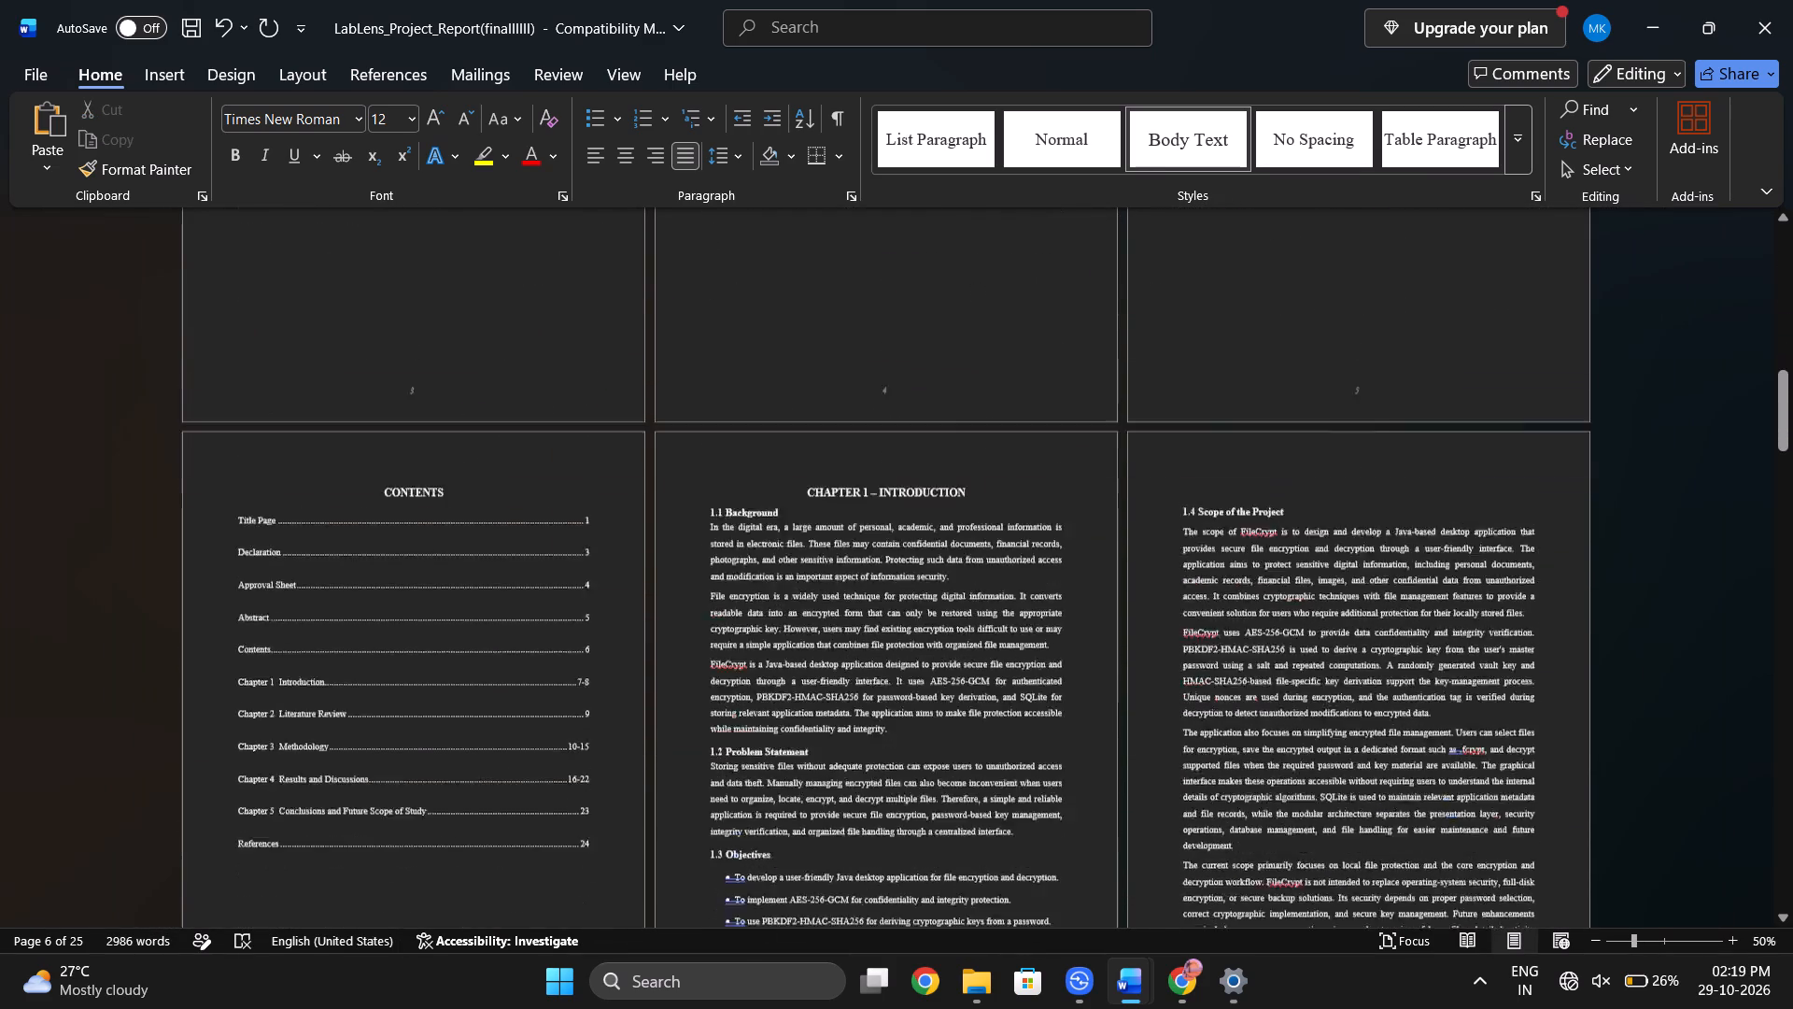
pyautogui.scroll(-2, 1513, 606)
pyautogui.hotkey('alt', 'Tab')
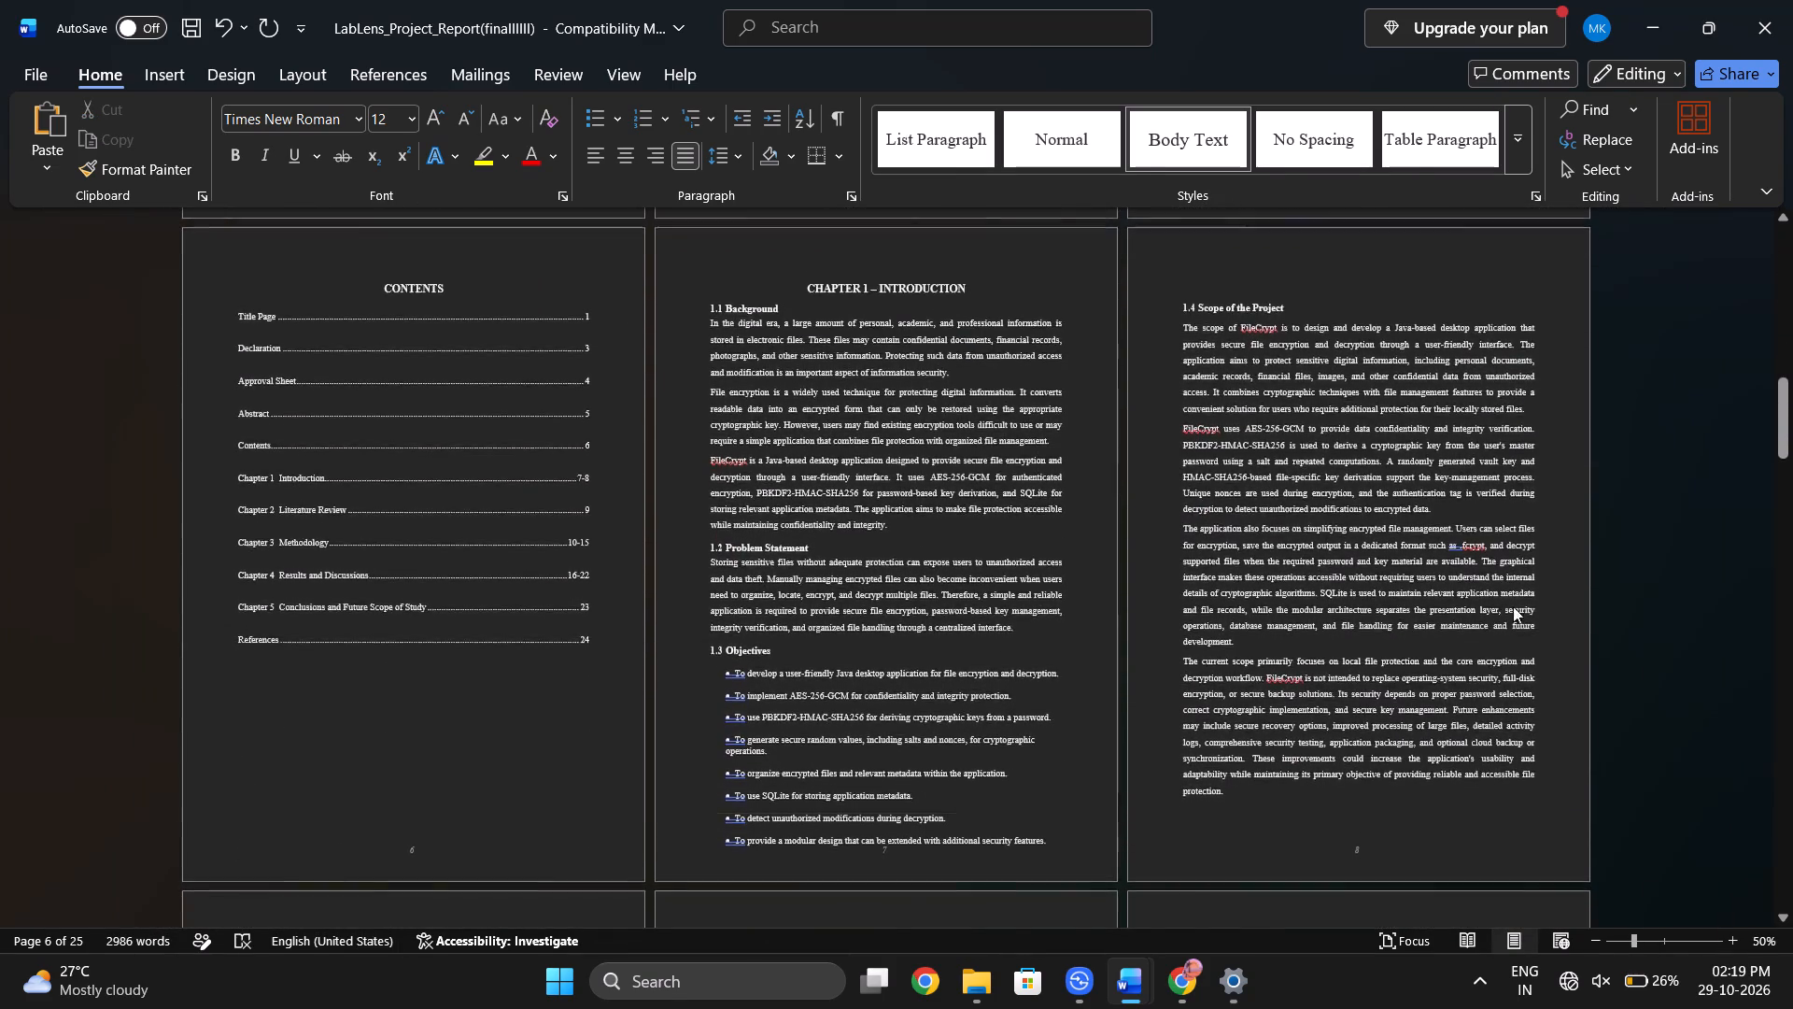
pyautogui.scroll(-1, 1513, 606)
pyautogui.hotkey('alt', 'Tab')
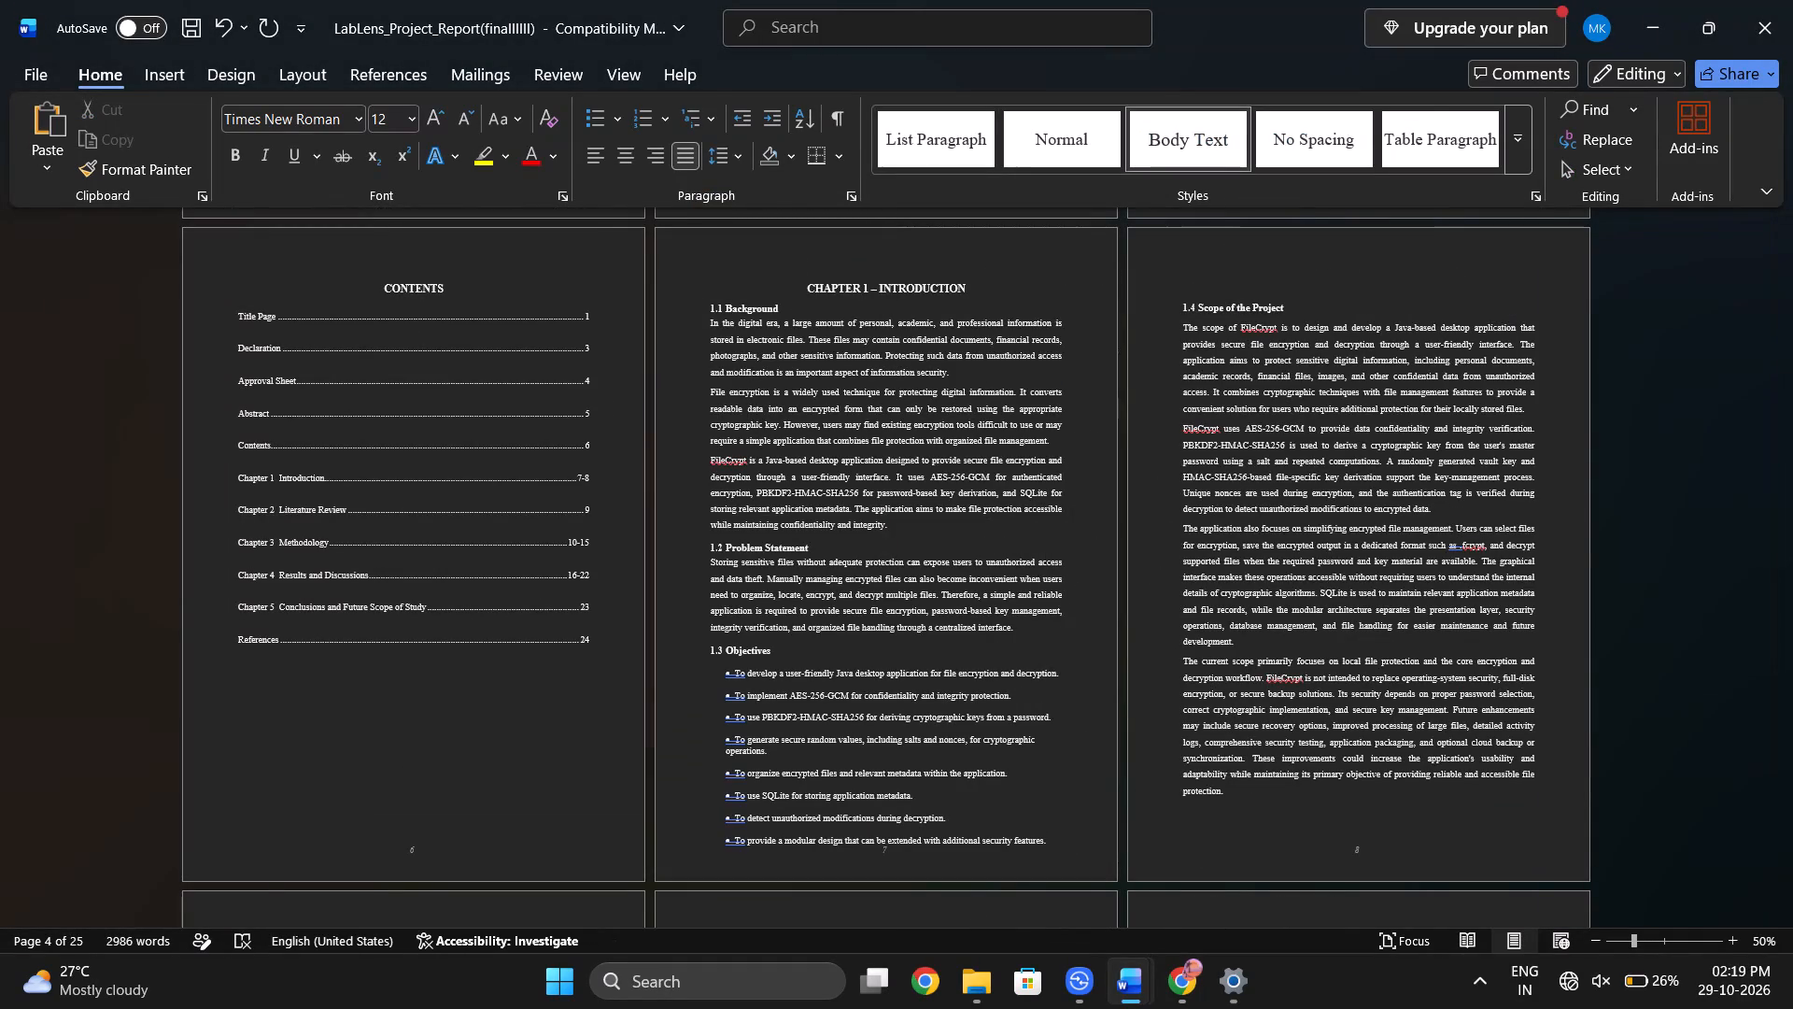
pyautogui.hotkey('alt', 'Tab')
pyautogui.scroll(1, 1513, 606)
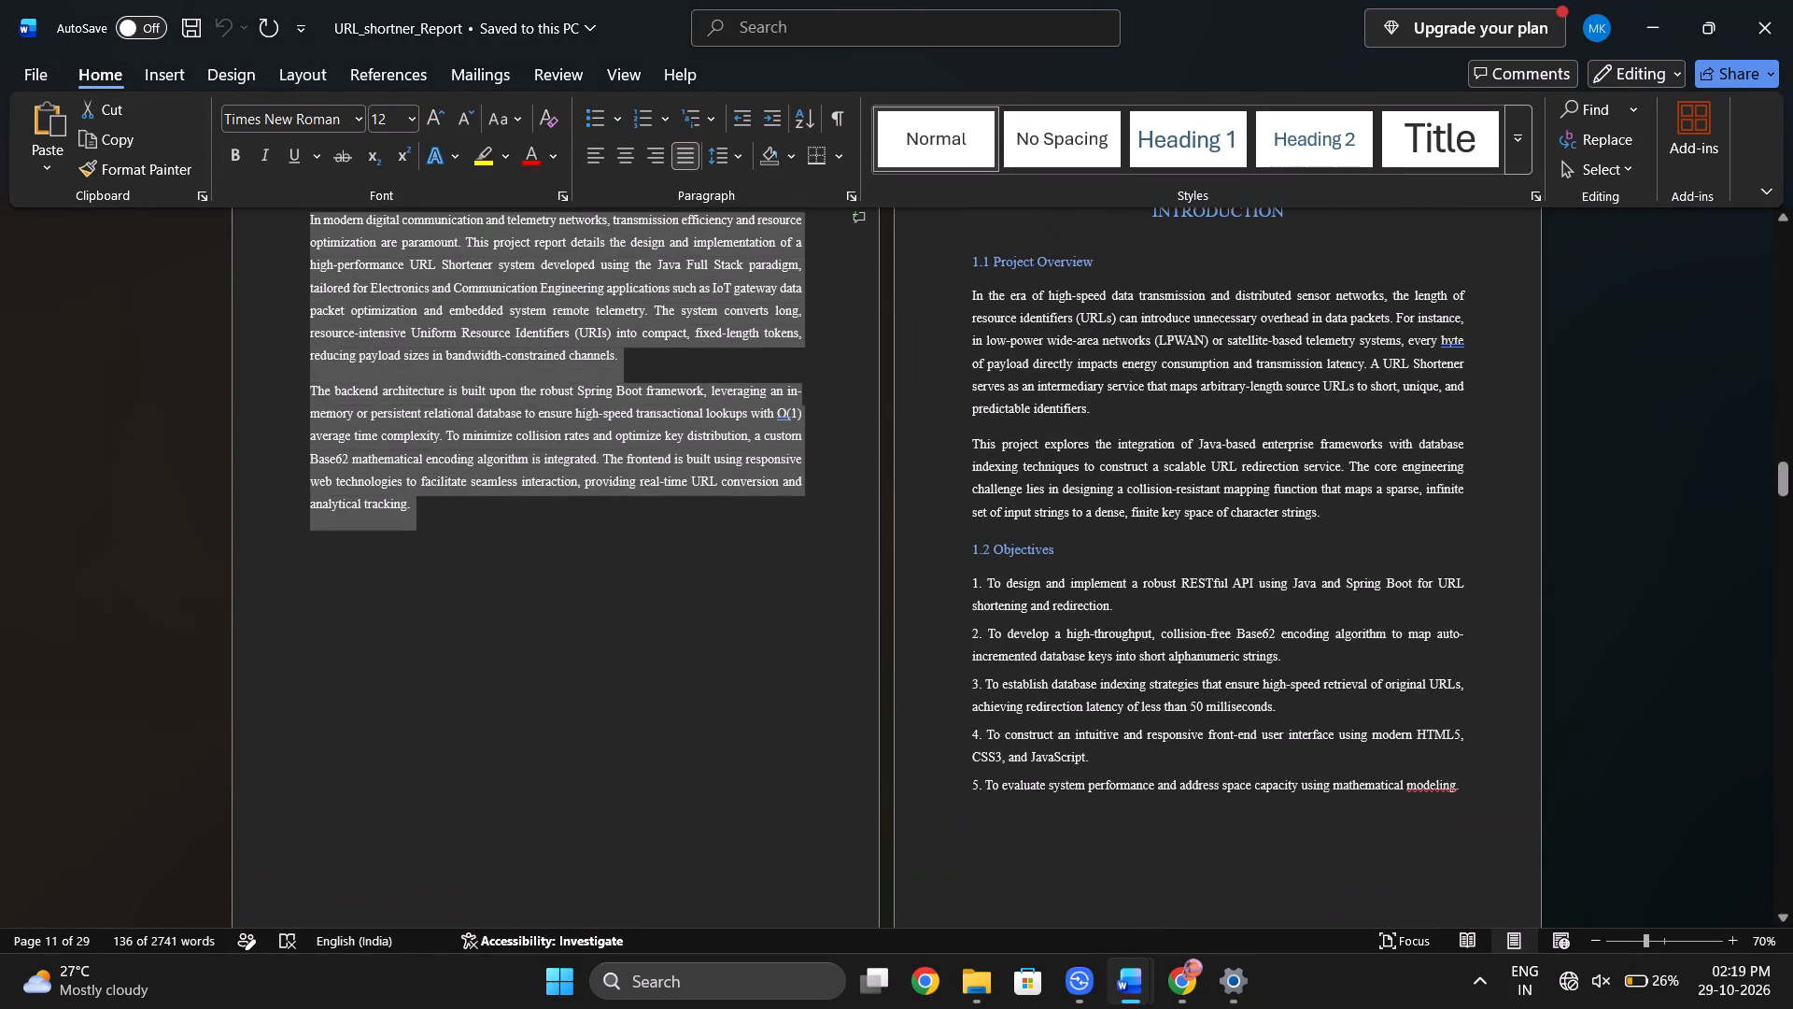
pyautogui.hotkey('alt', 'Tab')
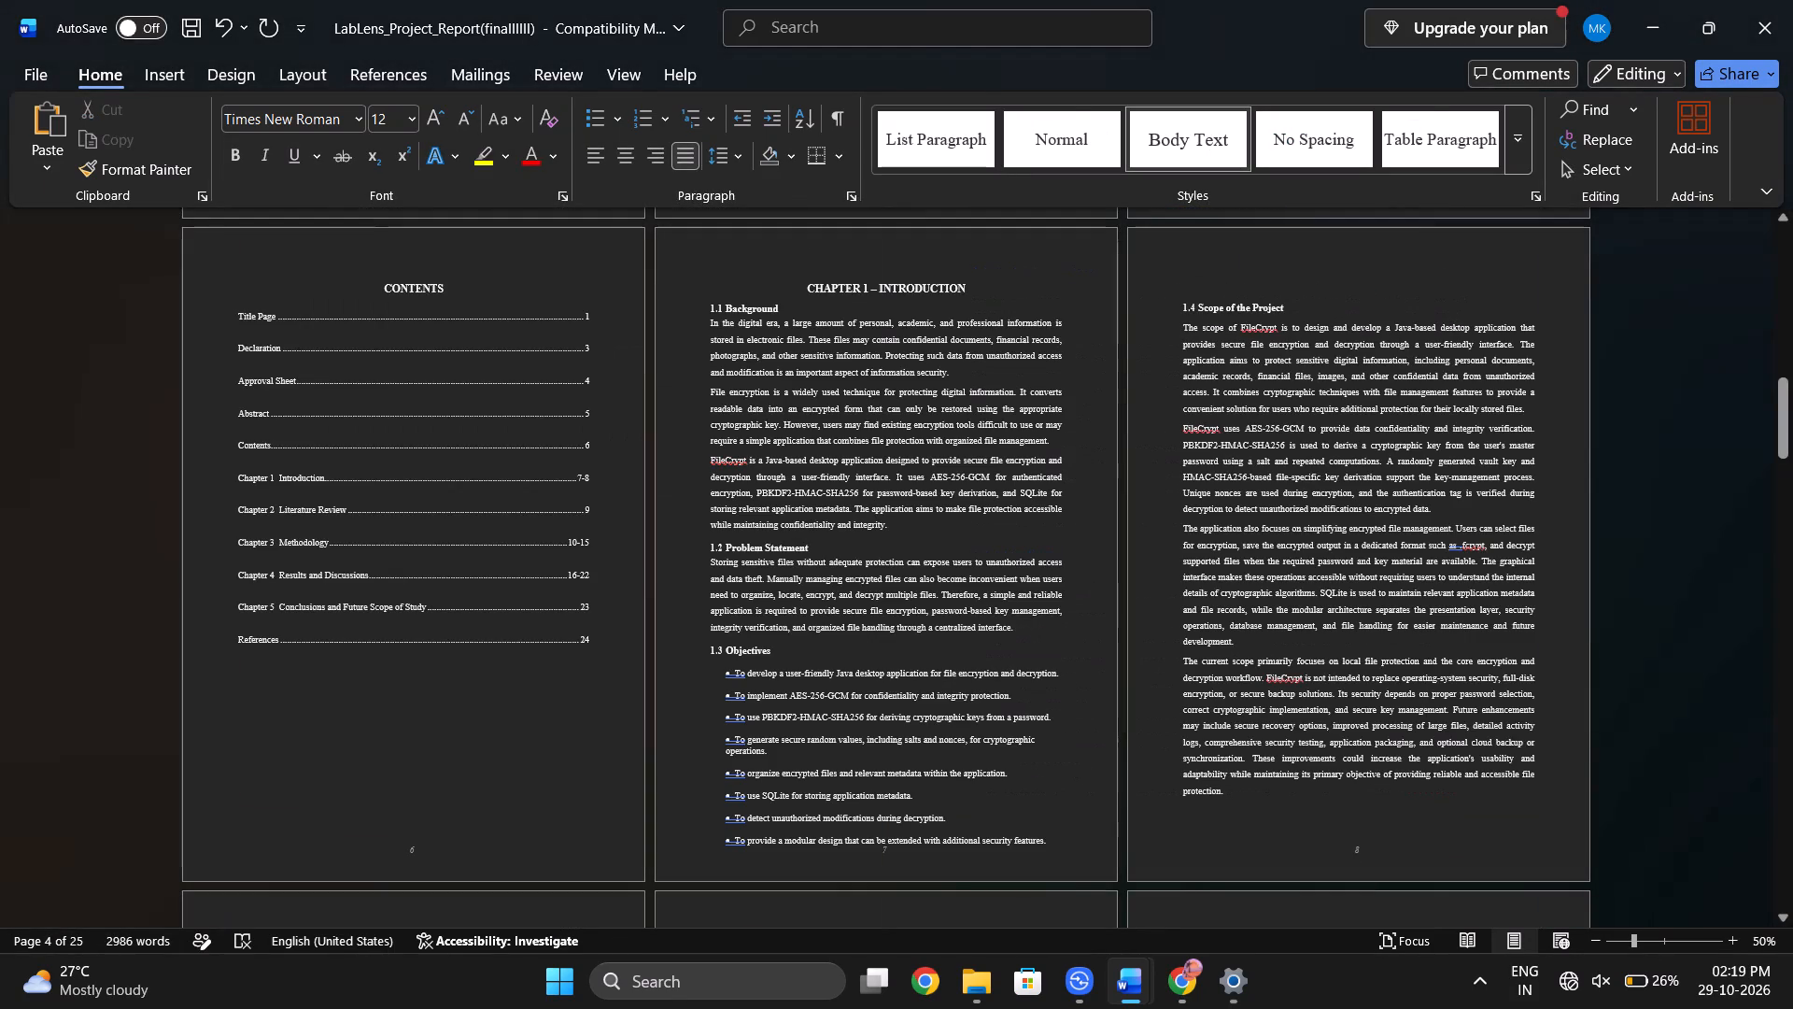
pyautogui.hotkey('alt', 'Tab')
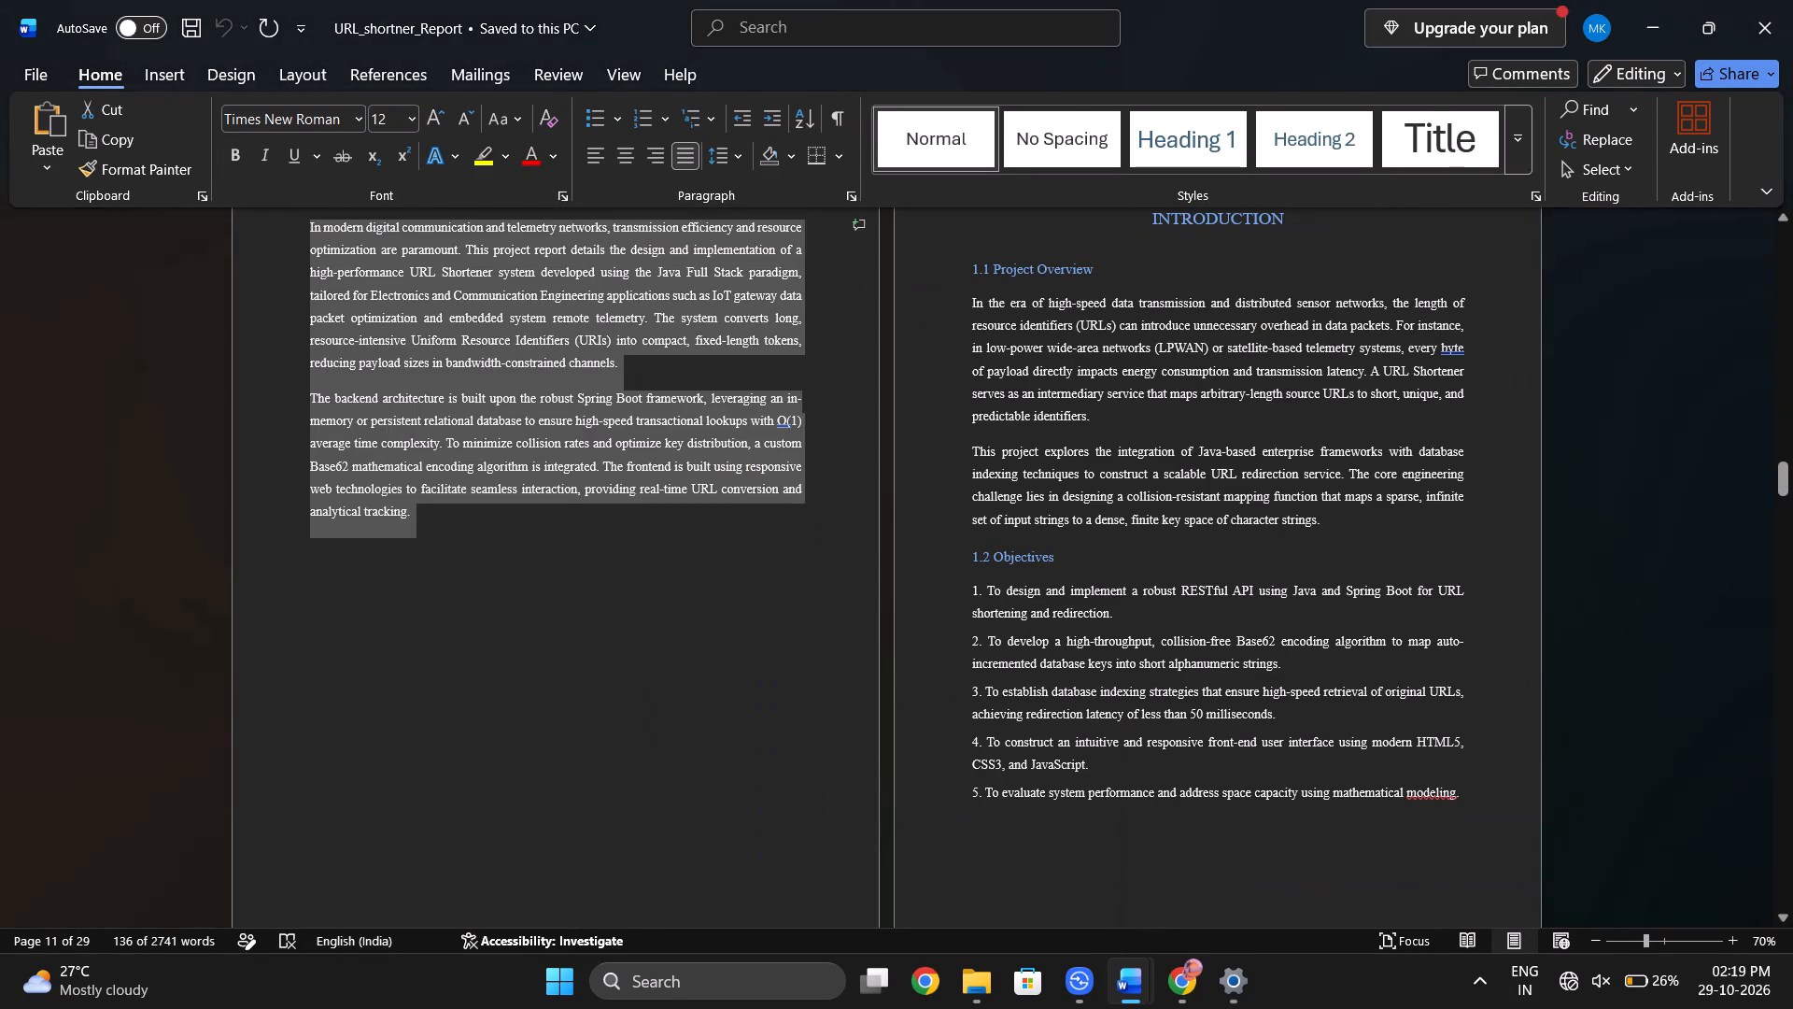
# Copy Chapter 1 of URL_shortner_Report from the 1.1 Project Overview heading through the last item of 1.2 Objectives.
pyautogui.moveTo(972, 281); pyautogui.dragTo(973, 286)
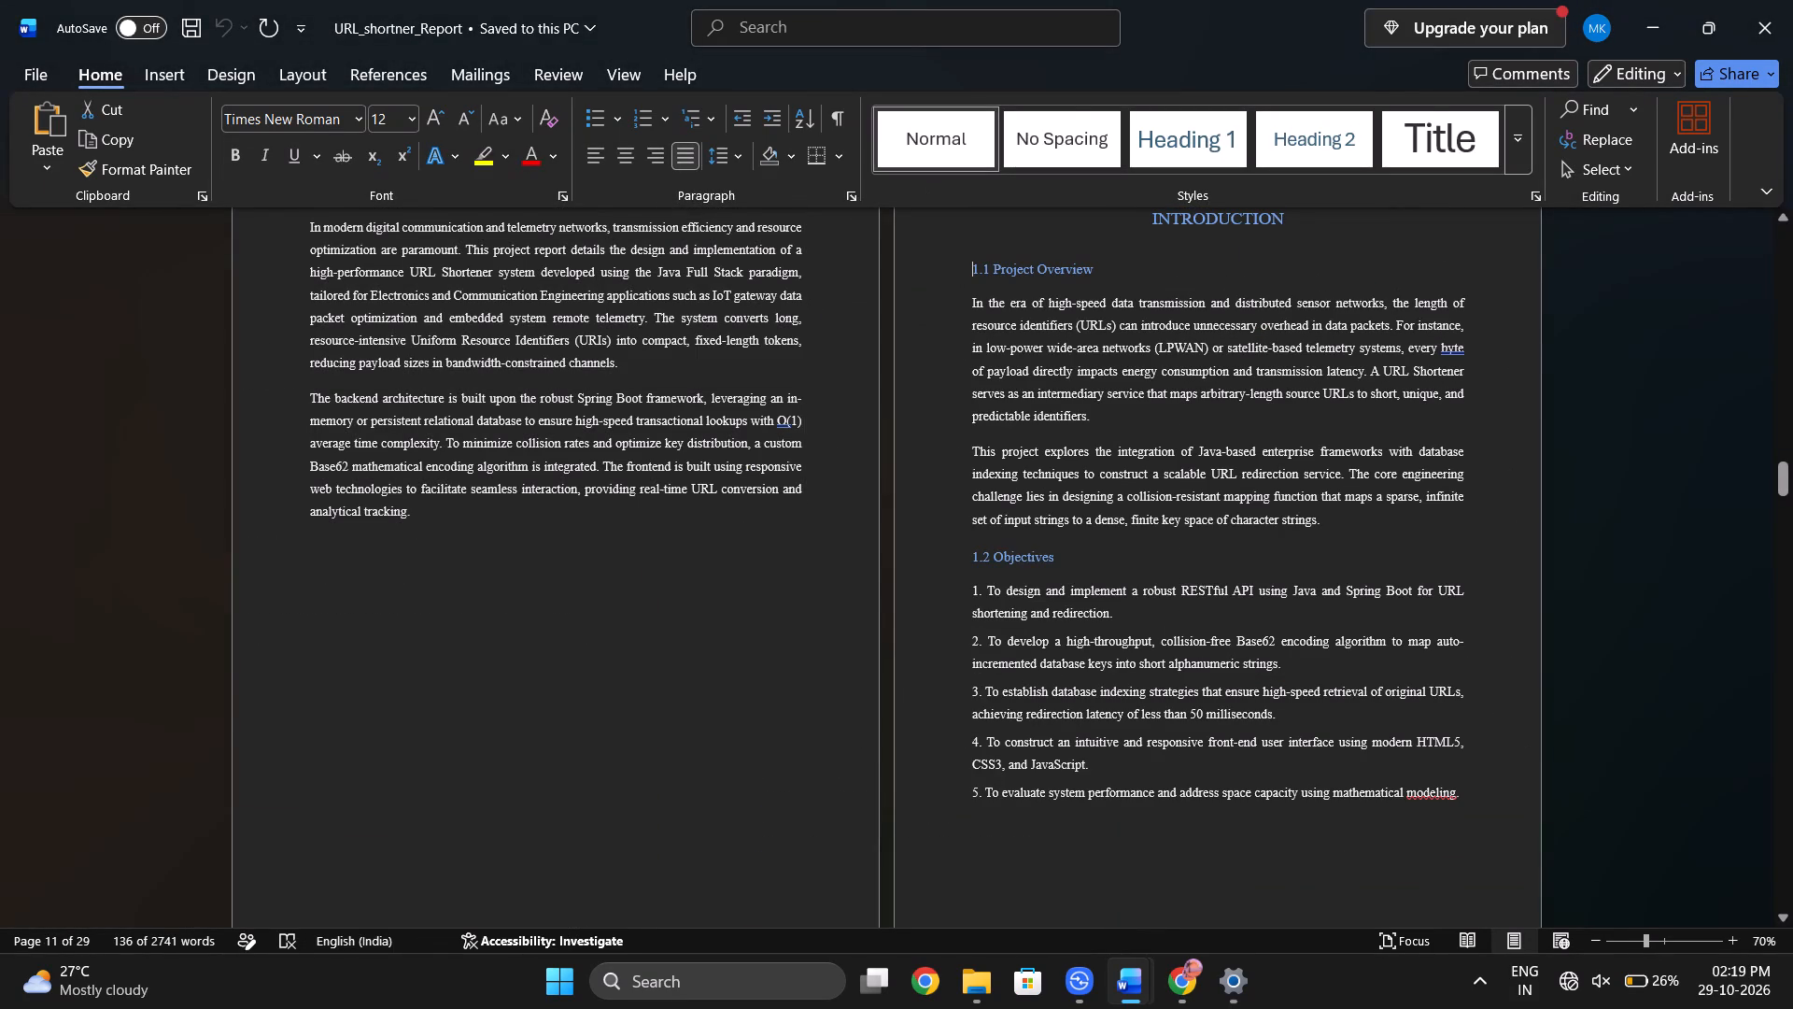
pyautogui.moveTo(973, 286); pyautogui.dragTo(1434, 851)
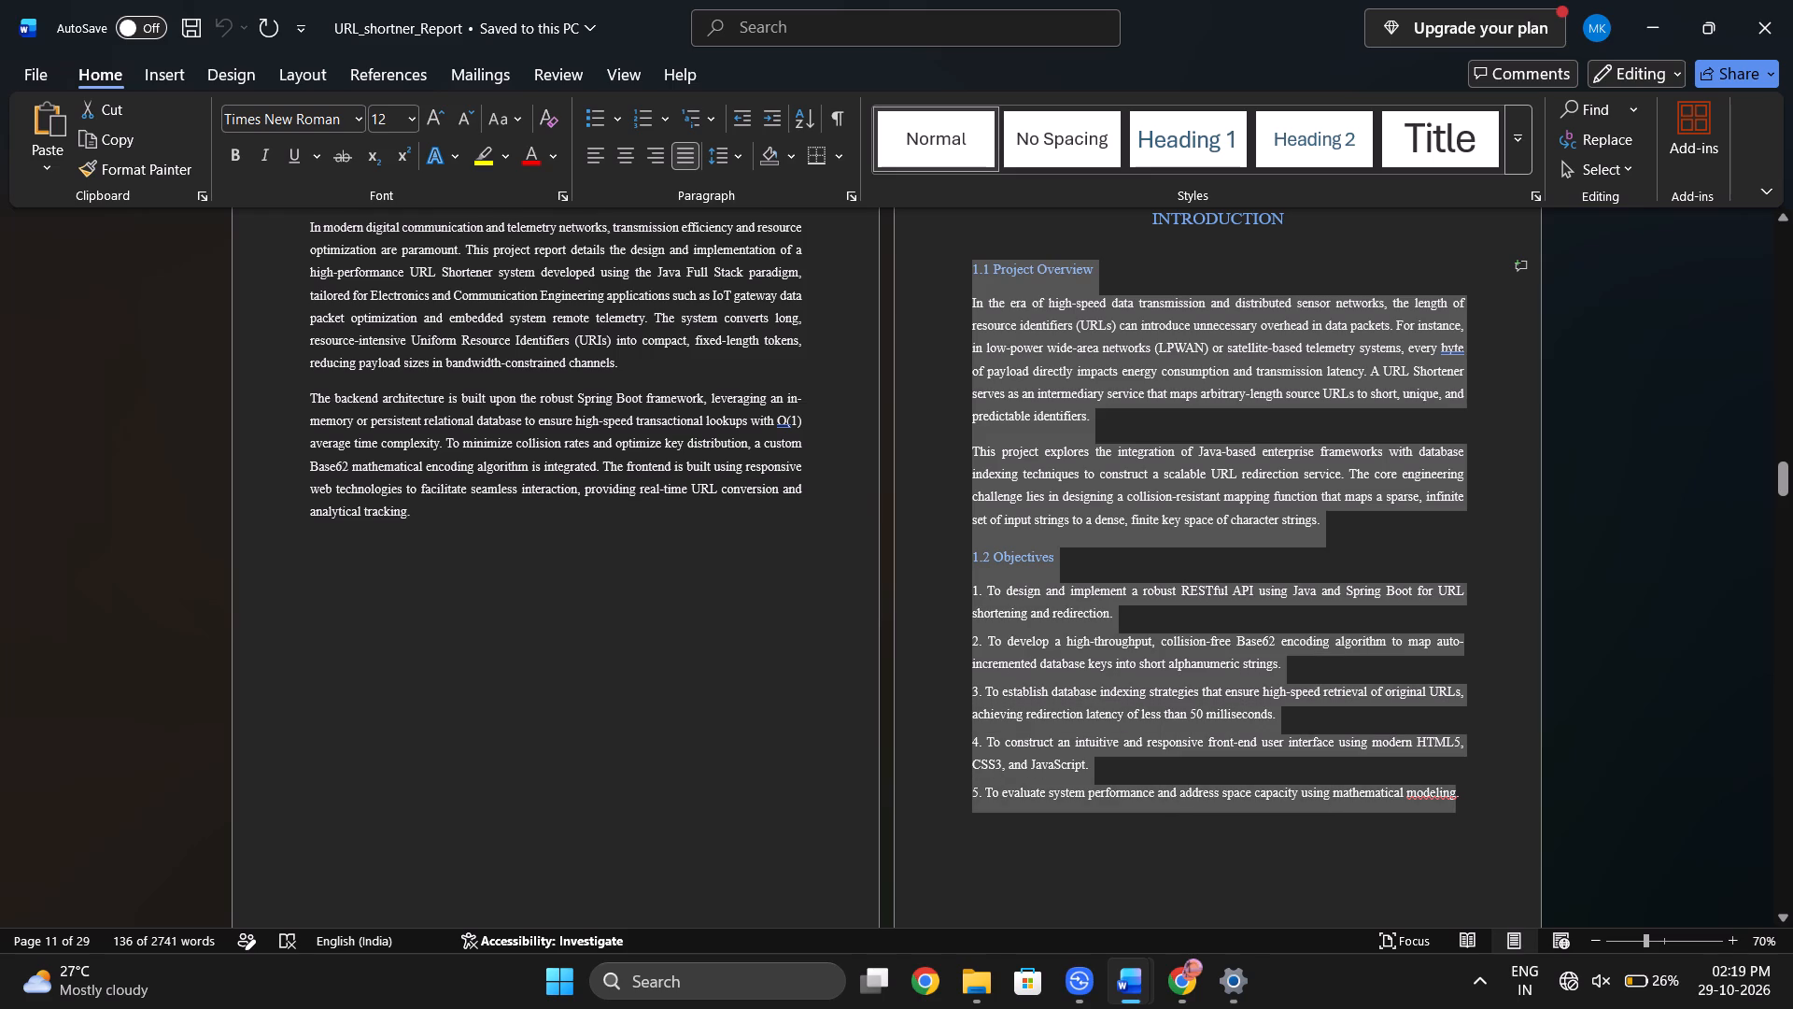
pyautogui.moveTo(1434, 851); pyautogui.dragTo(1447, 842)
pyautogui.hotkey('ctrl', 'c')
# In LabLens_Project_Report, replace Chapter 1 sections 1.1 Background through 1.3 Objectives with the copied Project Overview and Objectives.
pyautogui.hotkey('alt', 'Tab')
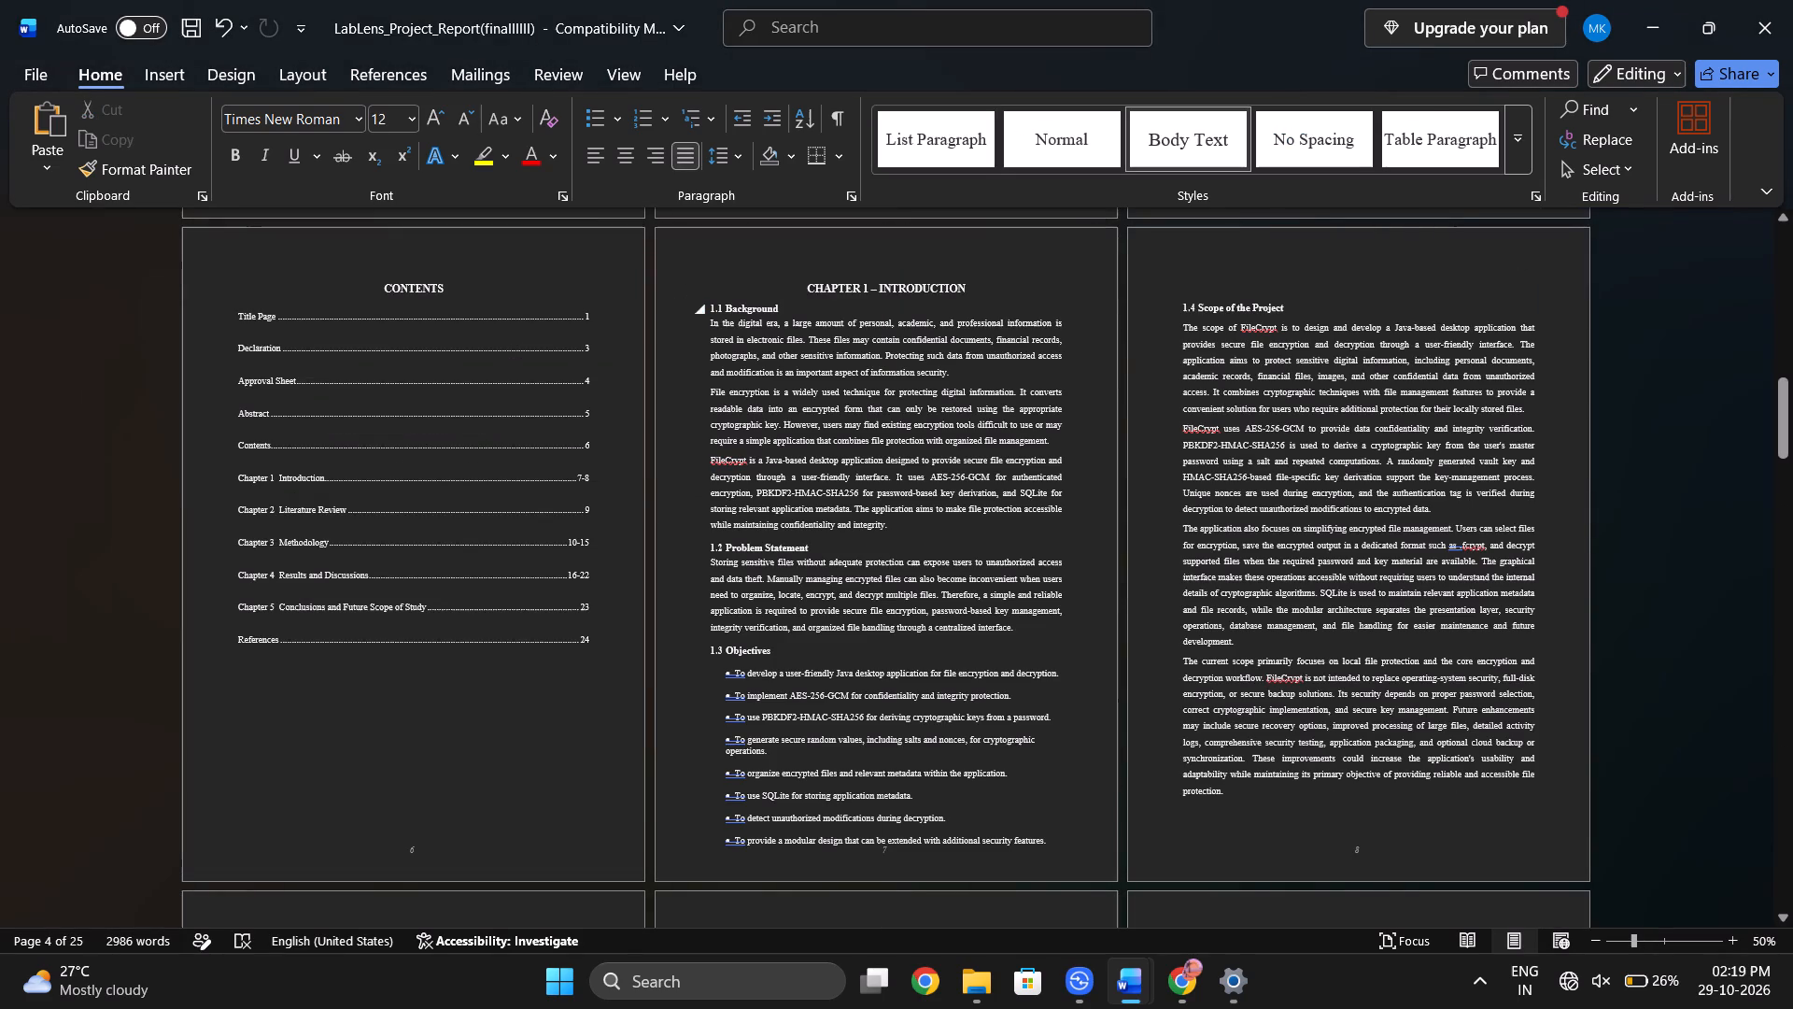
pyautogui.moveTo(707, 309); pyautogui.dragTo(764, 392)
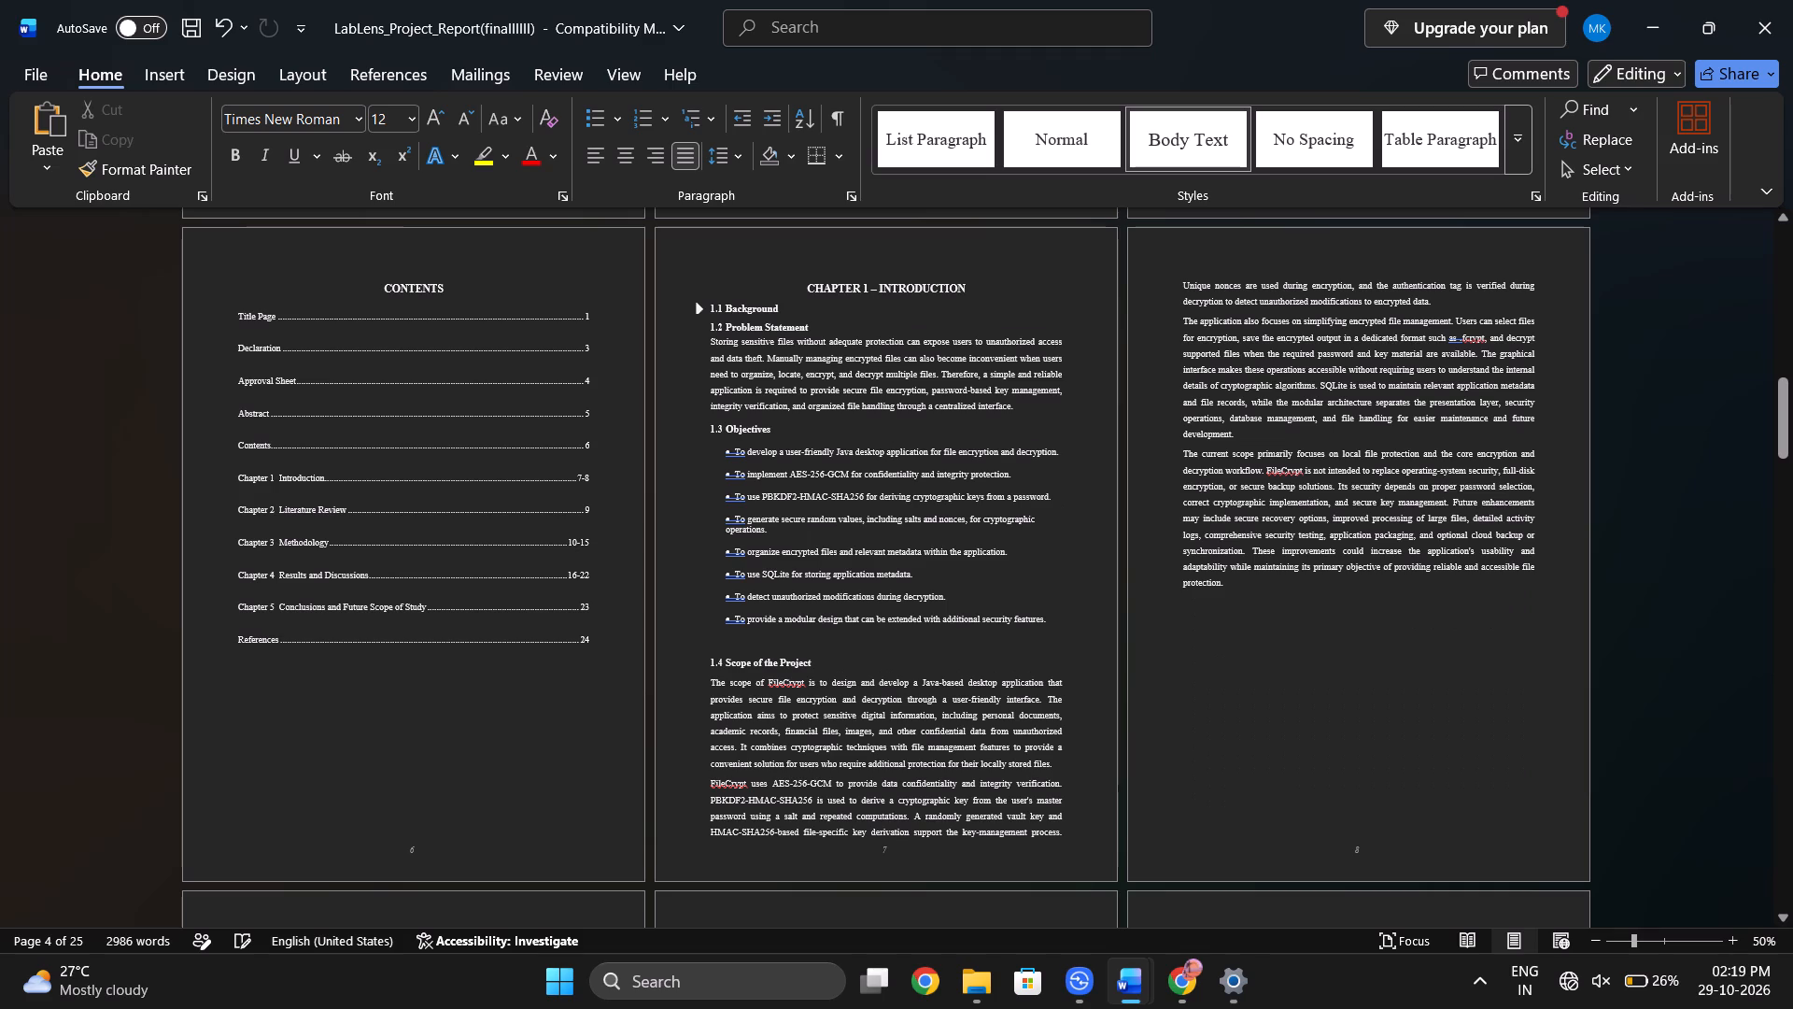
pyautogui.click(704, 309)
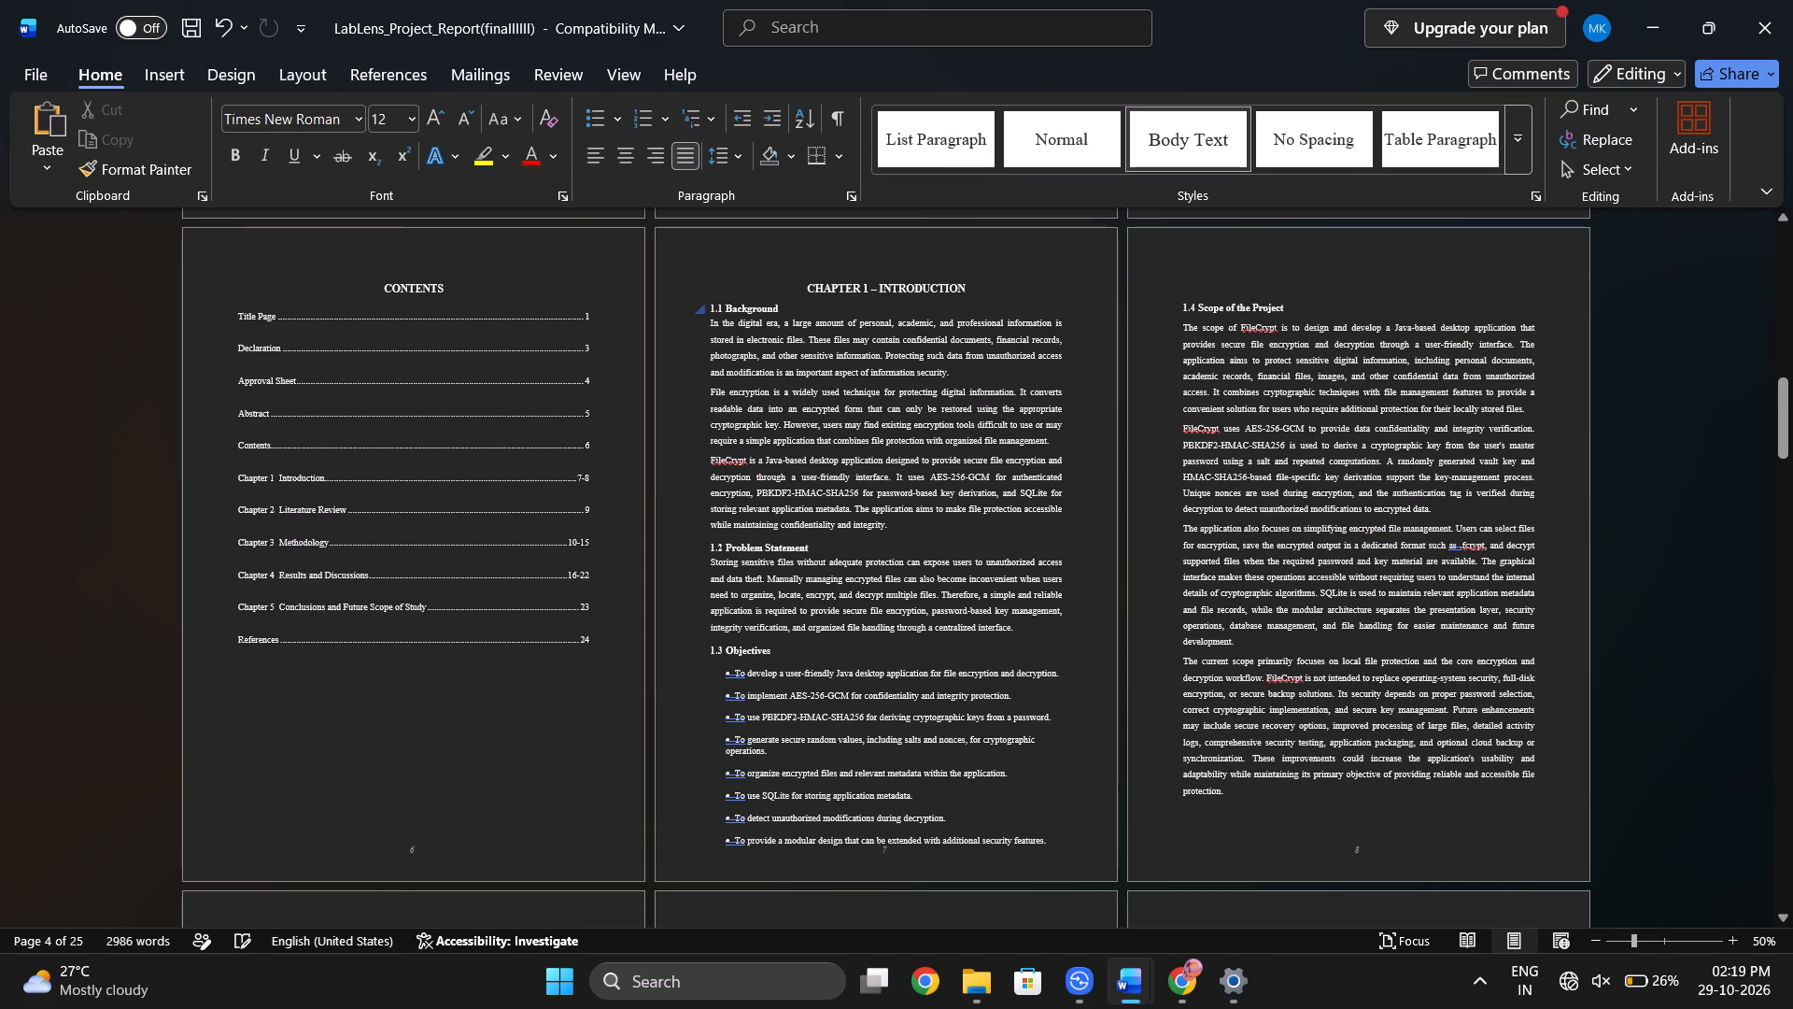
pyautogui.moveTo(710, 309); pyautogui.dragTo(734, 340)
pyautogui.moveTo(734, 340); pyautogui.dragTo(1058, 844)
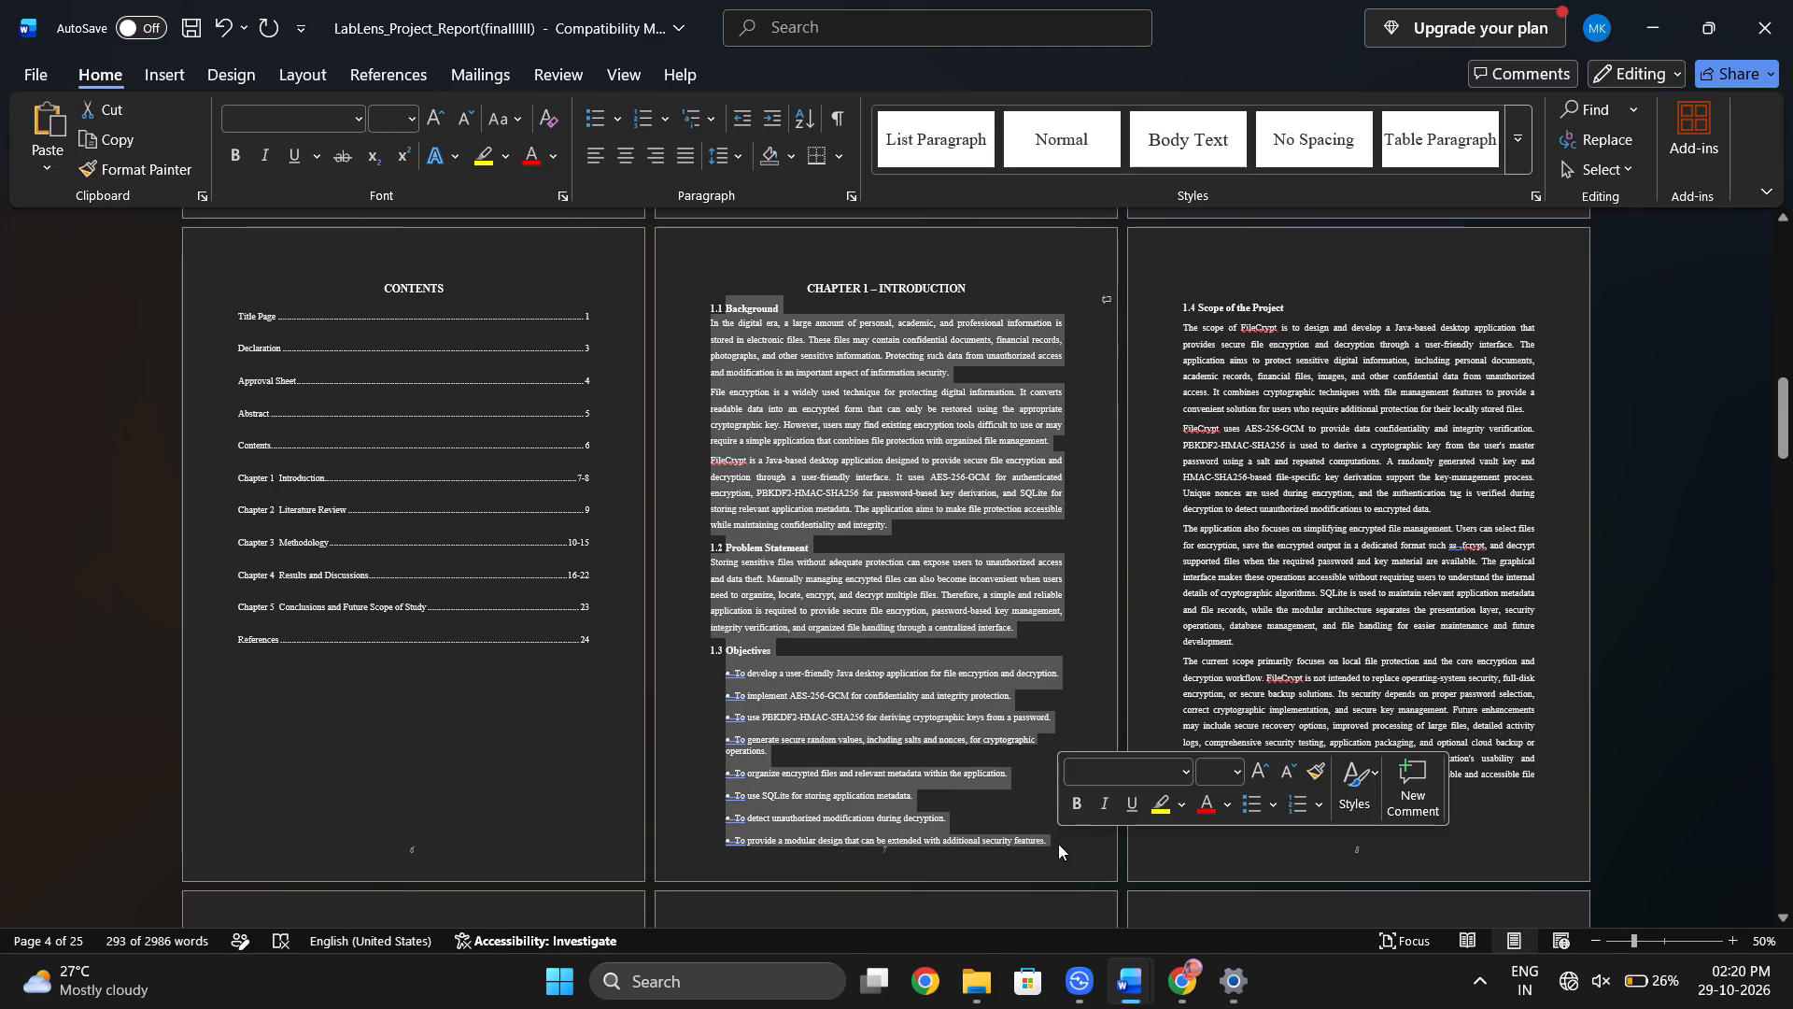
pyautogui.hotkey('ctrl', 'v')
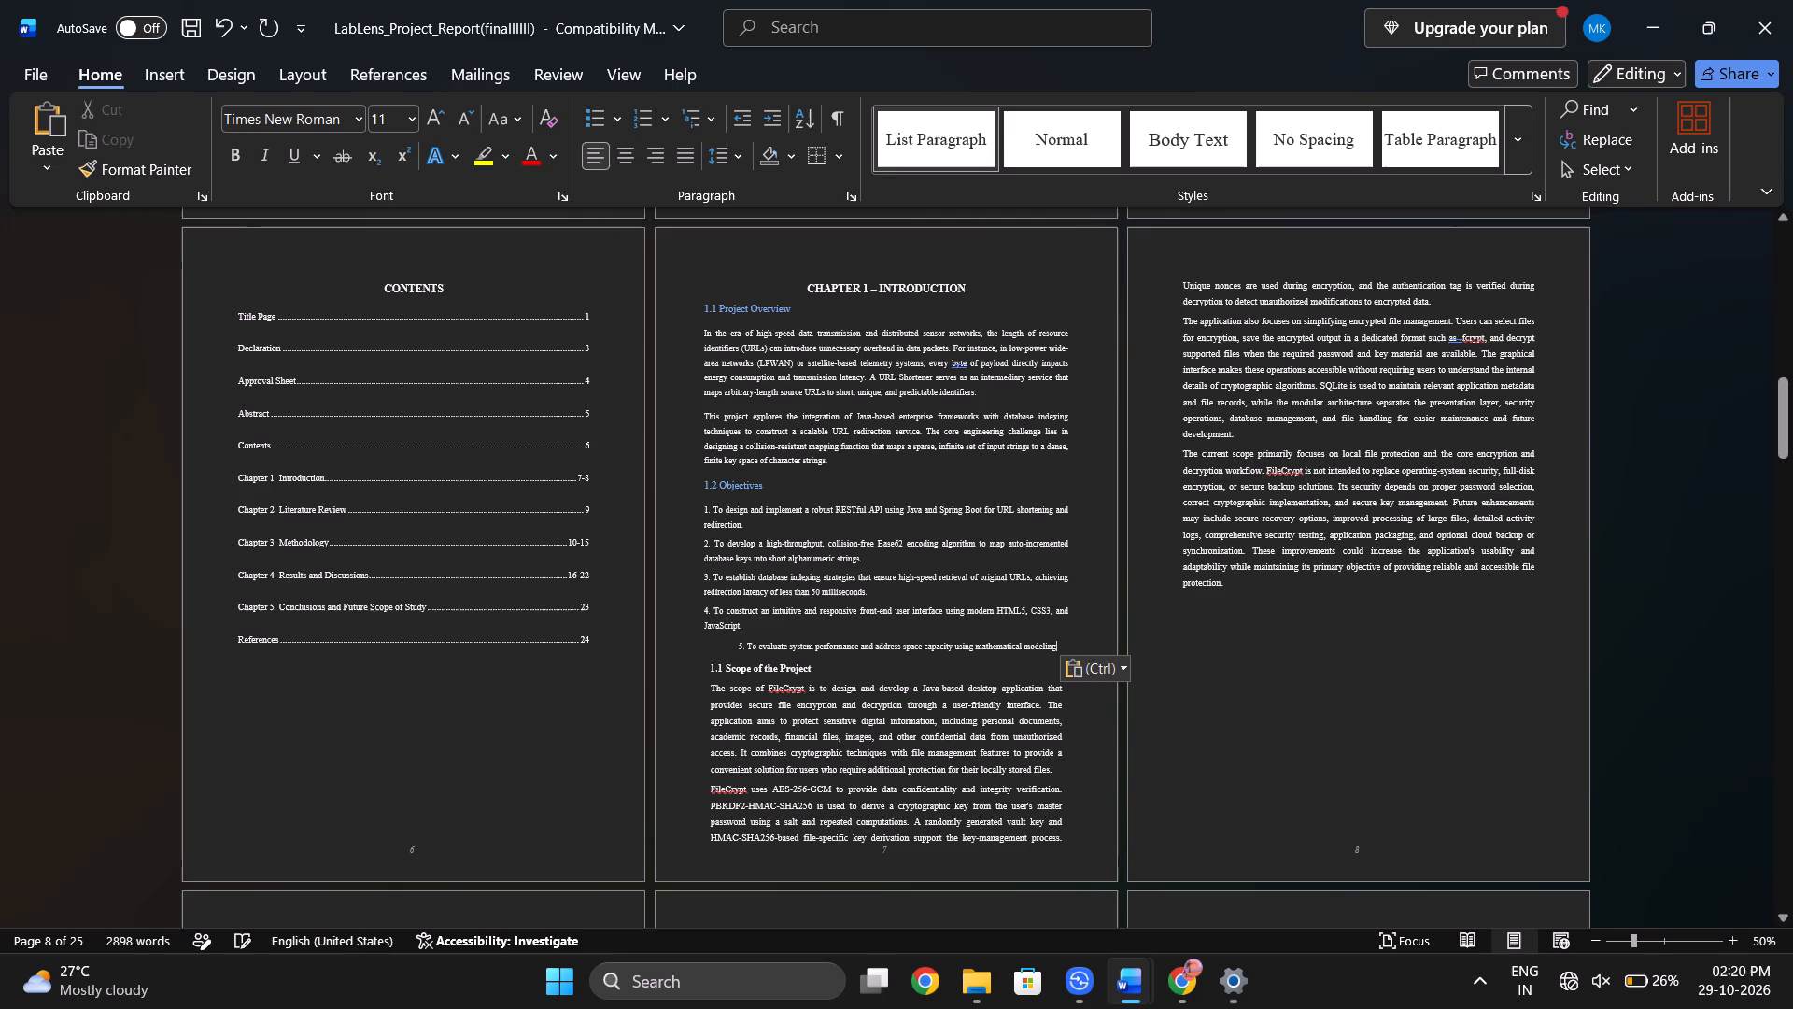
pyautogui.click(1215, 806)
# Compare Chapters 2 and 3 of LabLens_Project_Report with the Prerequisites and Requirements and Methodology chapters in URL_shortner_Report.
pyautogui.scroll(-1, 1215, 806)
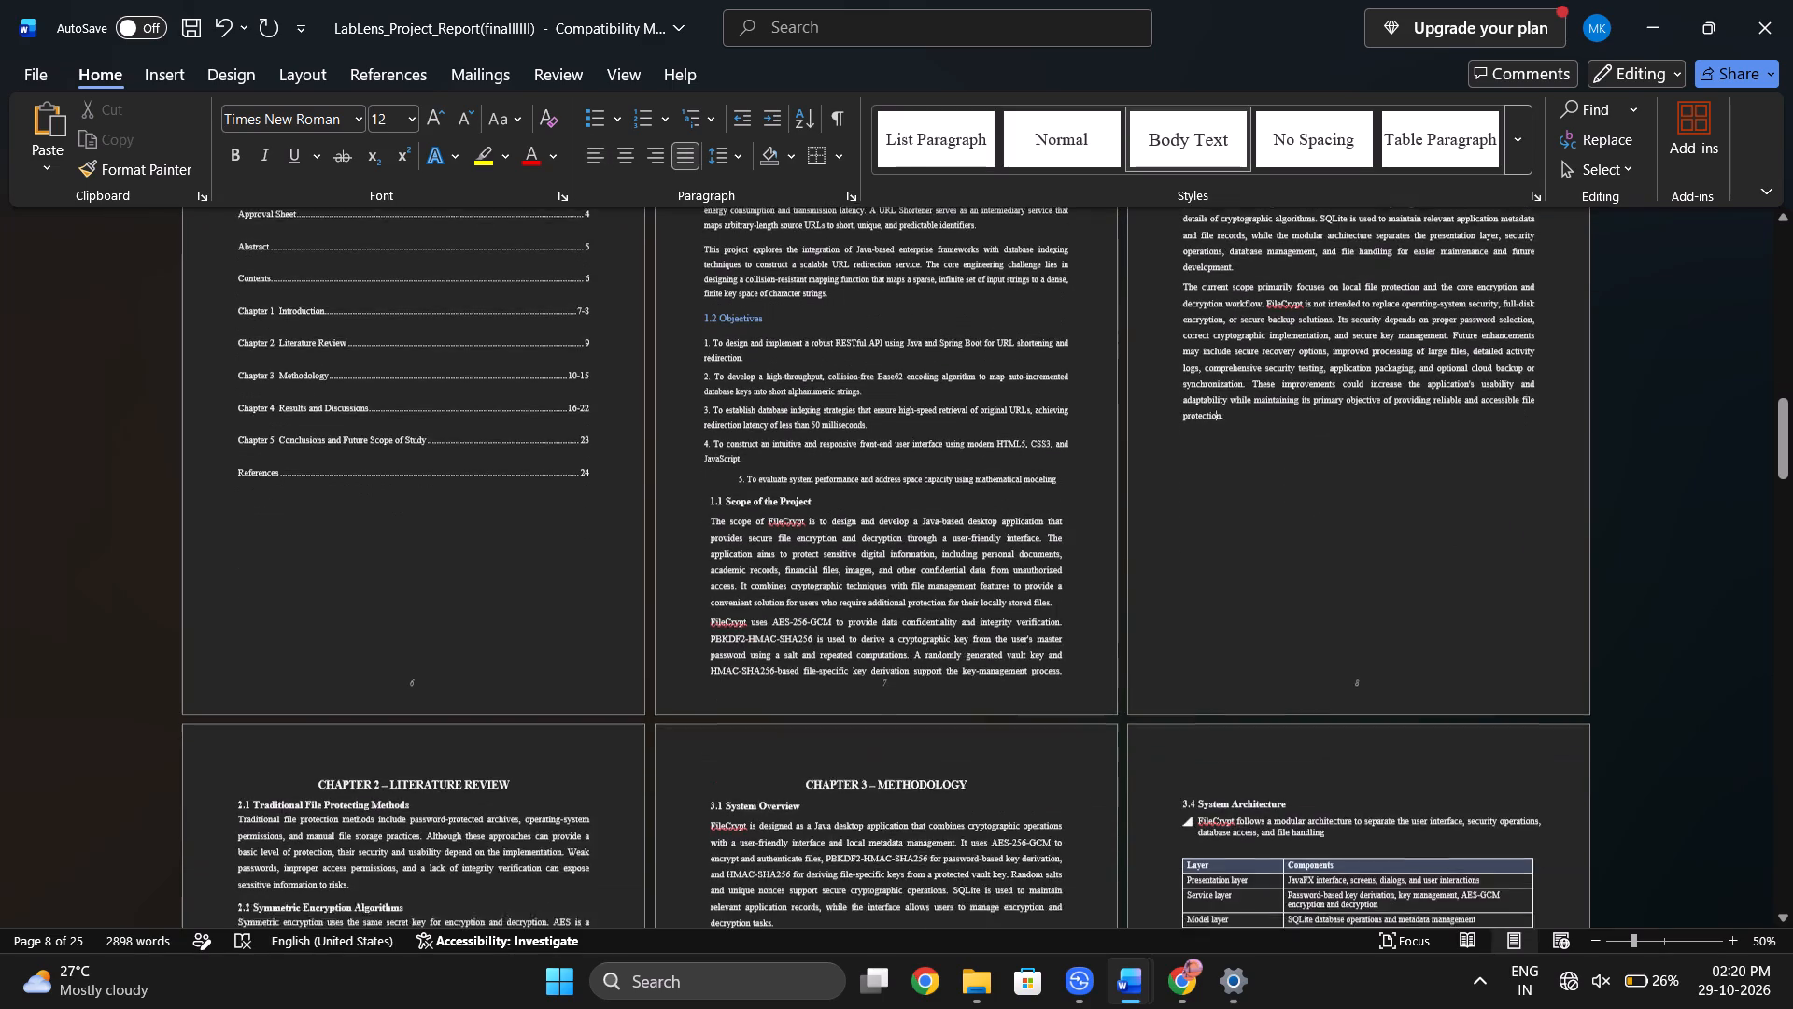
pyautogui.scroll(-2, 1215, 806)
pyautogui.hotkey('alt', 'Tab')
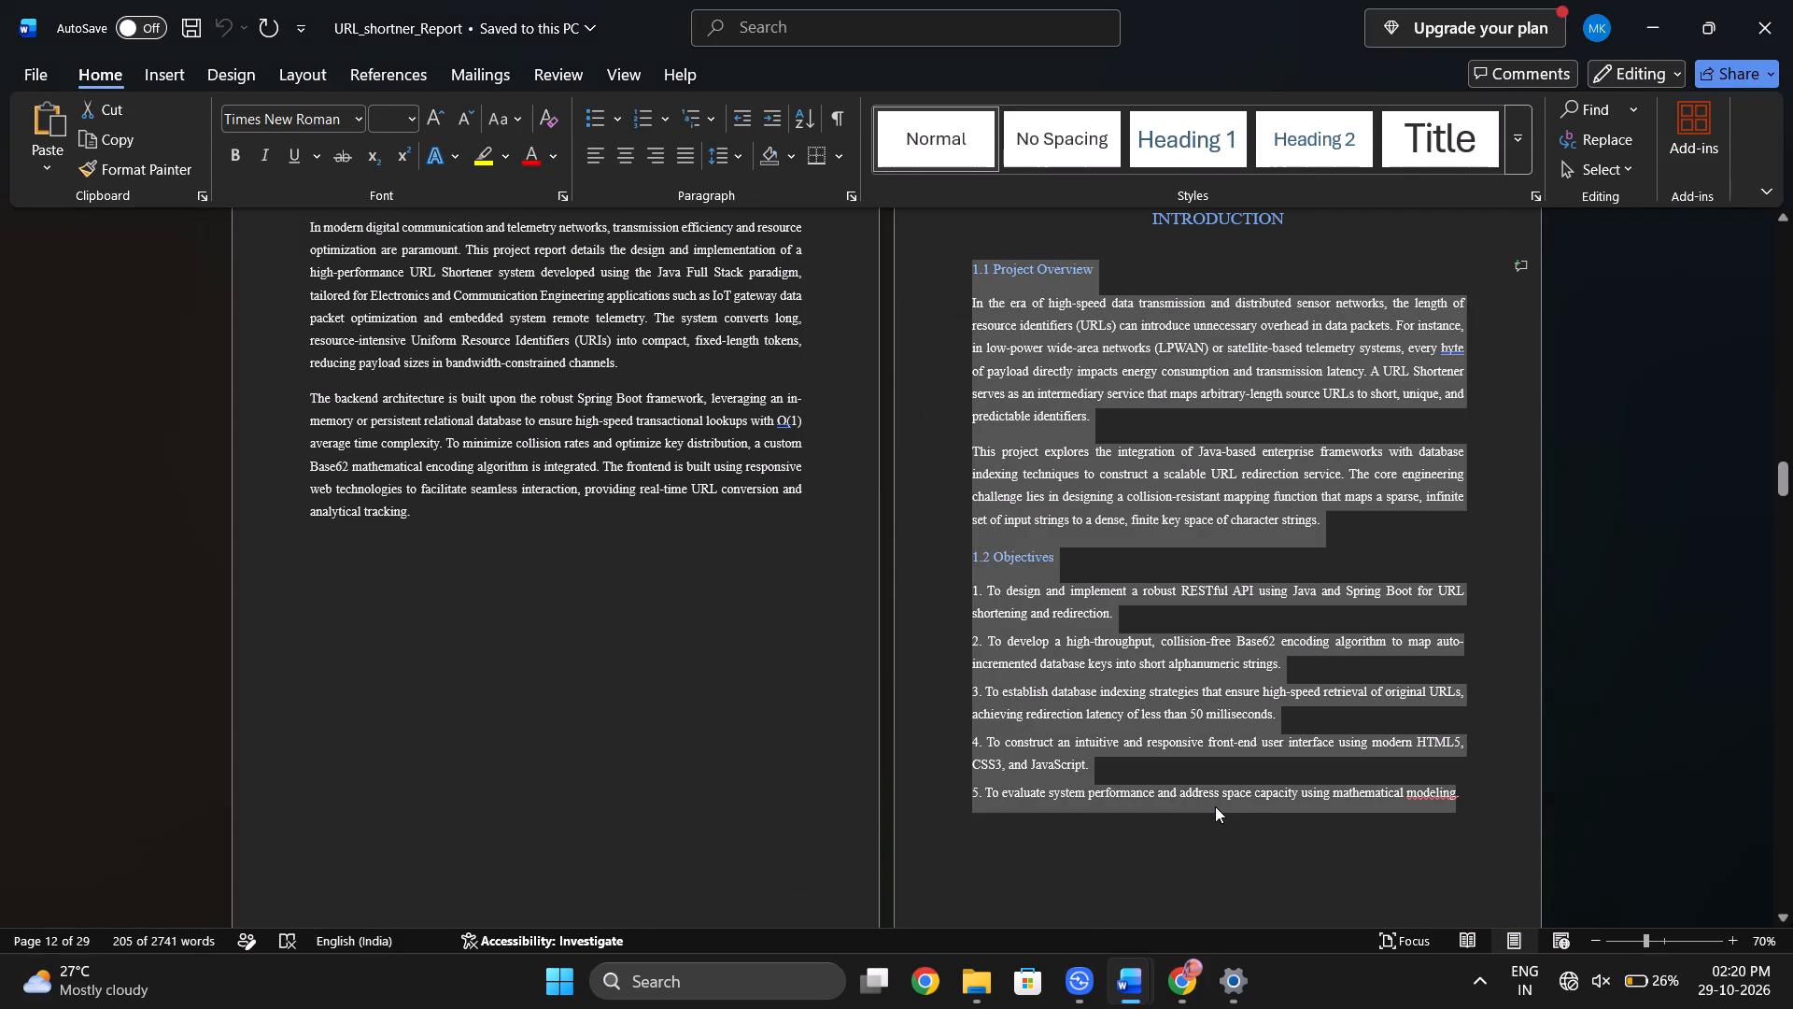
pyautogui.scroll(-3, 1424, 860)
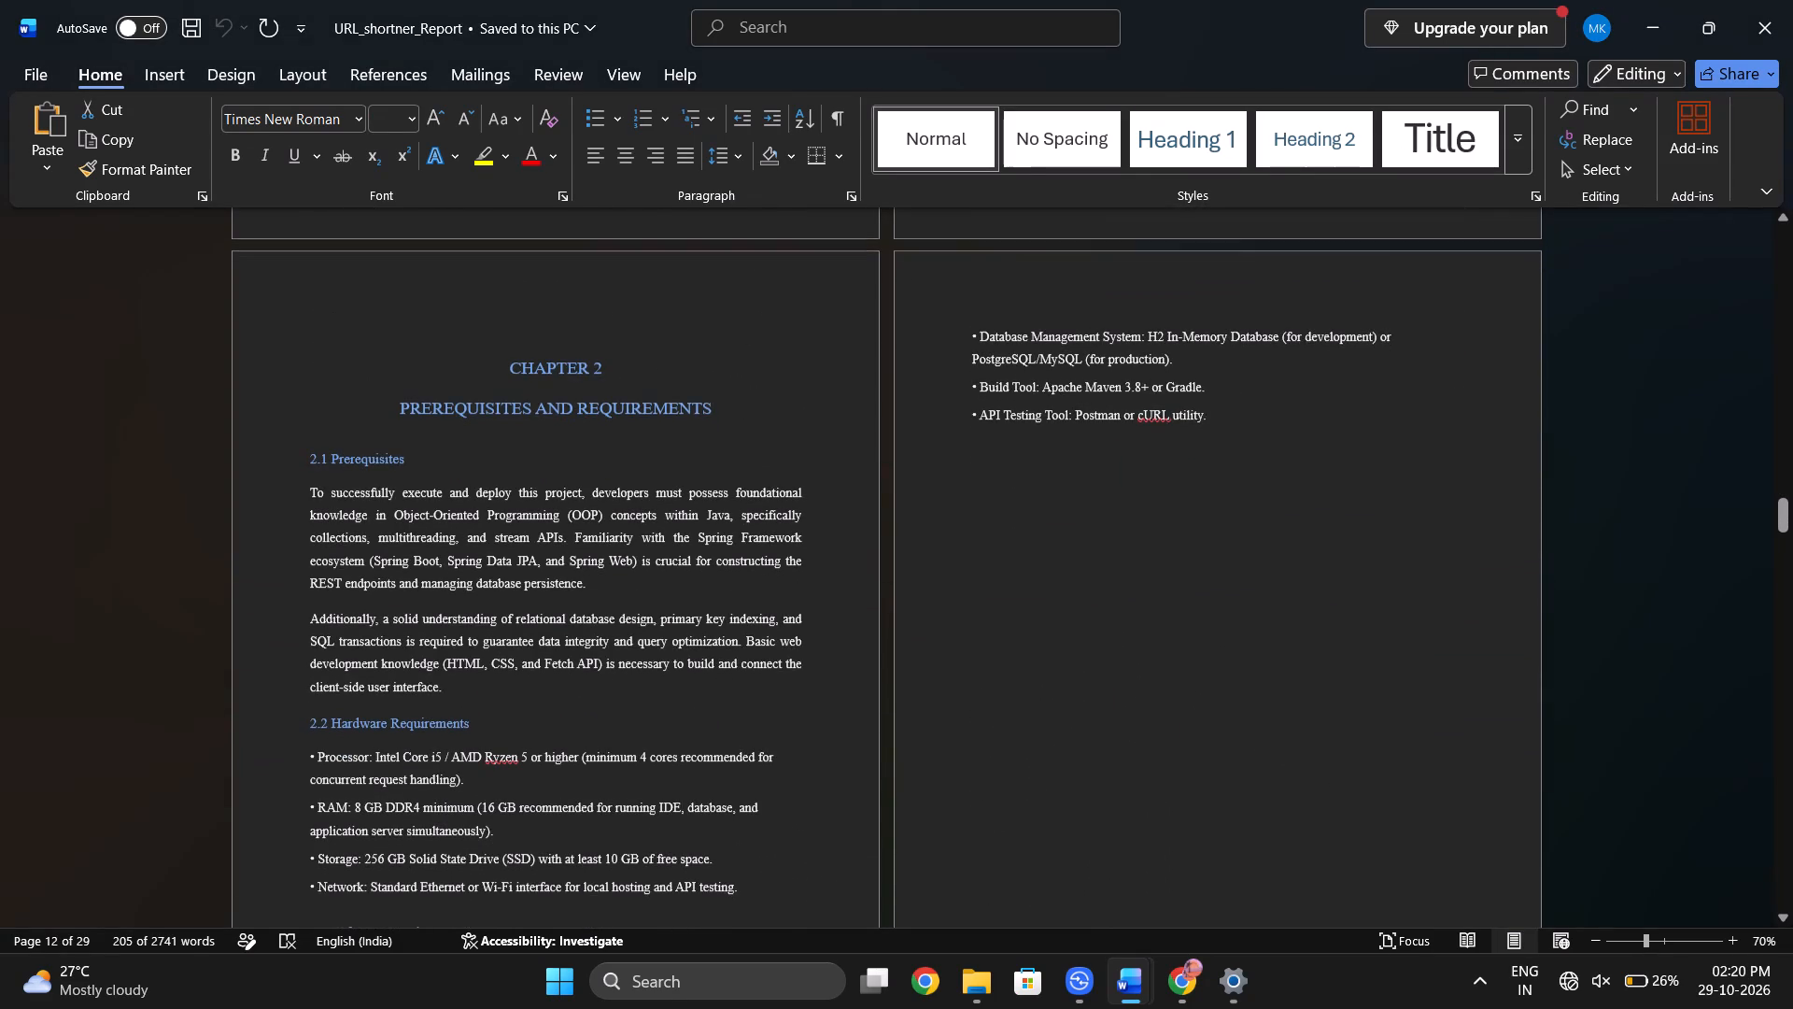
pyautogui.click(1417, 735)
pyautogui.scroll(-2, 1417, 735)
pyautogui.hotkey('alt', 'Tab')
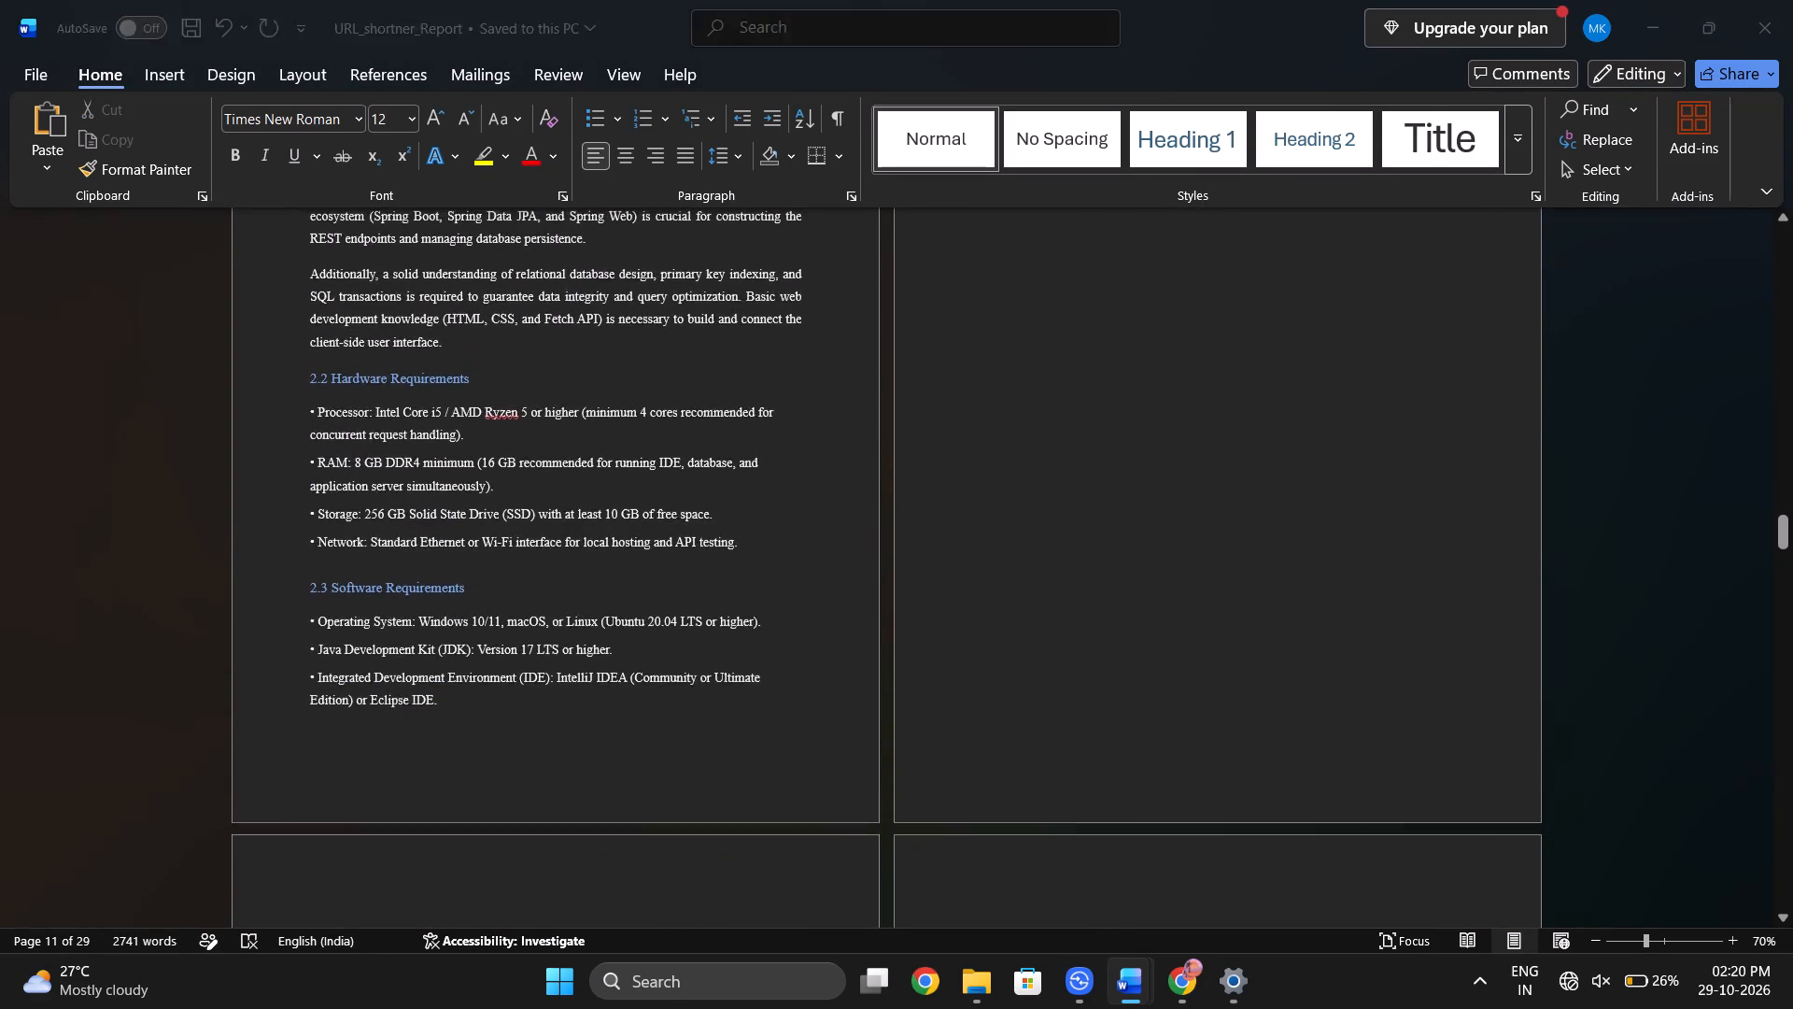
pyautogui.scroll(2, 1417, 735)
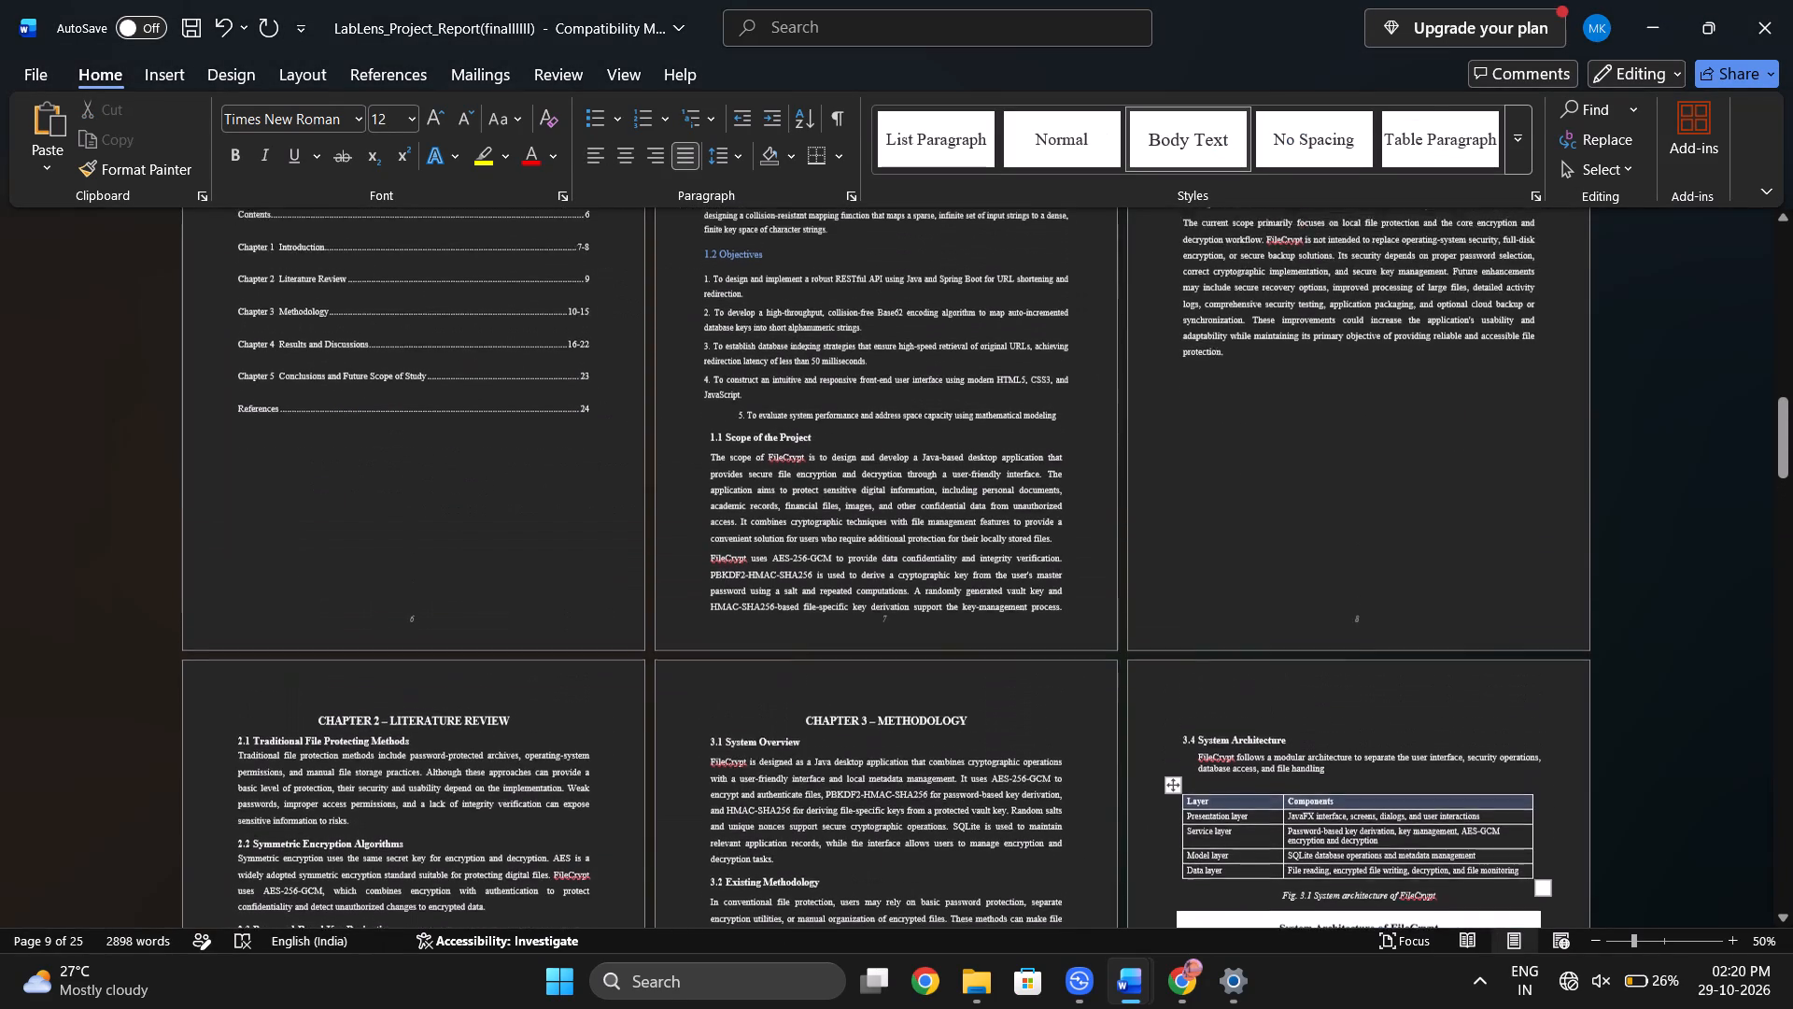
pyautogui.scroll(3, 1417, 735)
pyautogui.scroll(-2, 1417, 735)
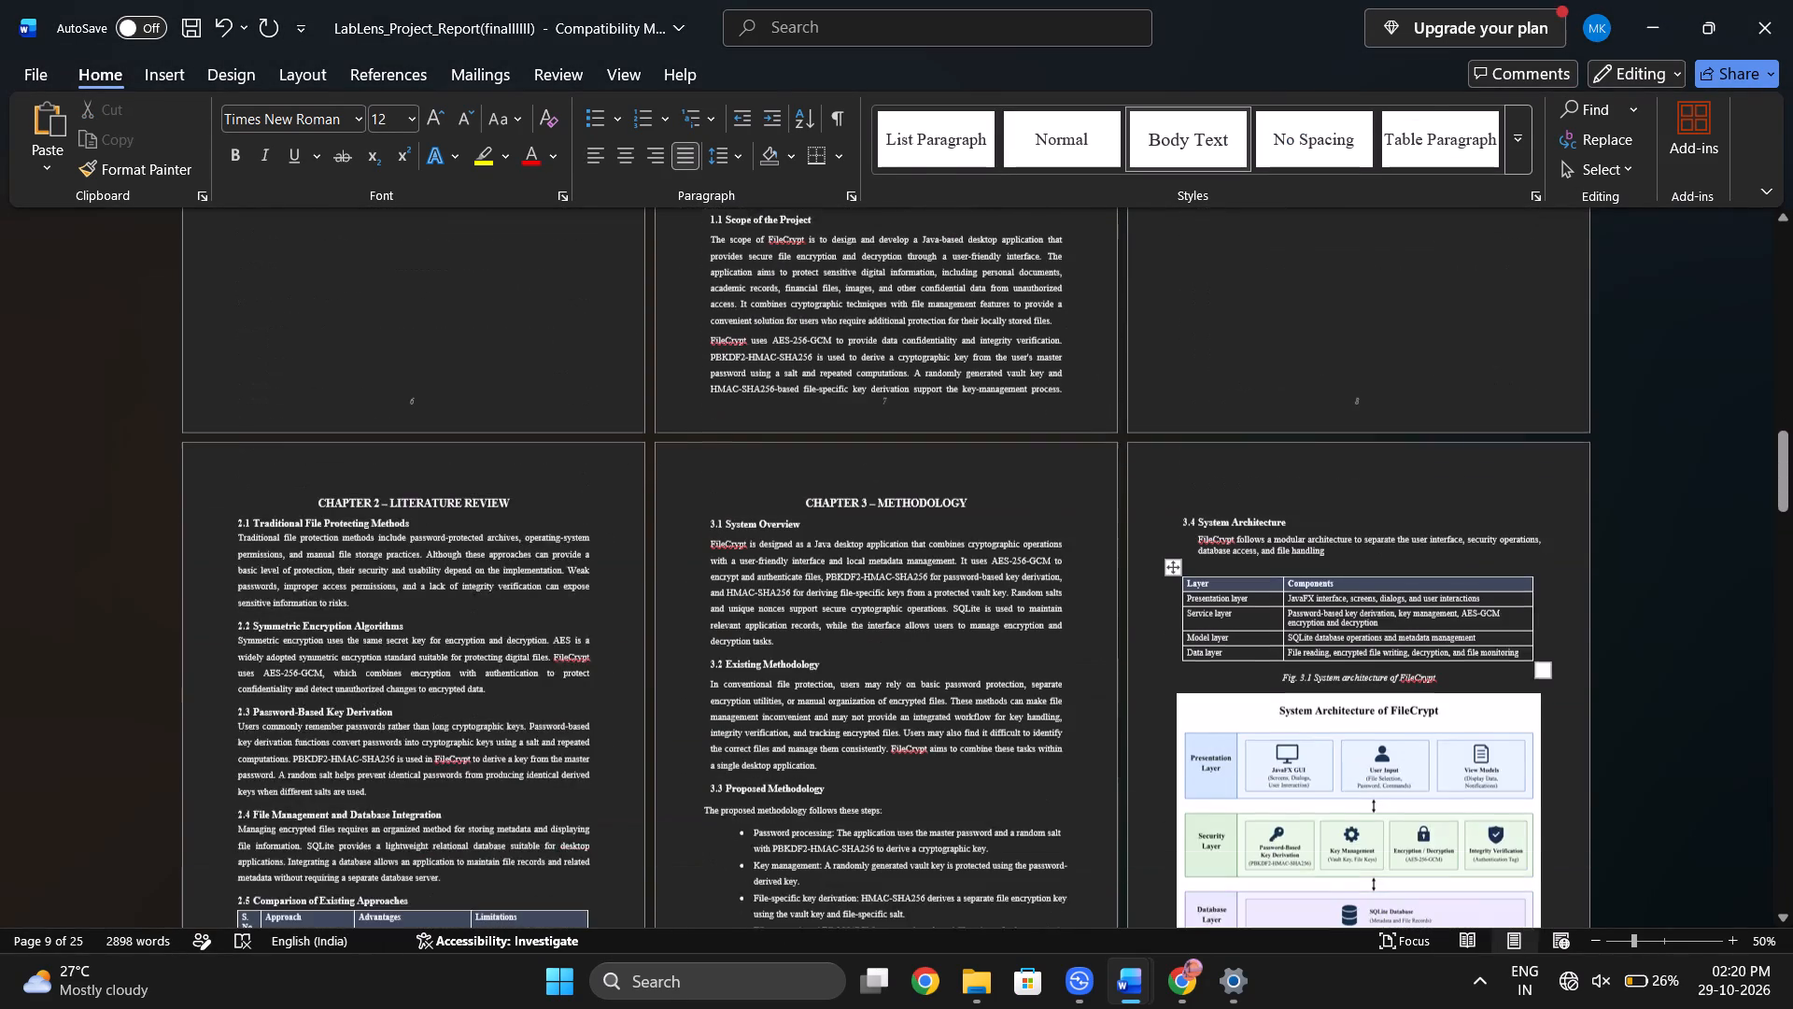
pyautogui.scroll(-4, 1417, 735)
pyautogui.hotkey('alt', 'Tab')
pyautogui.scroll(2, 1417, 735)
pyautogui.scroll(-1, 1417, 735)
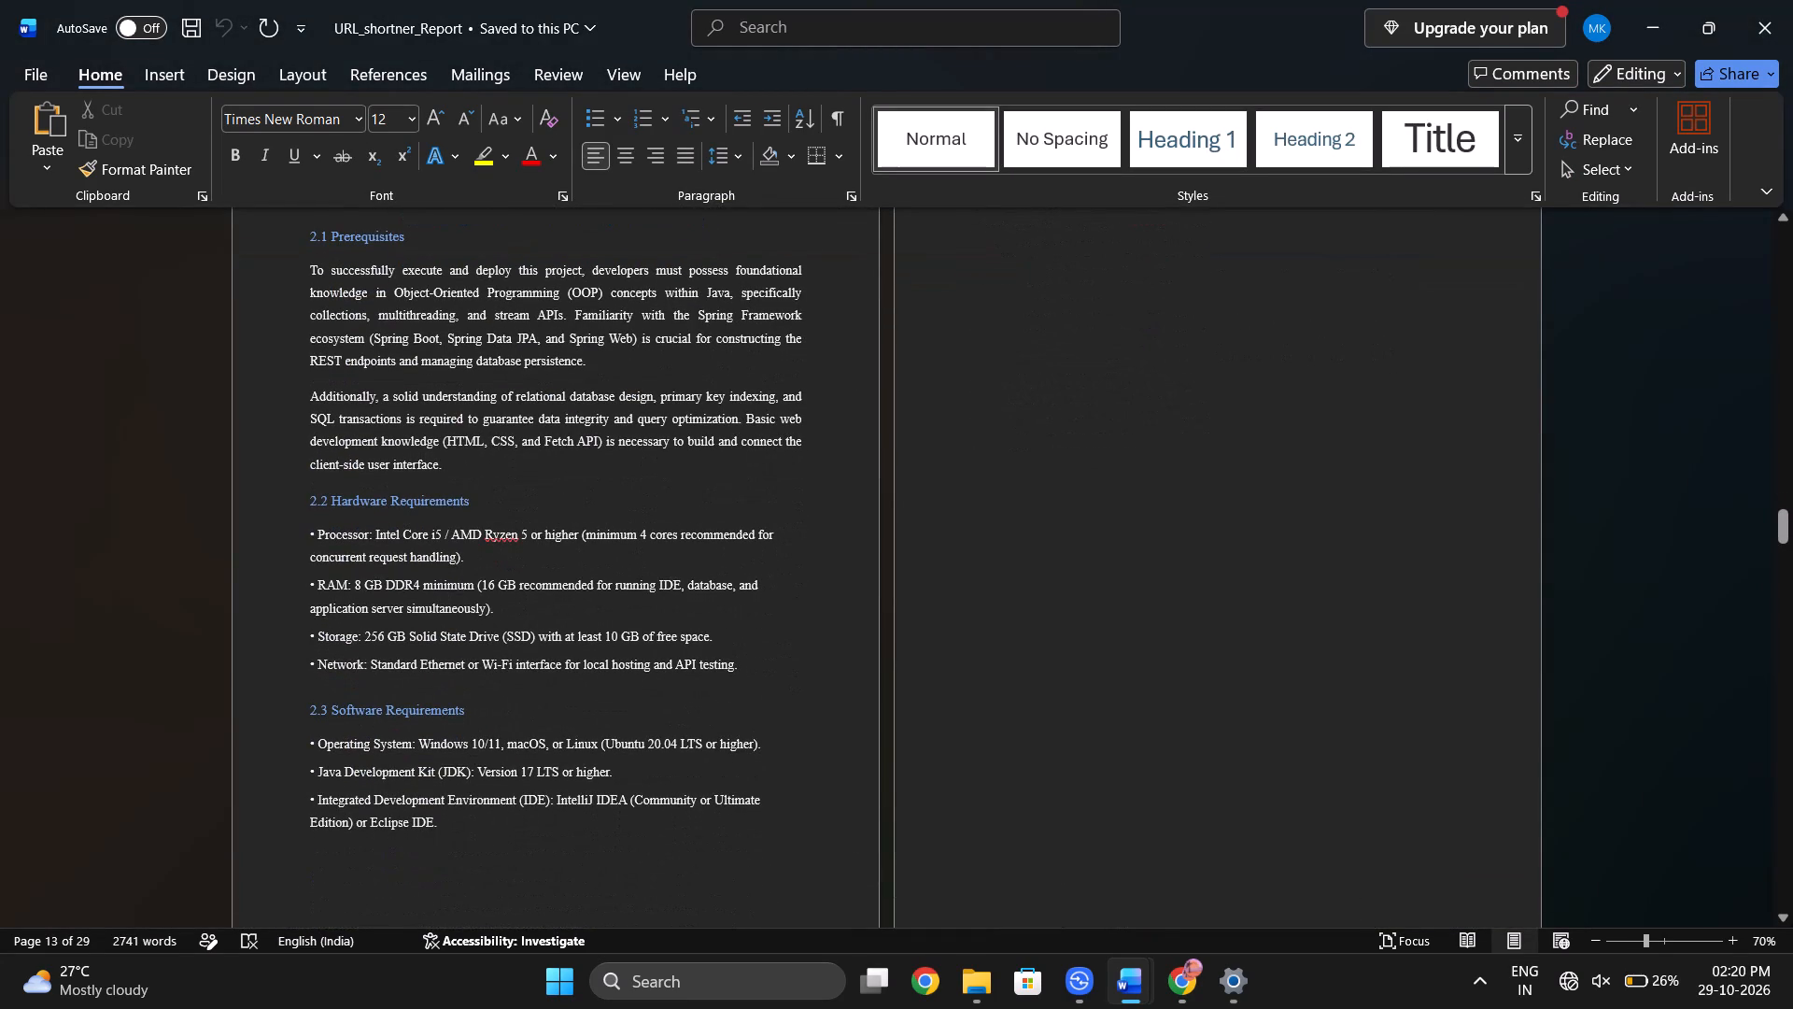
pyautogui.hotkey('alt', 'Tab')
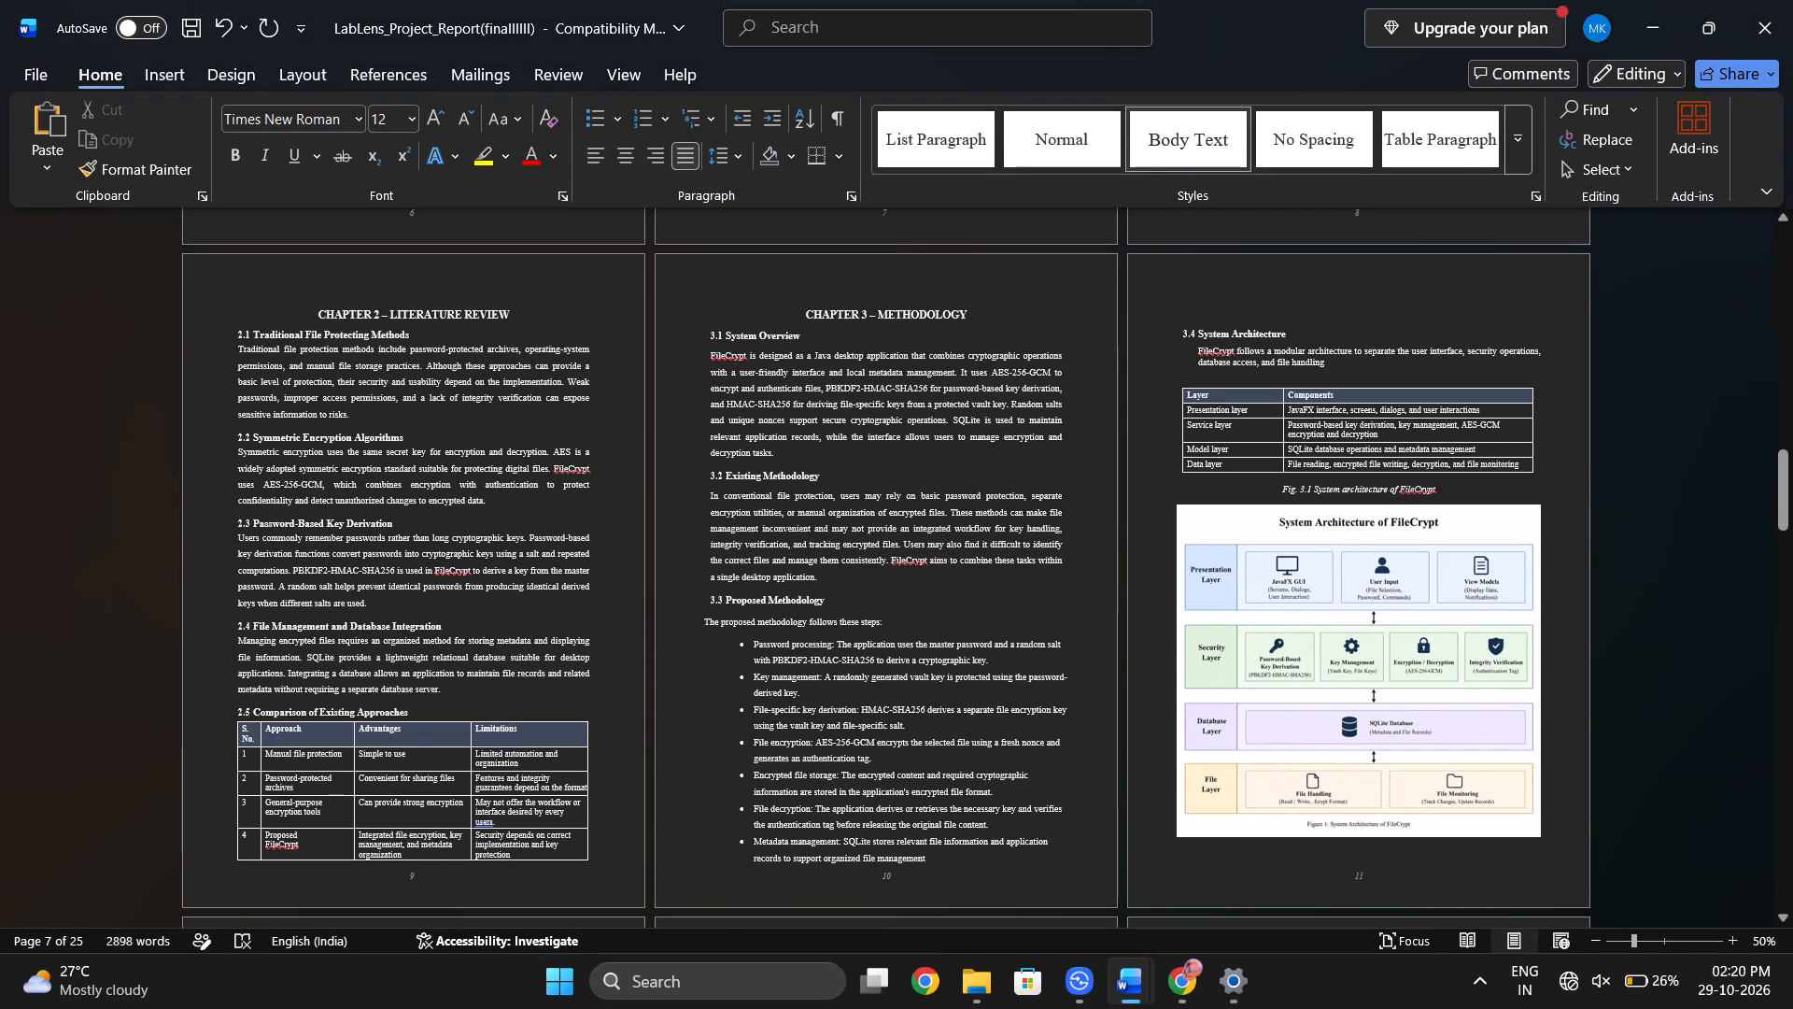
pyautogui.hotkey('alt', 'Tab')
pyautogui.scroll(-1, 784, 784)
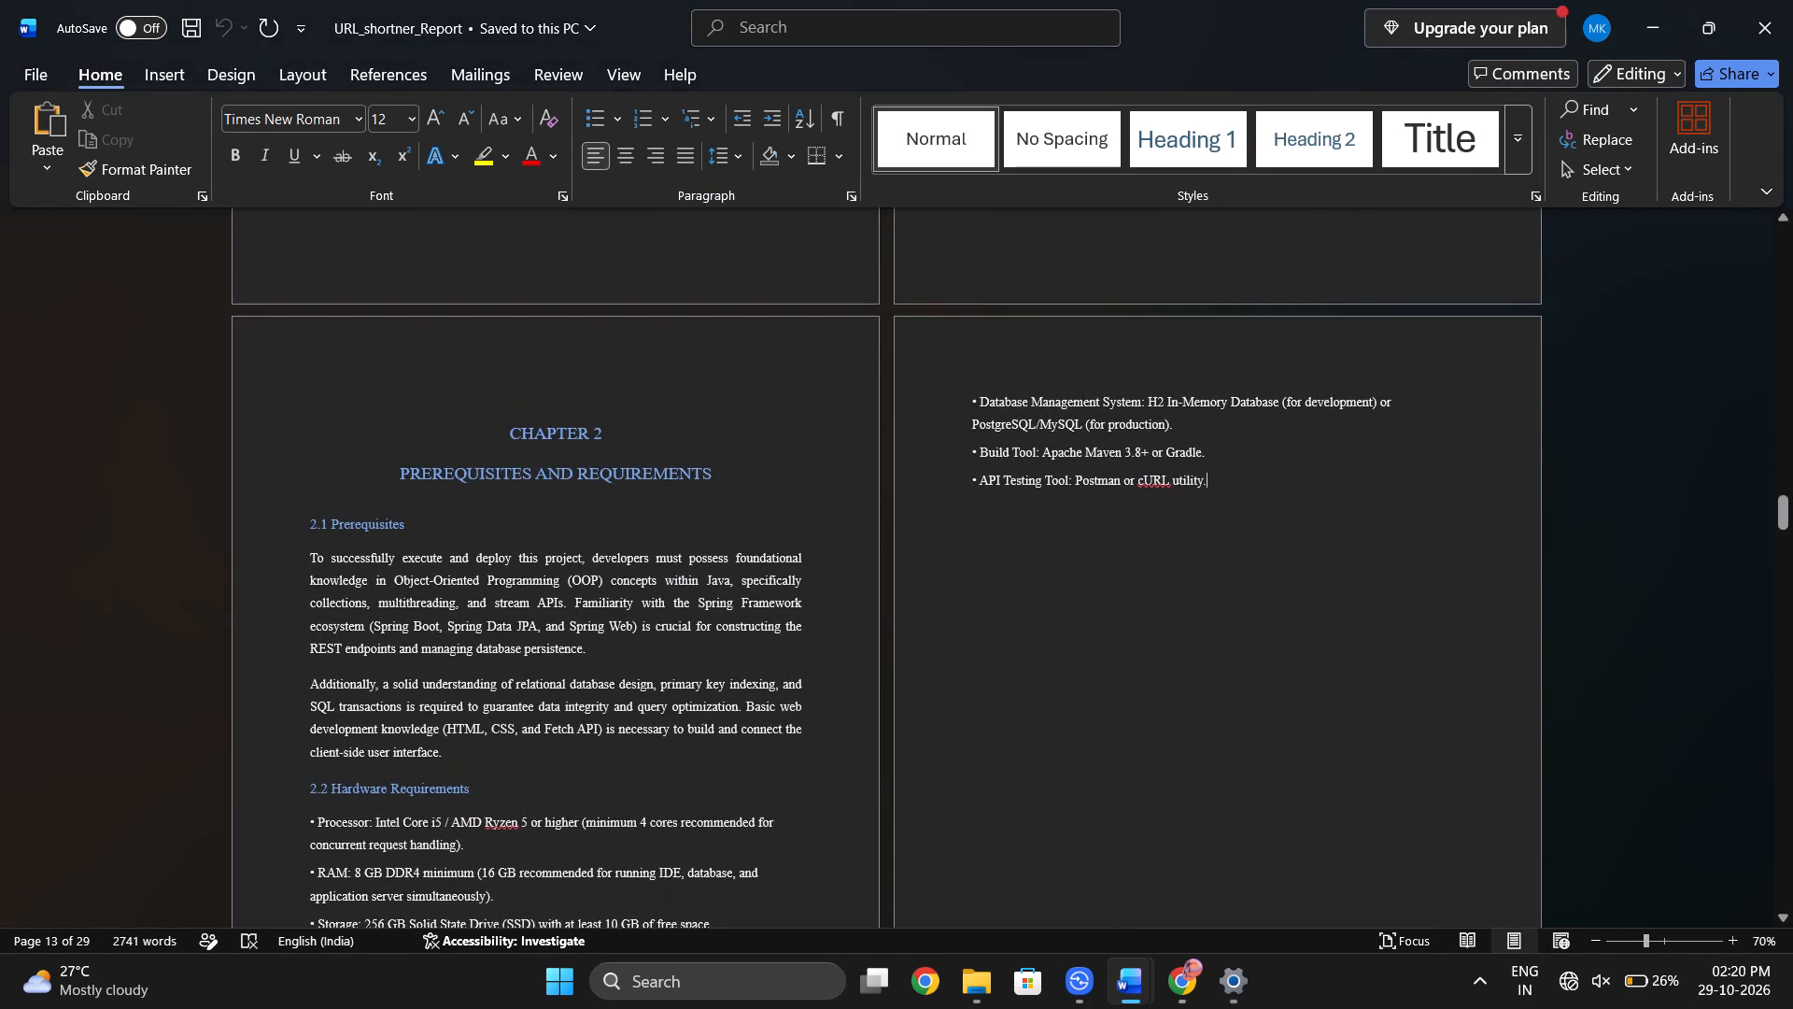
pyautogui.scroll(-2, 784, 784)
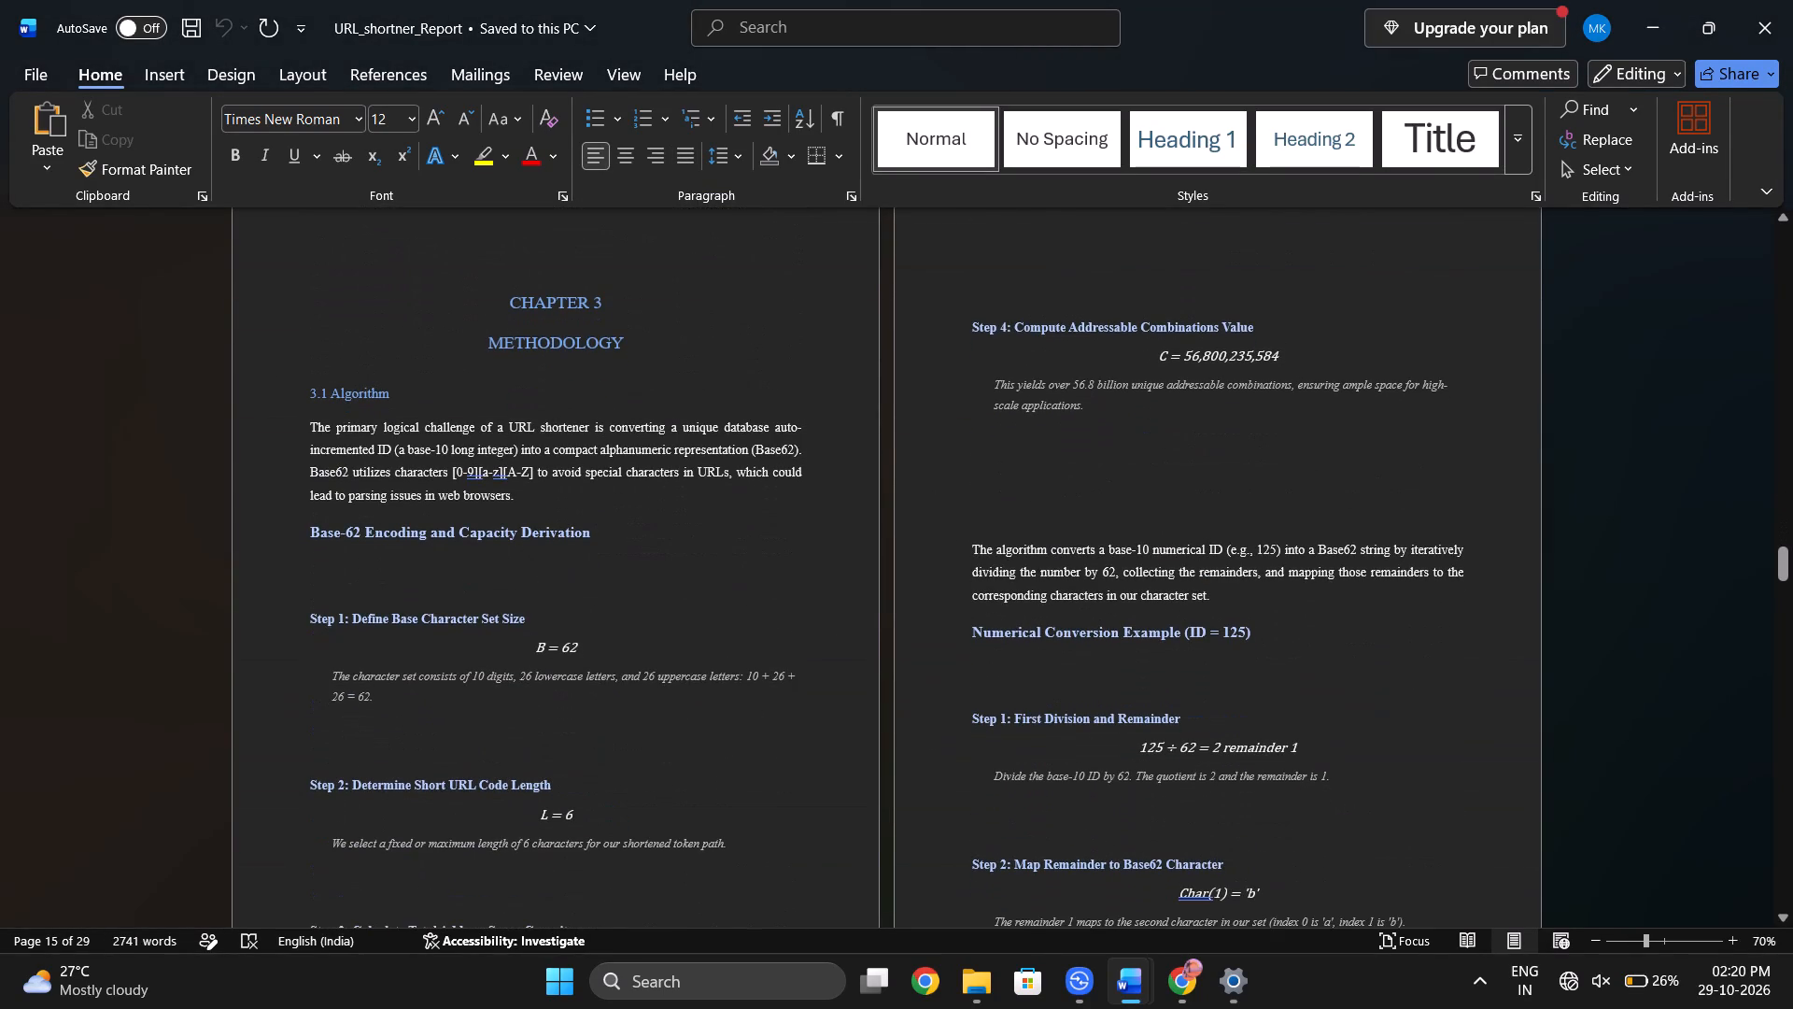
pyautogui.scroll(-1, 784, 784)
pyautogui.hotkey('alt', 'Tab')
pyautogui.hotkey('alt', 'Tab')
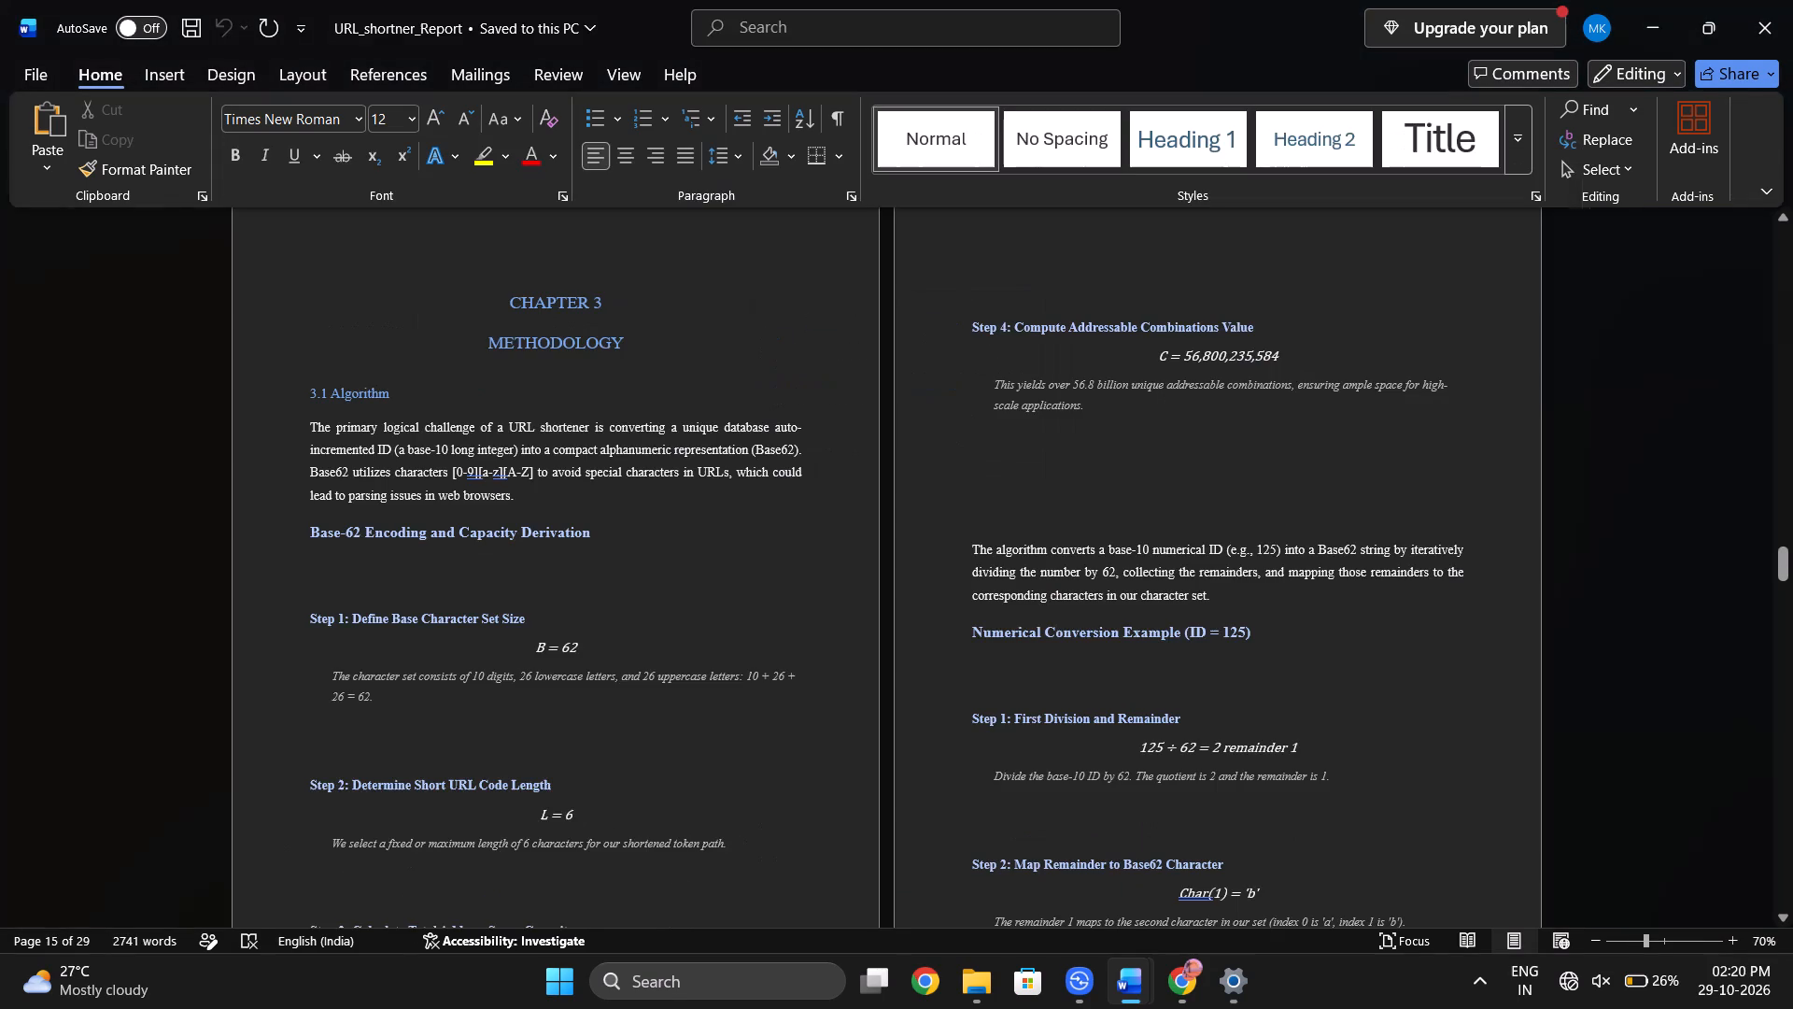
pyautogui.hotkey('alt', 'Tab')
# Review LabLens_Project_Report from Chapter 2 through the Chapter 5 conclusions and References, and return to the Contents and Chapter 1 pages.
pyautogui.scroll(-1, 784, 784)
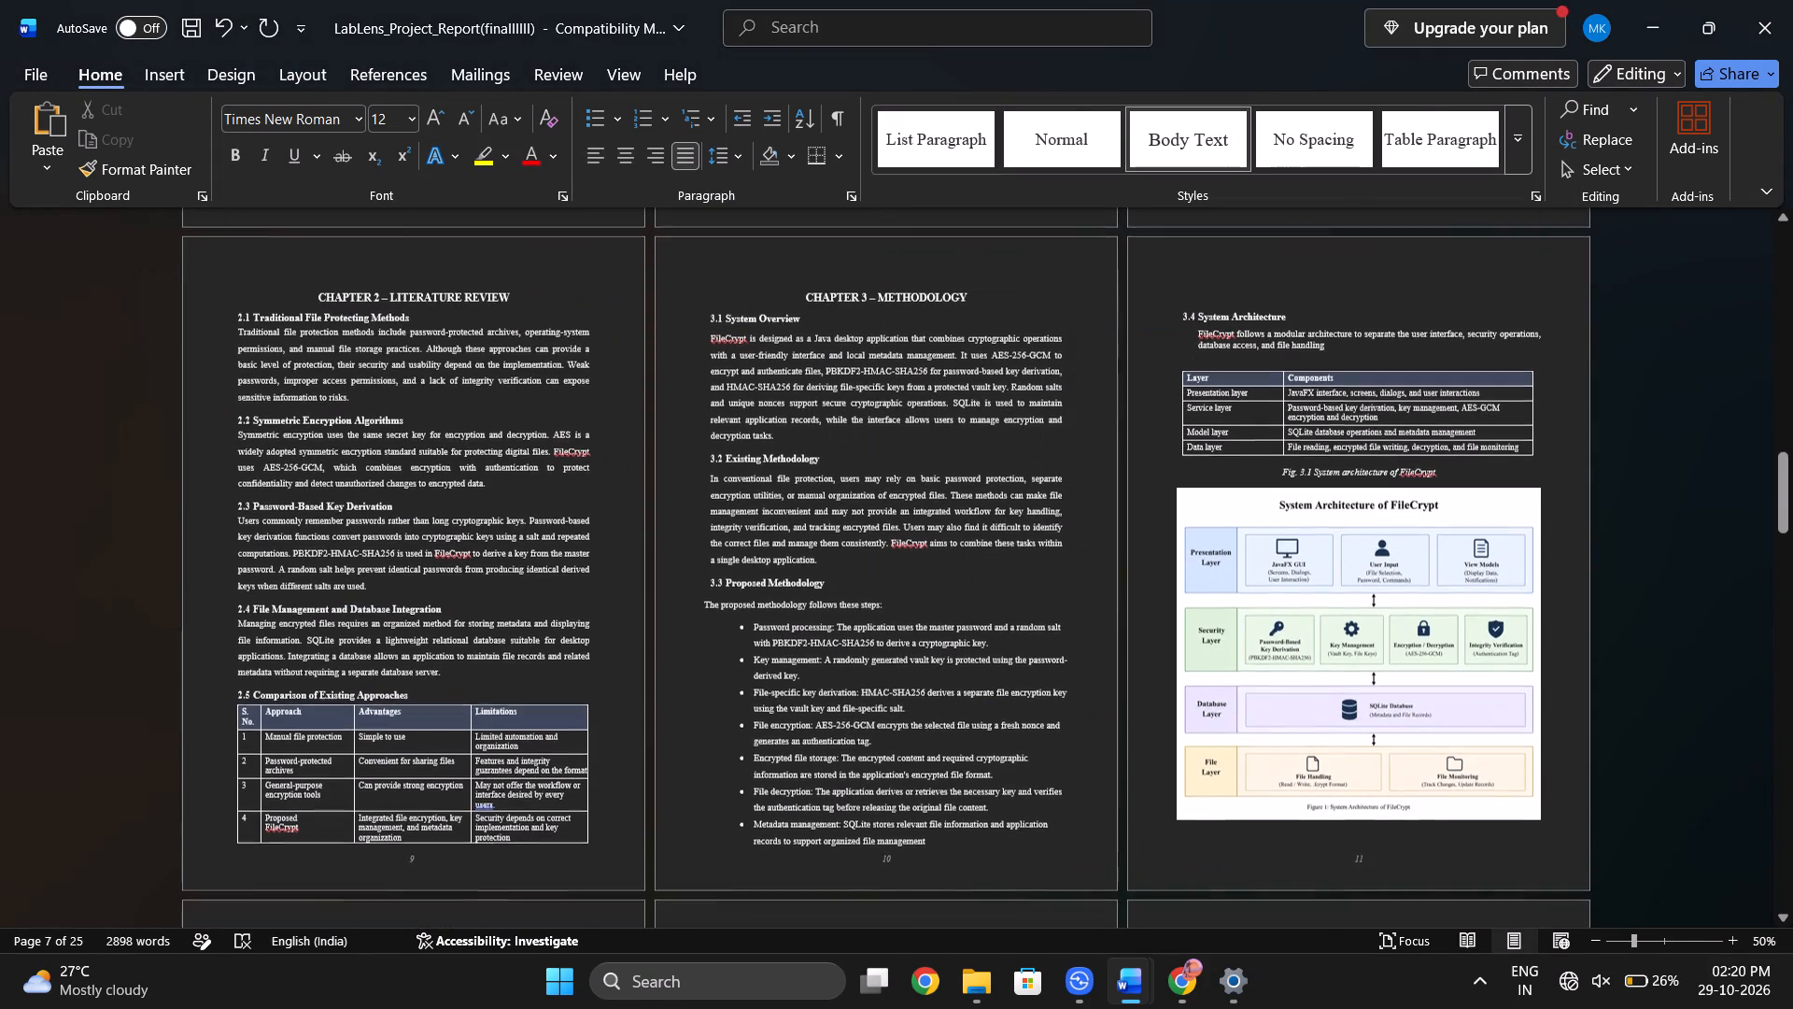
pyautogui.scroll(-2, 784, 784)
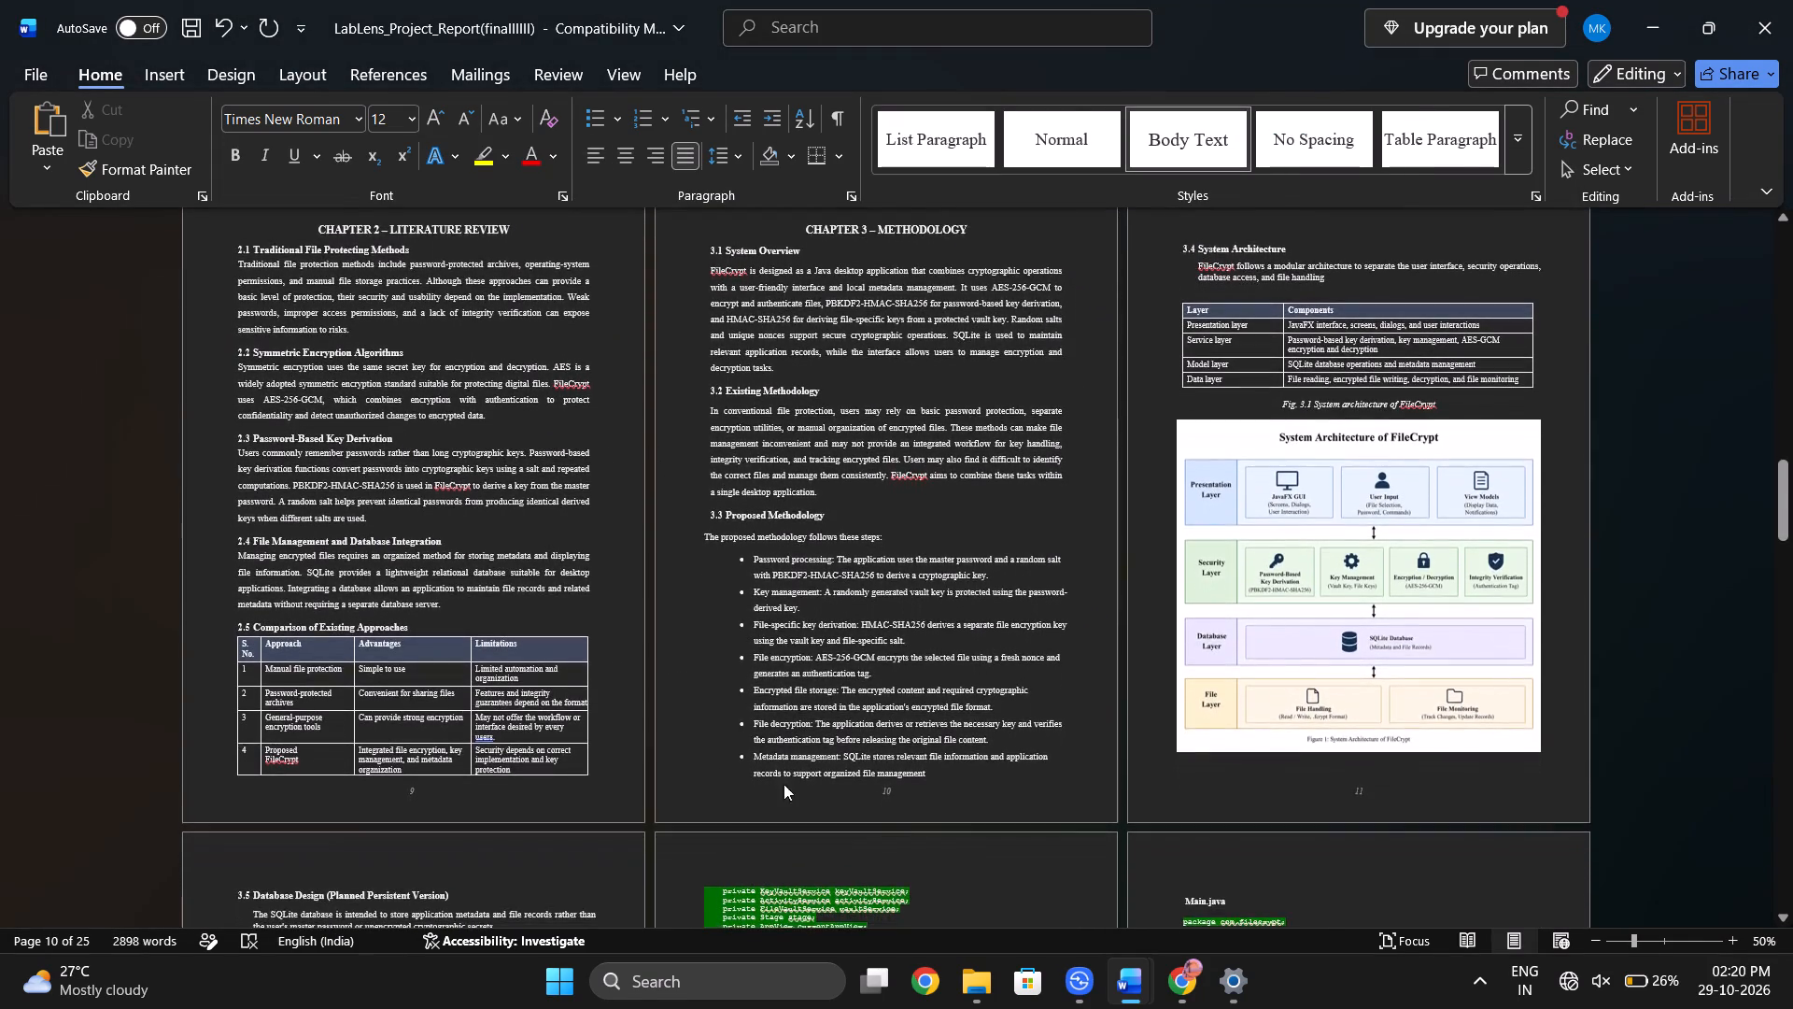
pyautogui.scroll(-10, 784, 784)
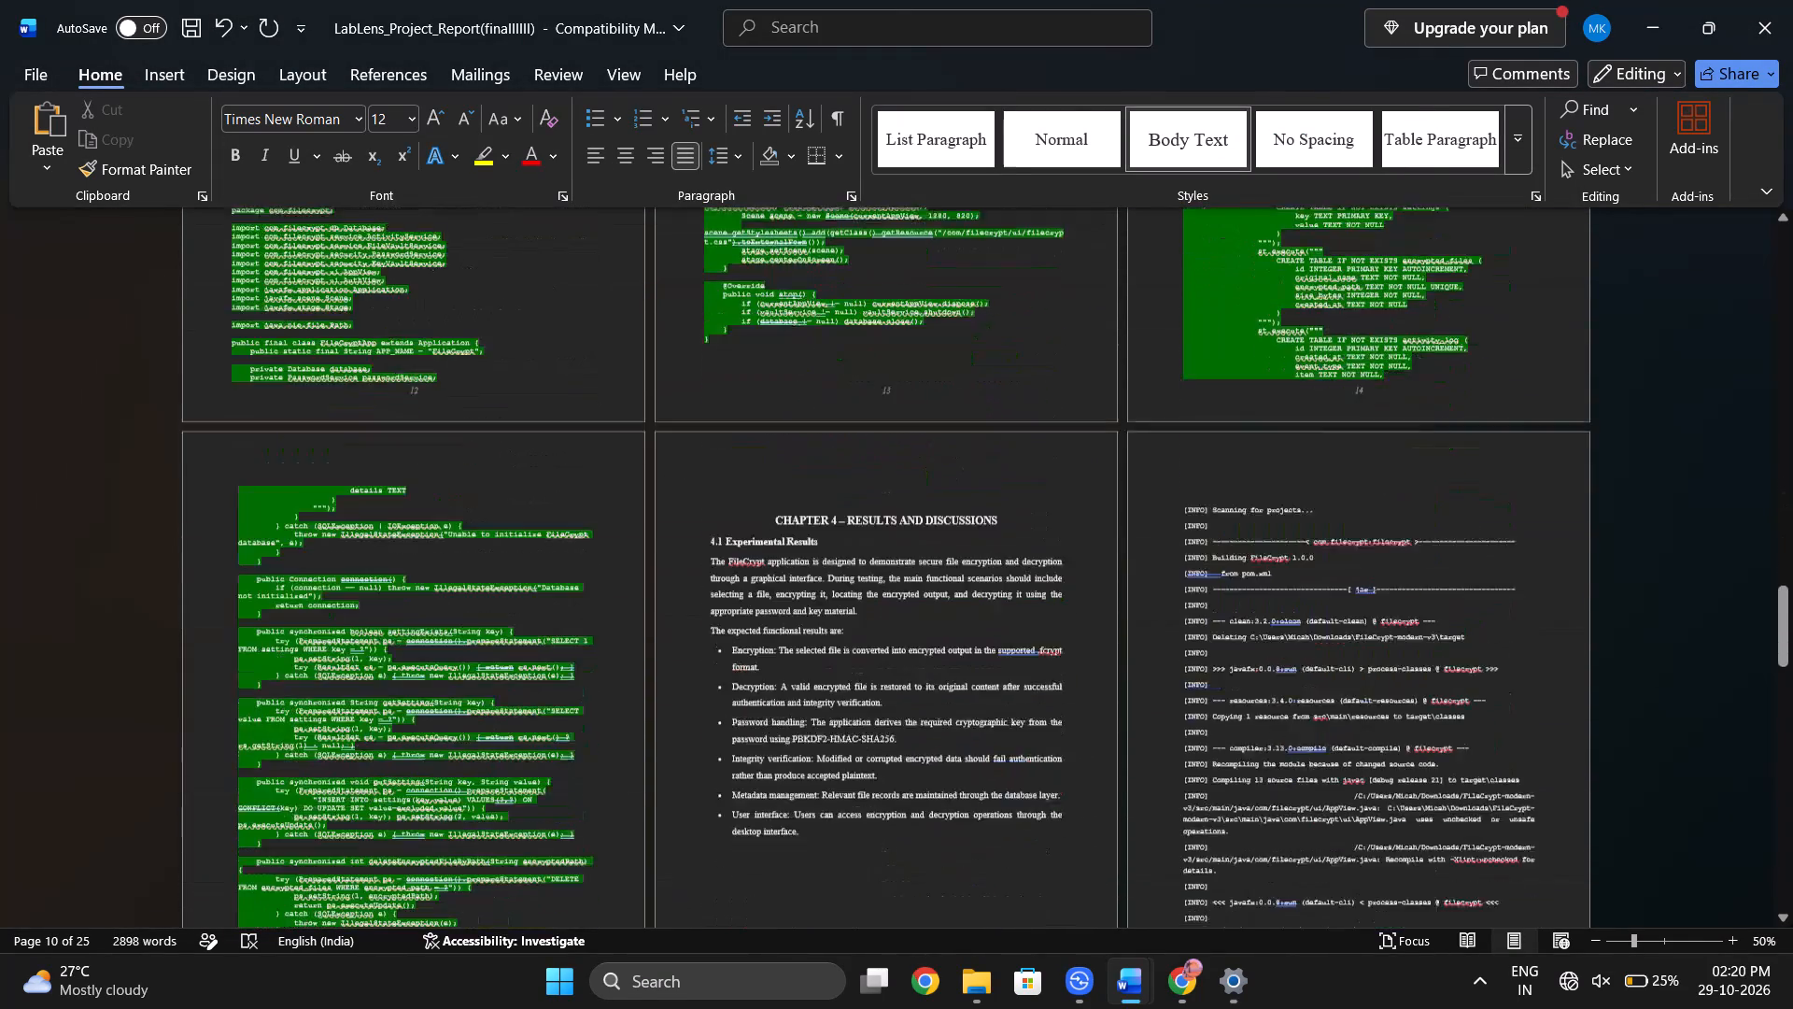
pyautogui.scroll(-5, 784, 784)
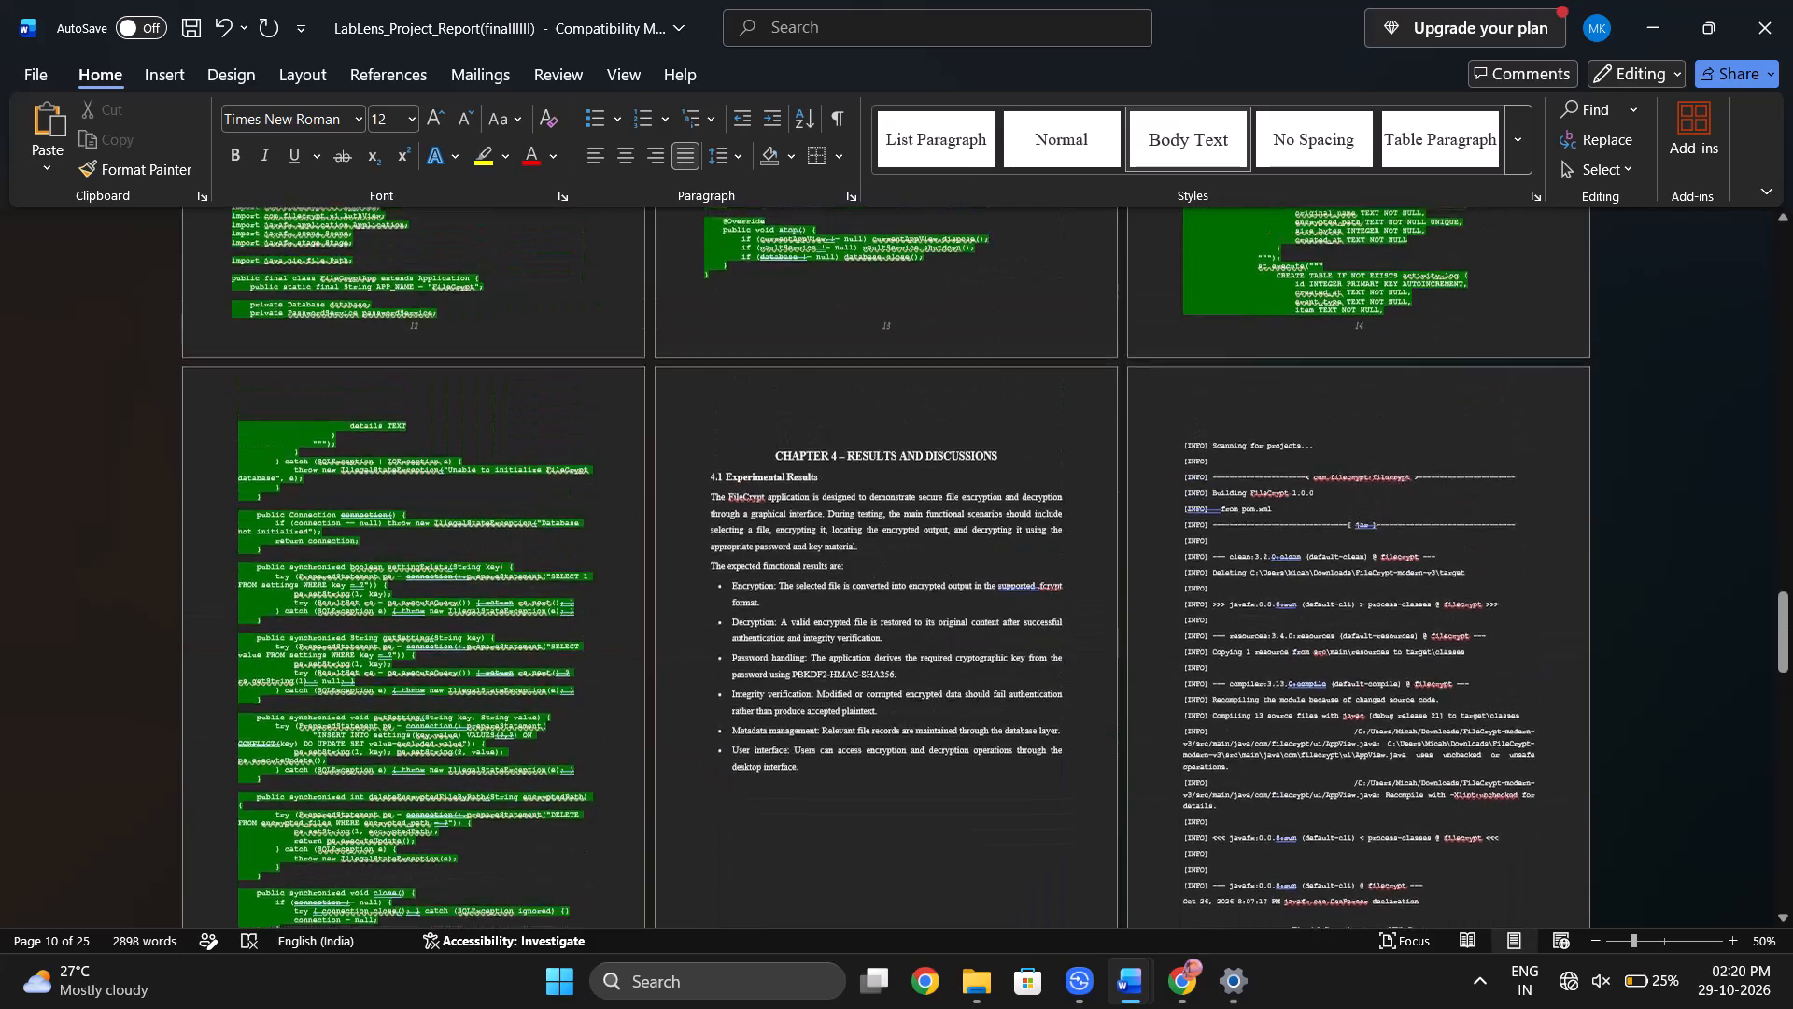
pyautogui.scroll(-3, 784, 784)
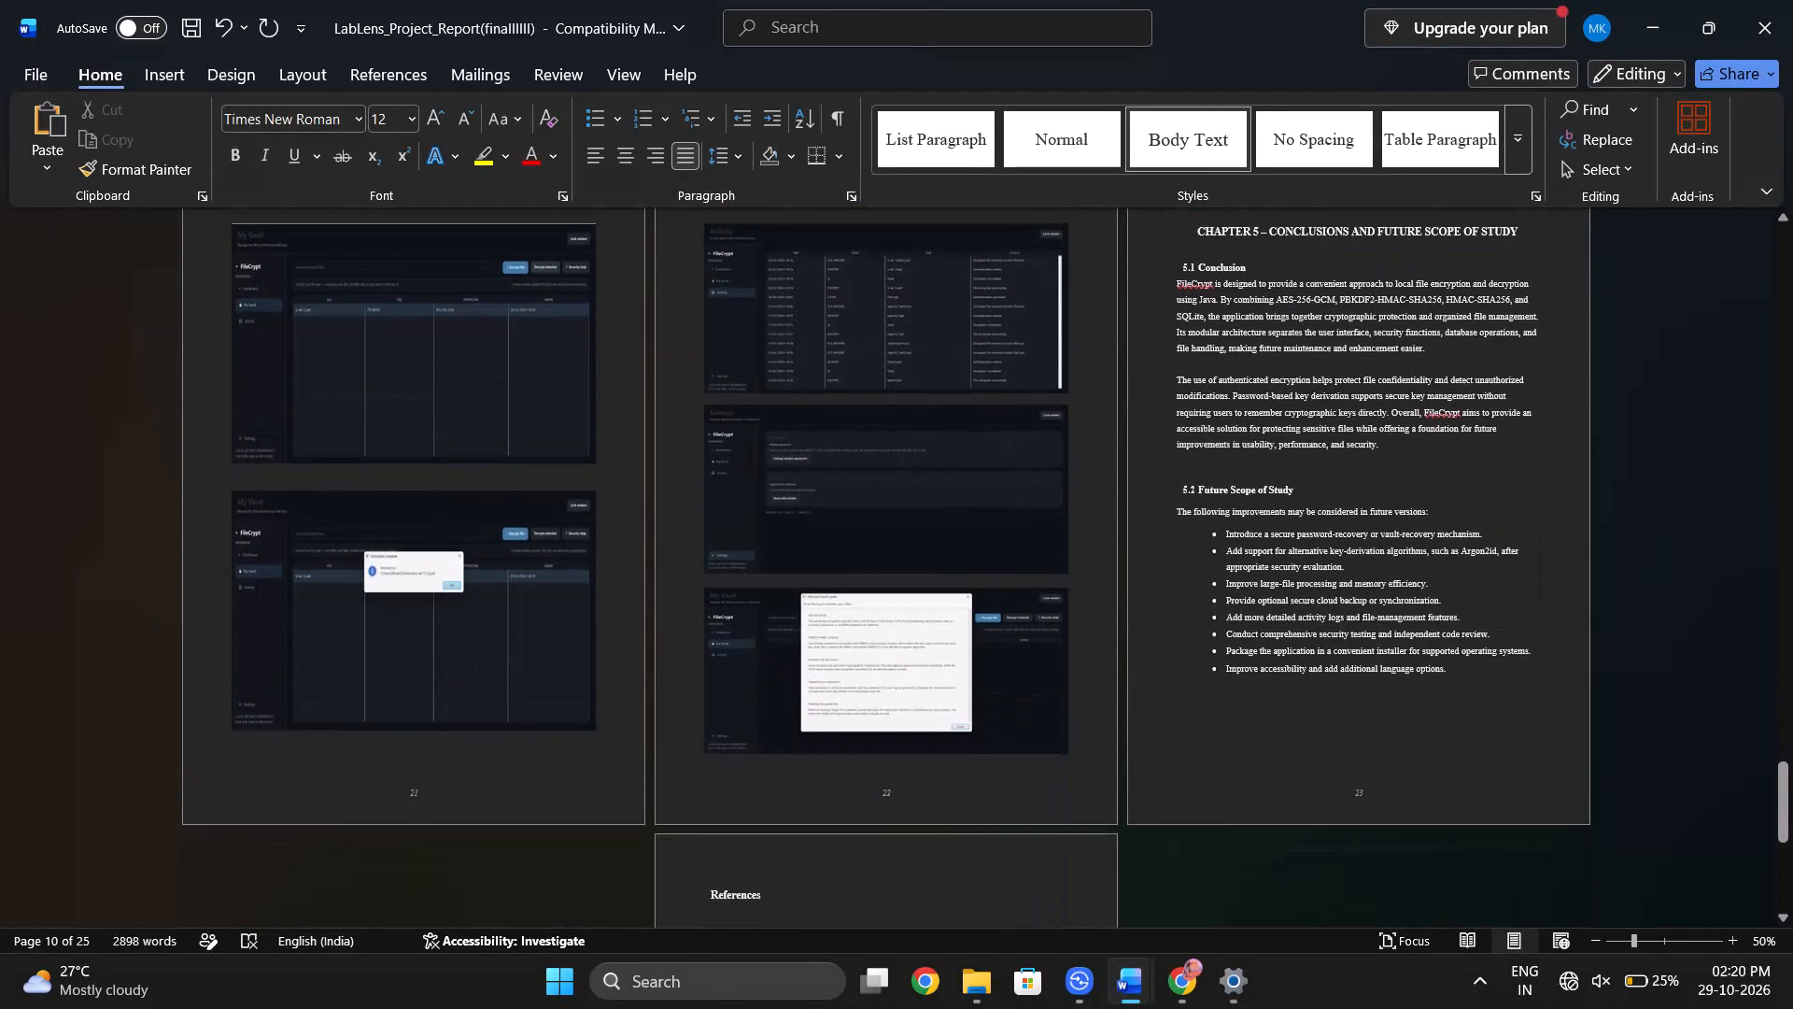
pyautogui.scroll(-1, 784, 784)
pyautogui.click(368, 491)
pyautogui.click(90, 499)
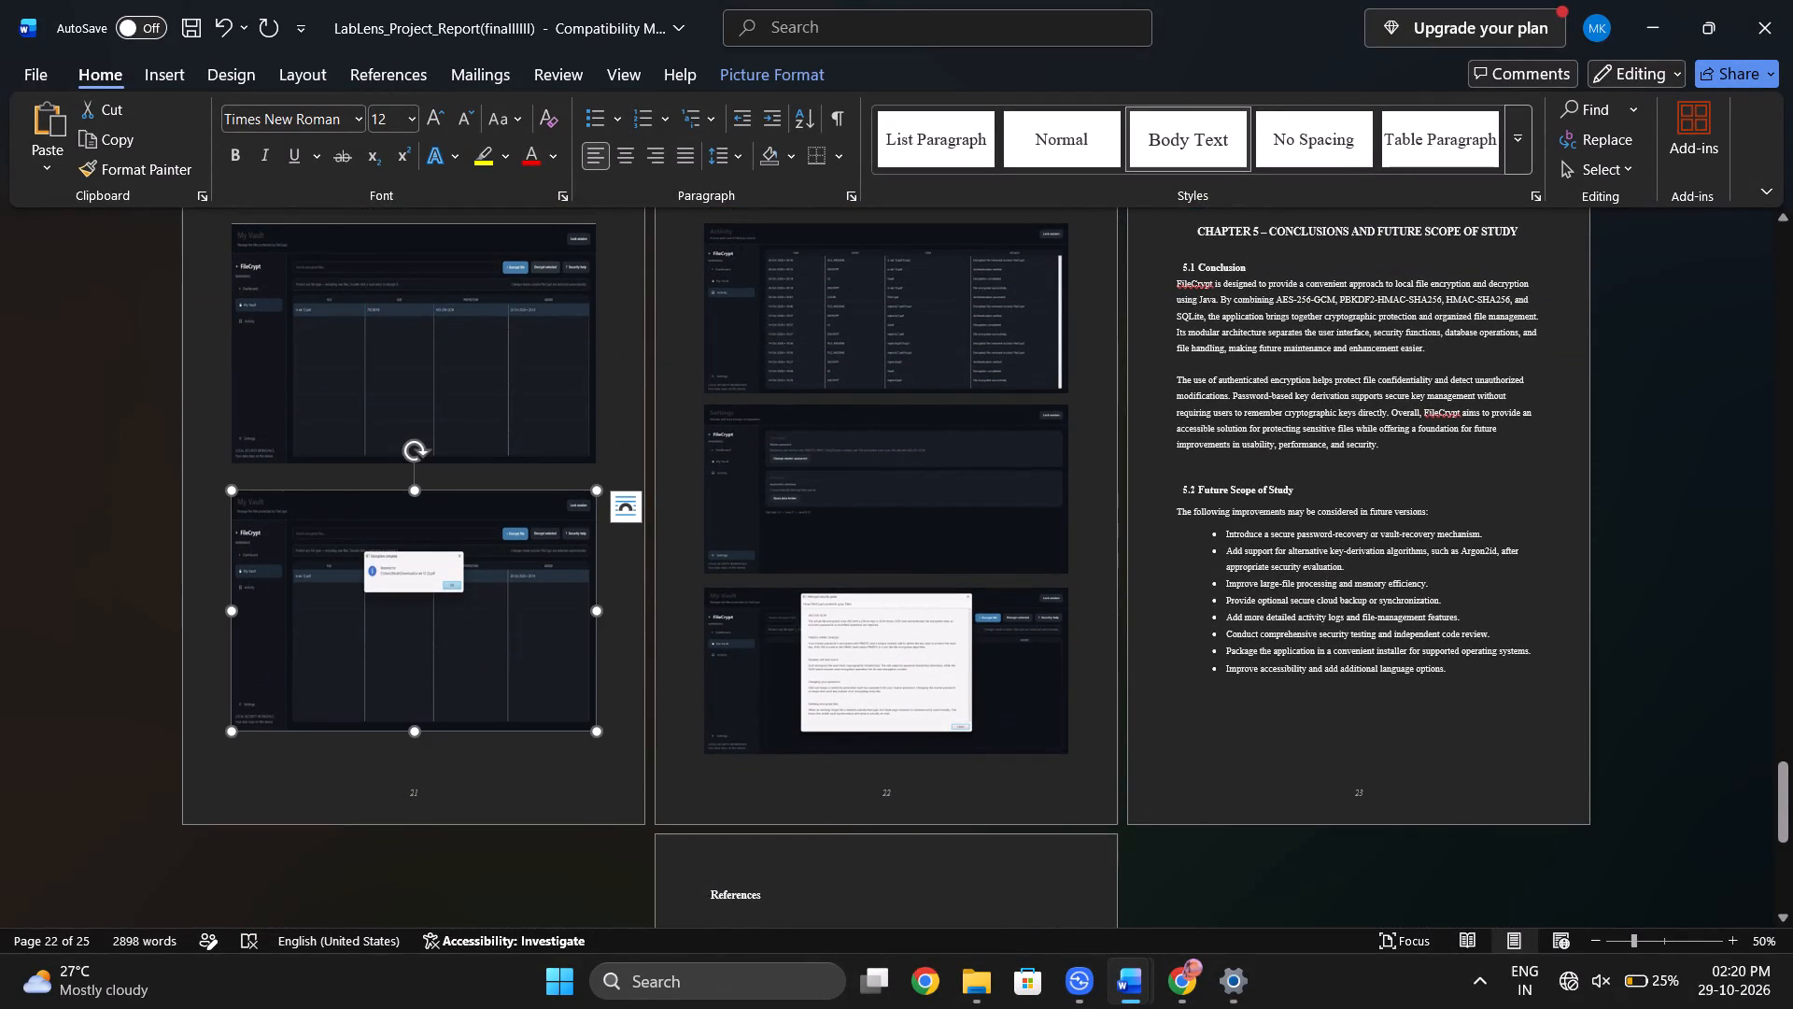
pyautogui.scroll(11, 90, 499)
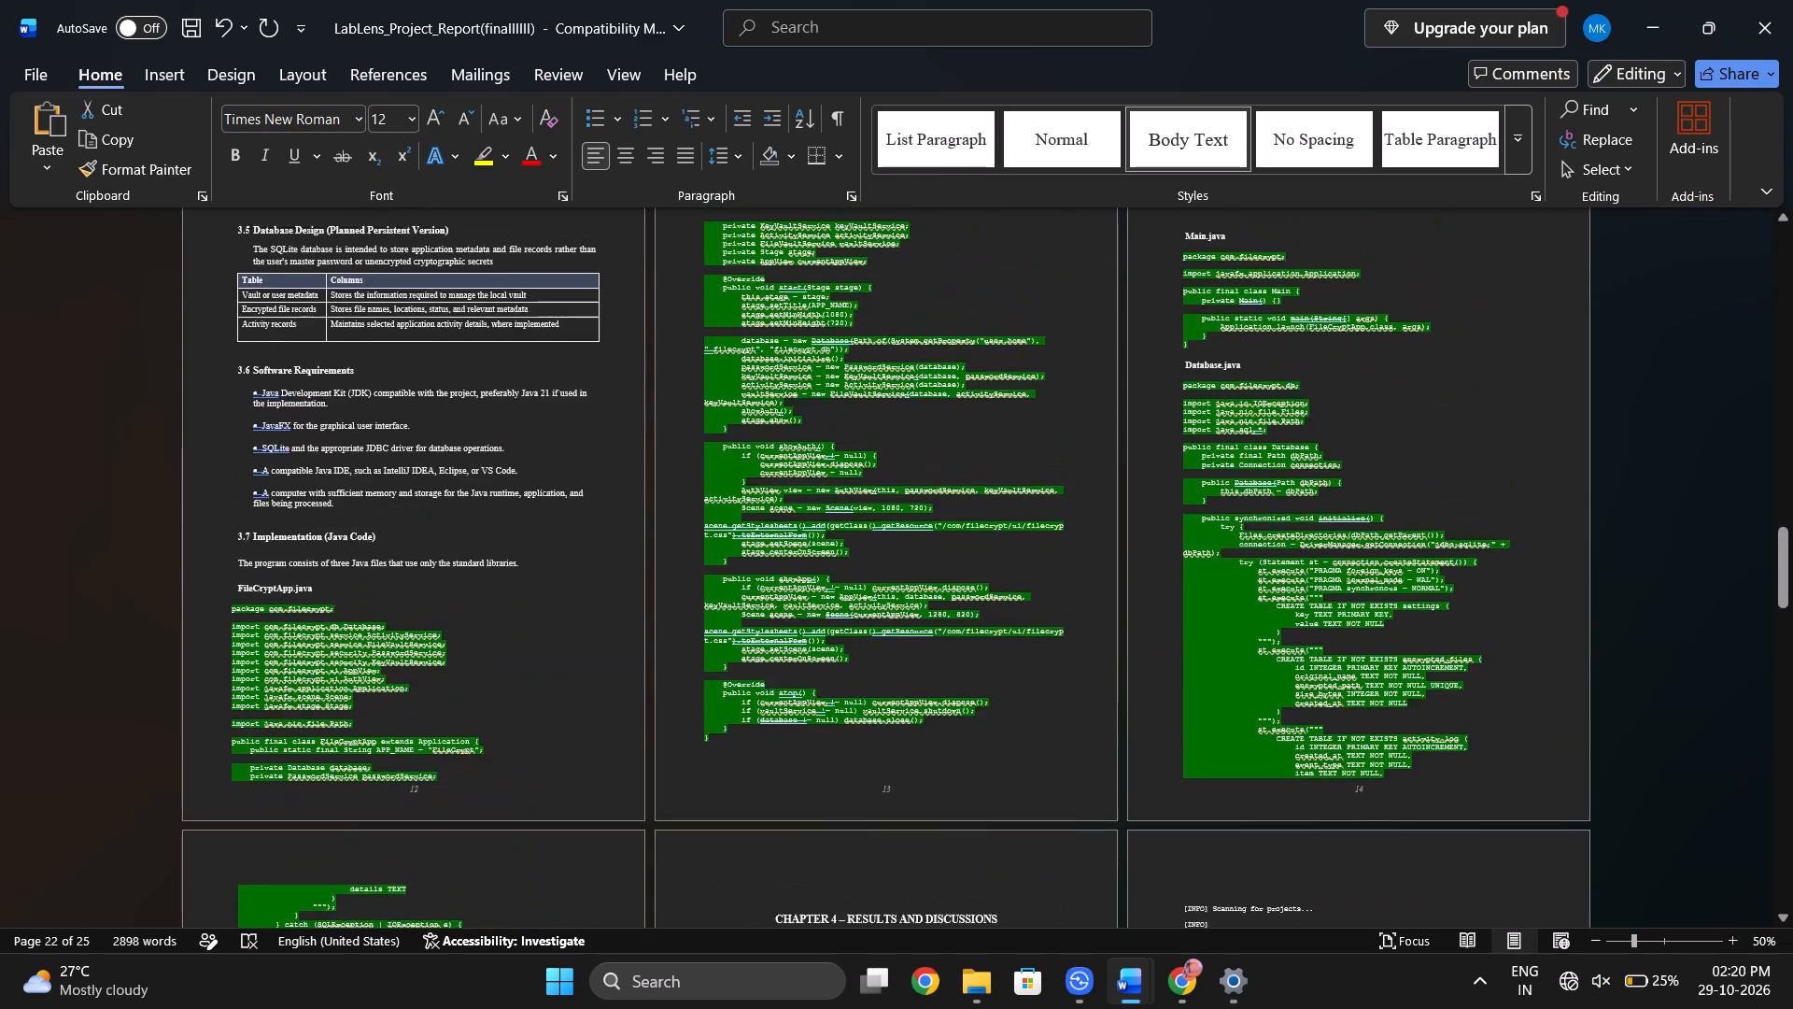
pyautogui.scroll(8, 90, 499)
pyautogui.hscroll(1, 90, 499)
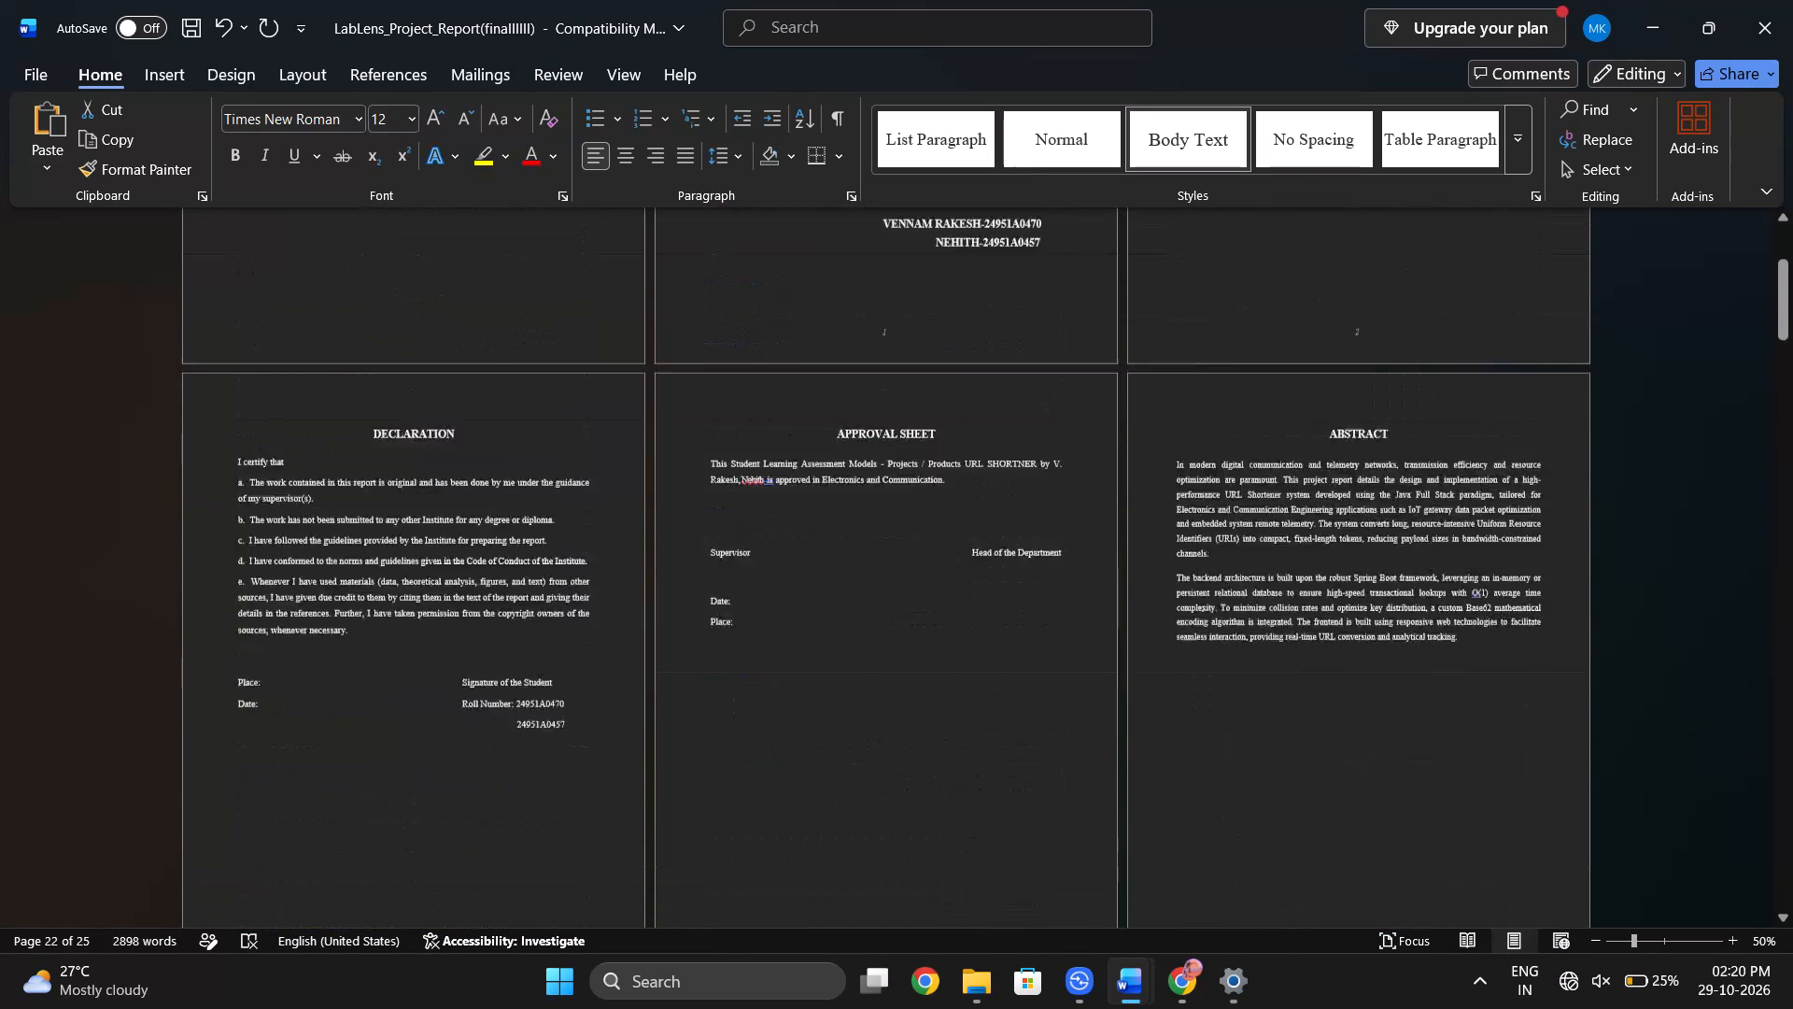
pyautogui.hscroll(1, 90, 499)
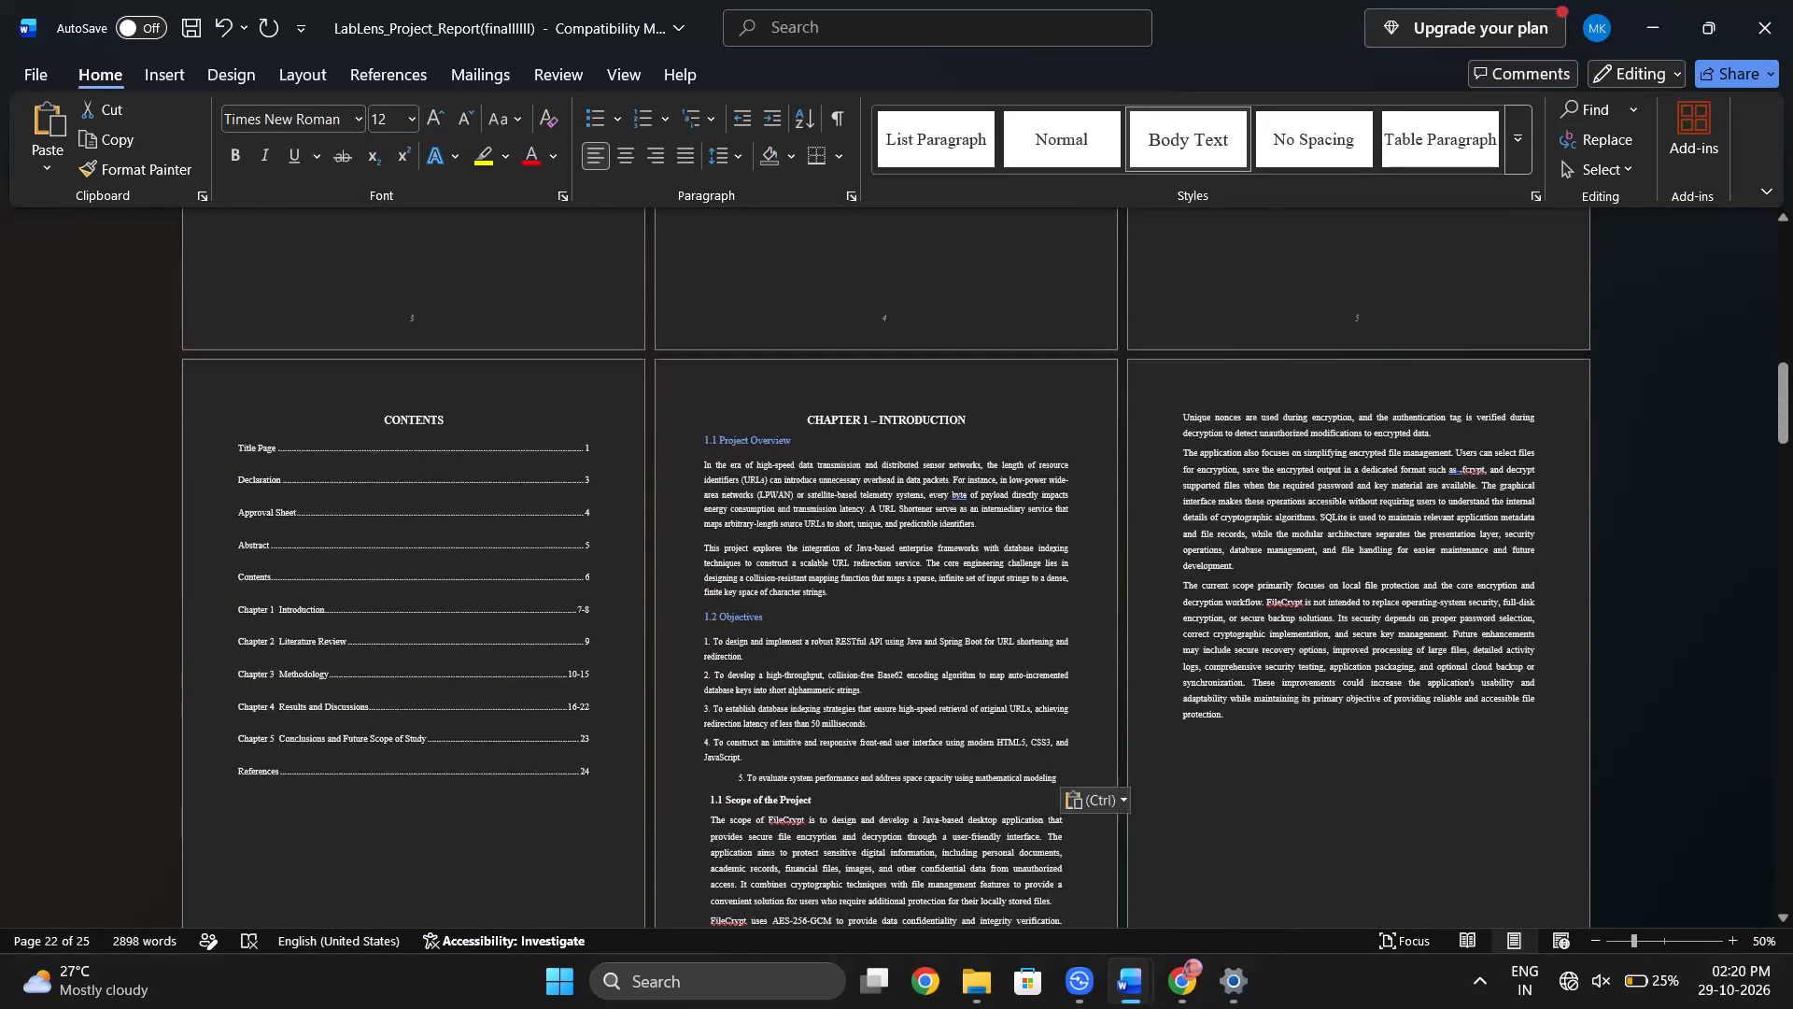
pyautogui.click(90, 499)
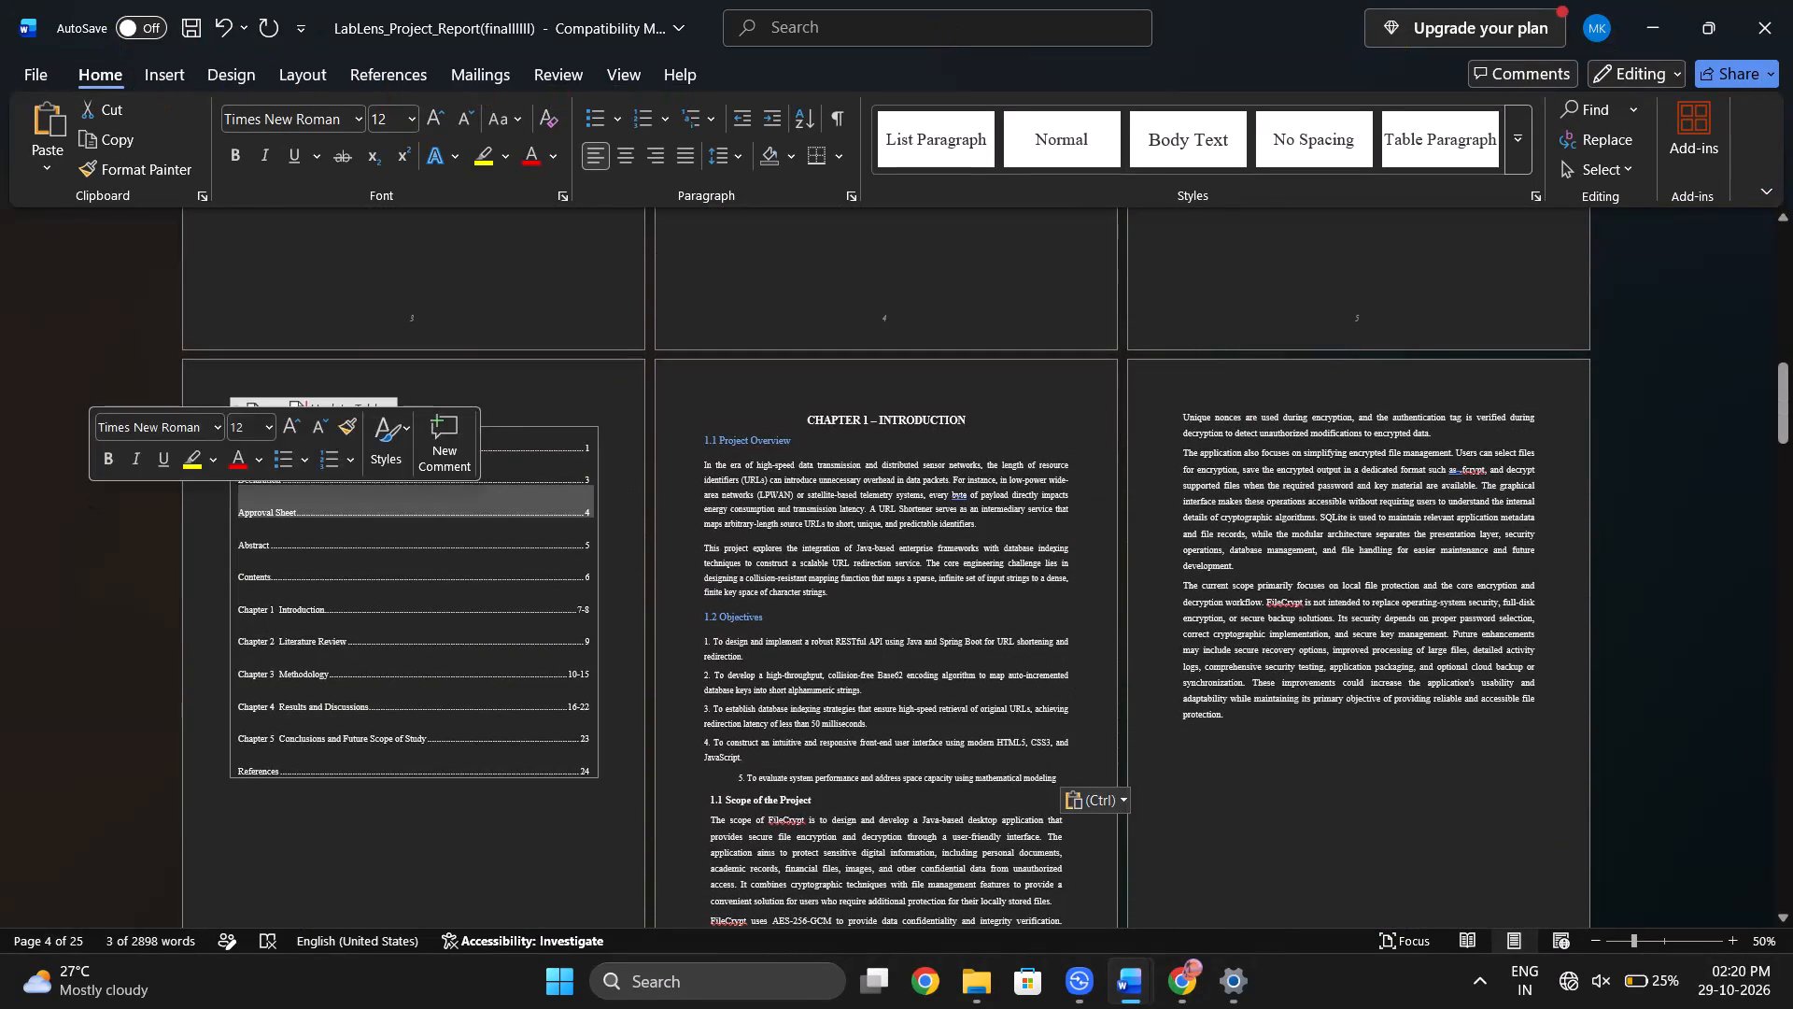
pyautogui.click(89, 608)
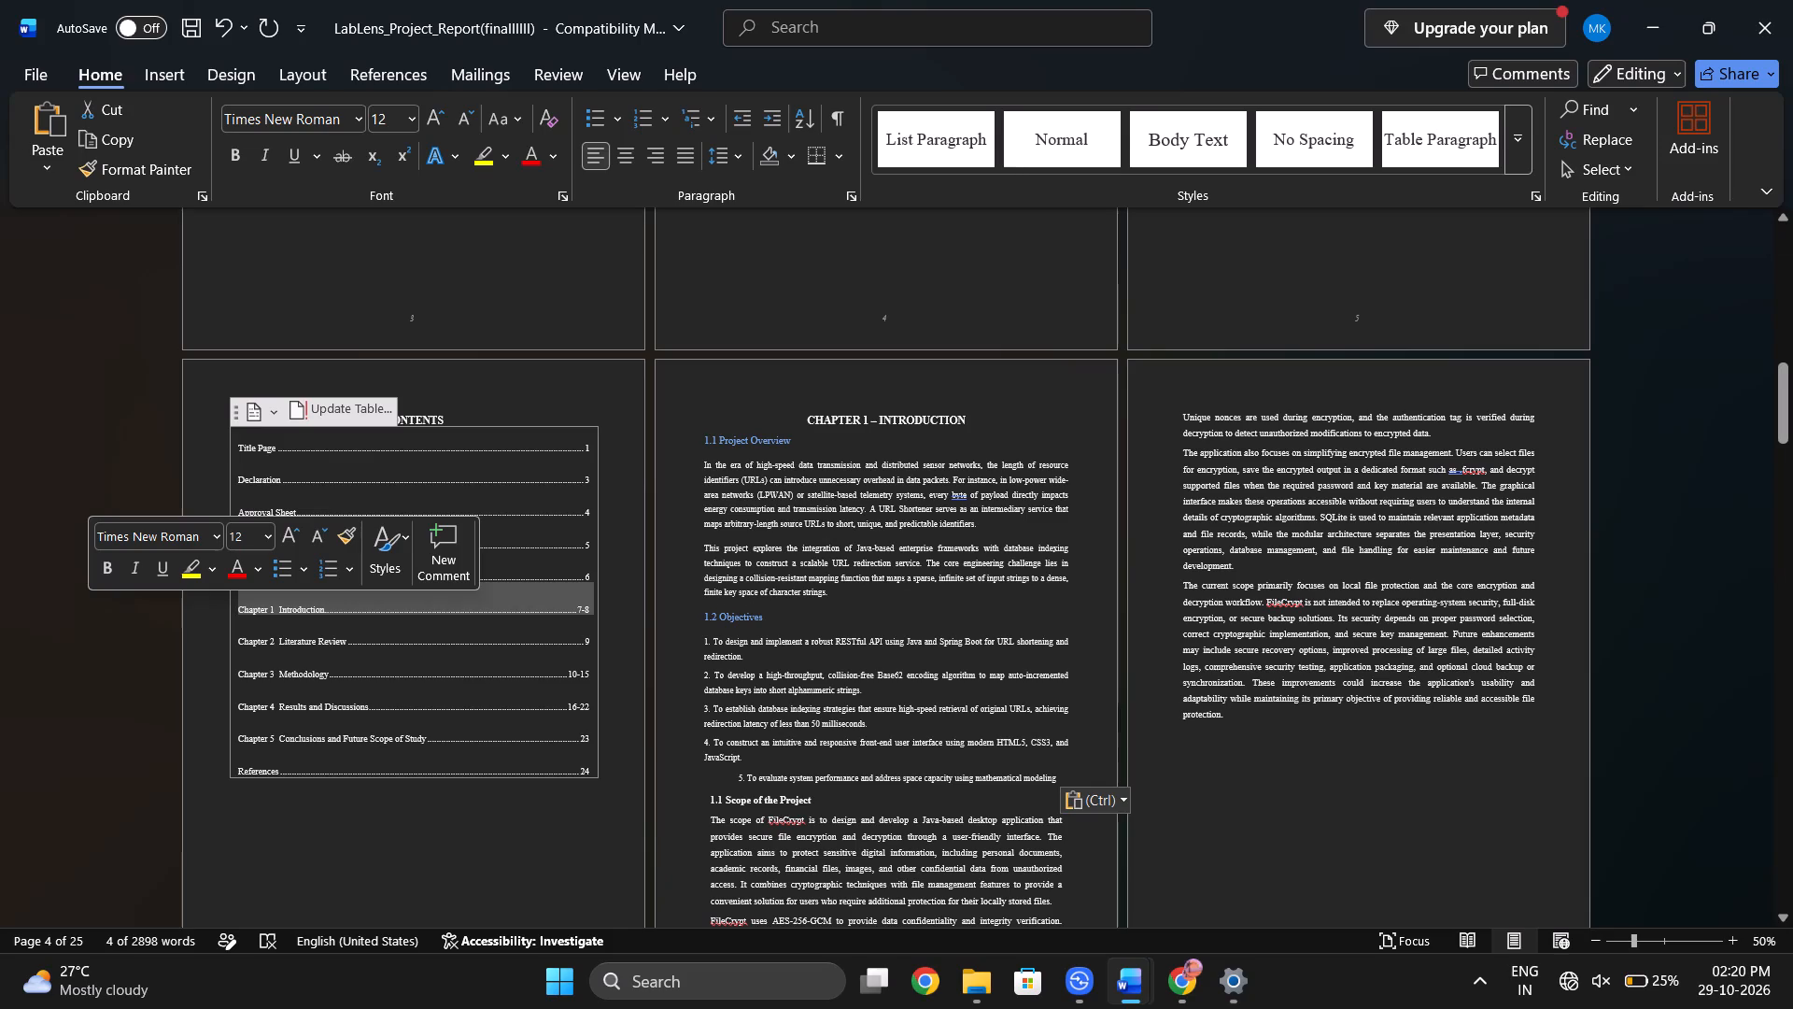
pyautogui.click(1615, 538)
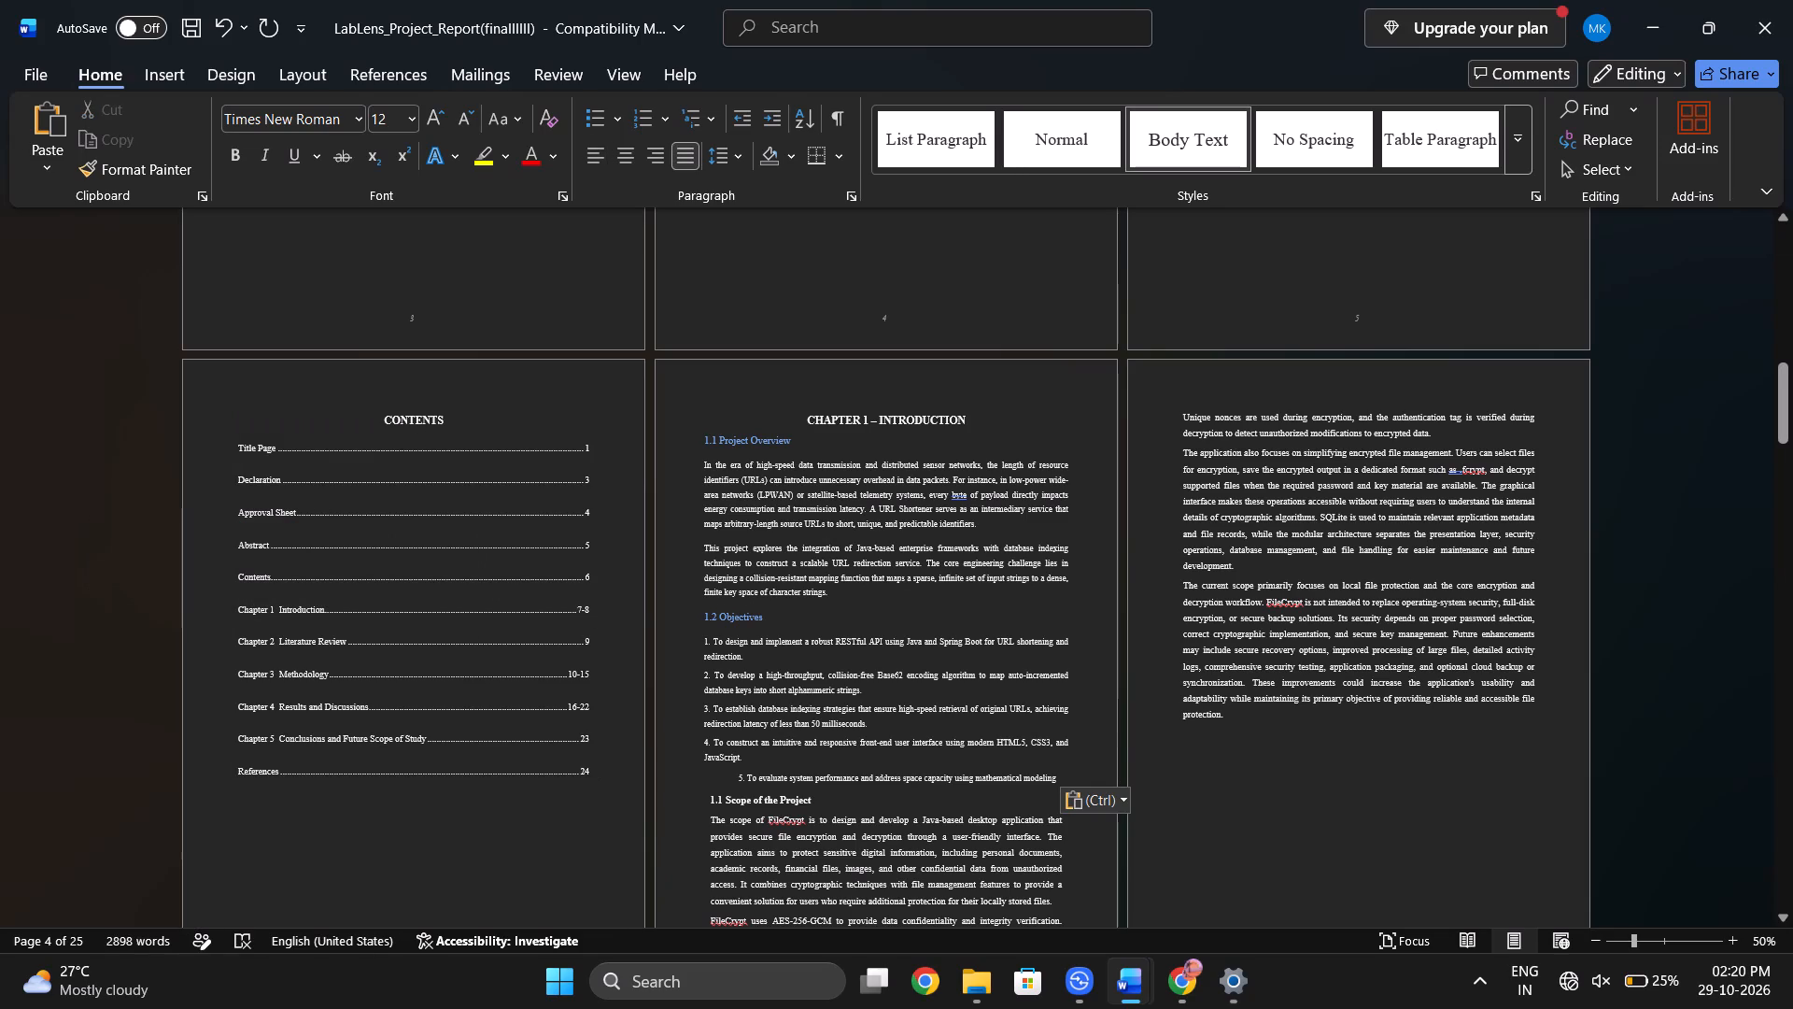
# Recheck LabLens_Project_Report from the Declaration, Approval Sheet and Abstract pages through Contents and Chapter 1 to the Chapter 3 System Architecture page.
pyautogui.scroll(-1, 1615, 538)
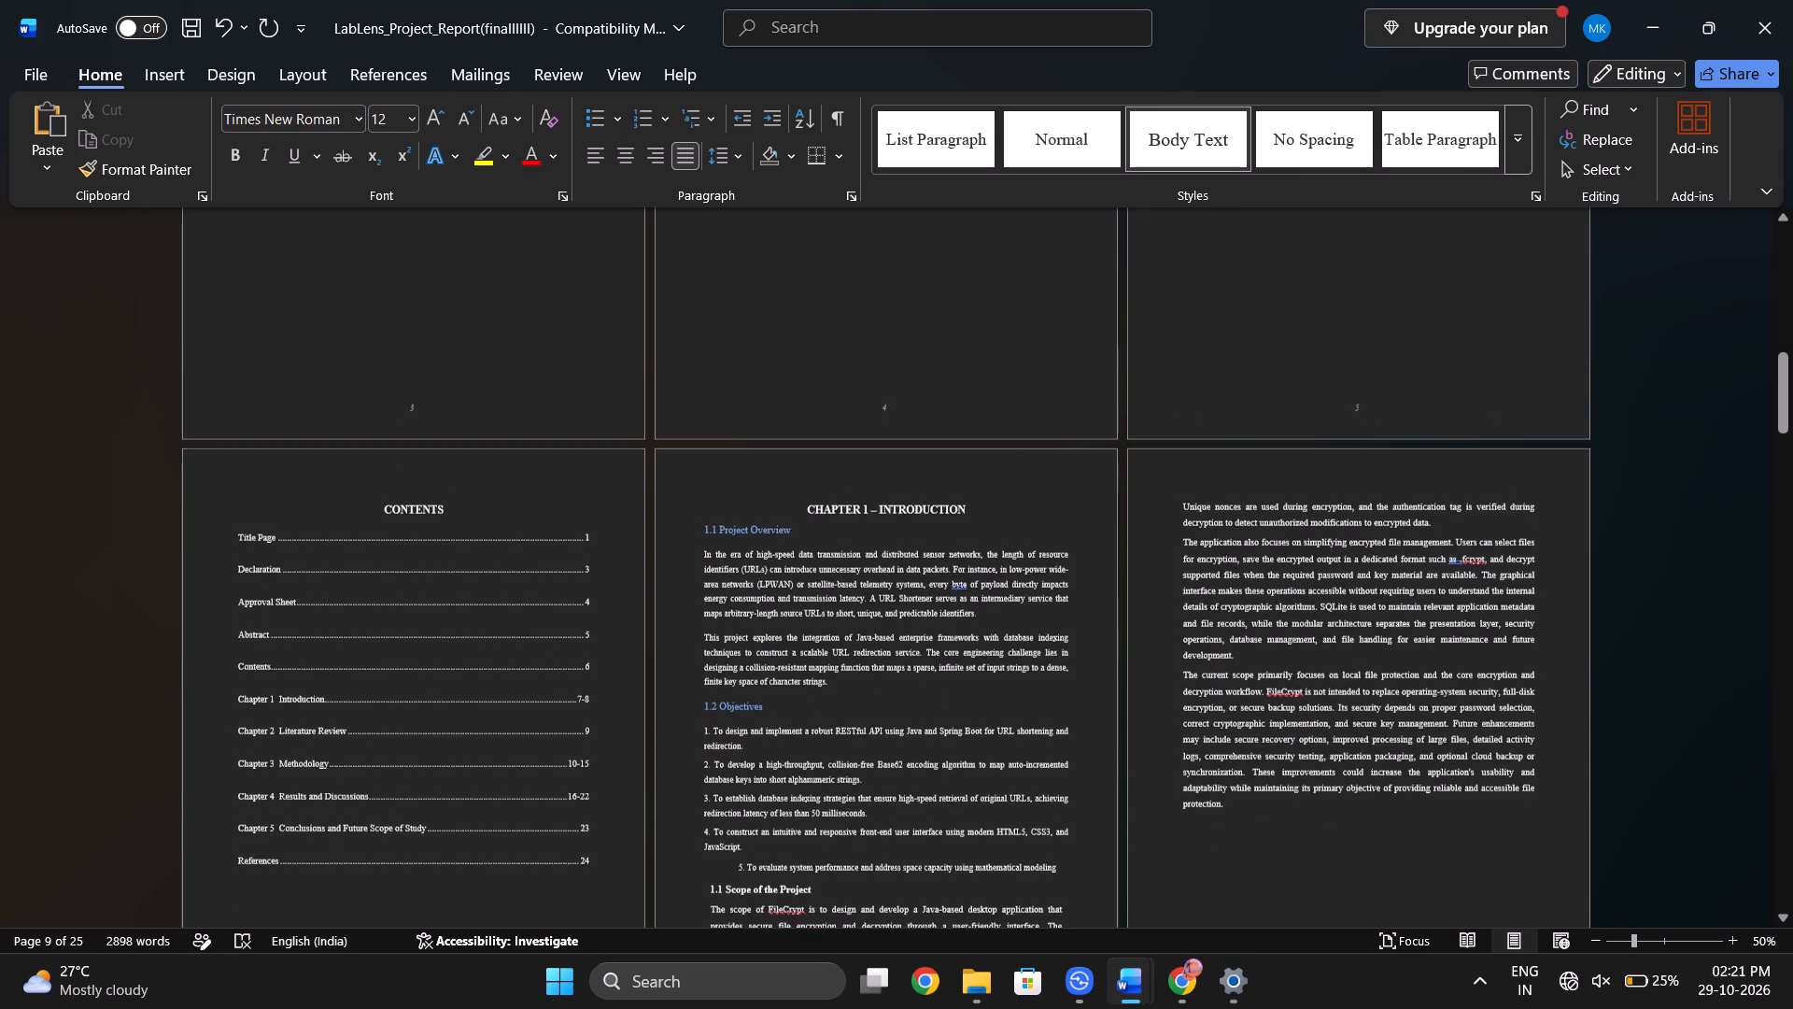
pyautogui.scroll(-1, 1615, 538)
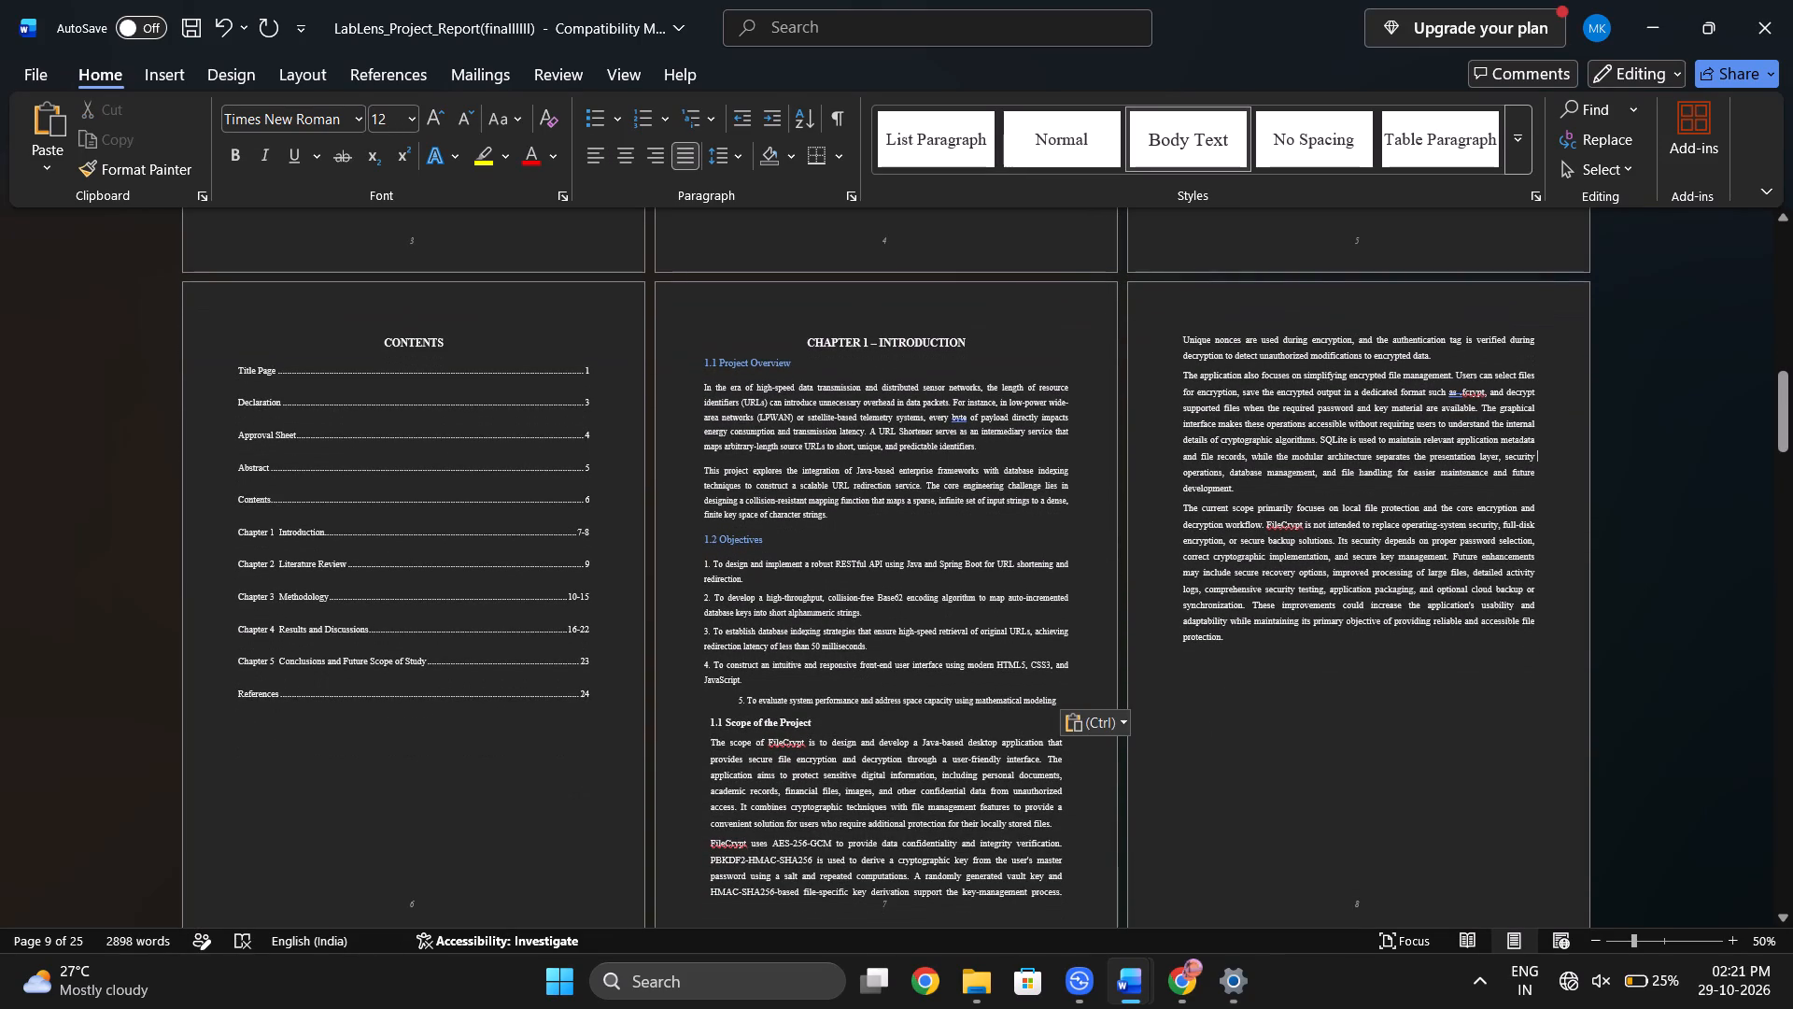
pyautogui.scroll(1, 1615, 538)
pyautogui.scroll(-2, 1615, 538)
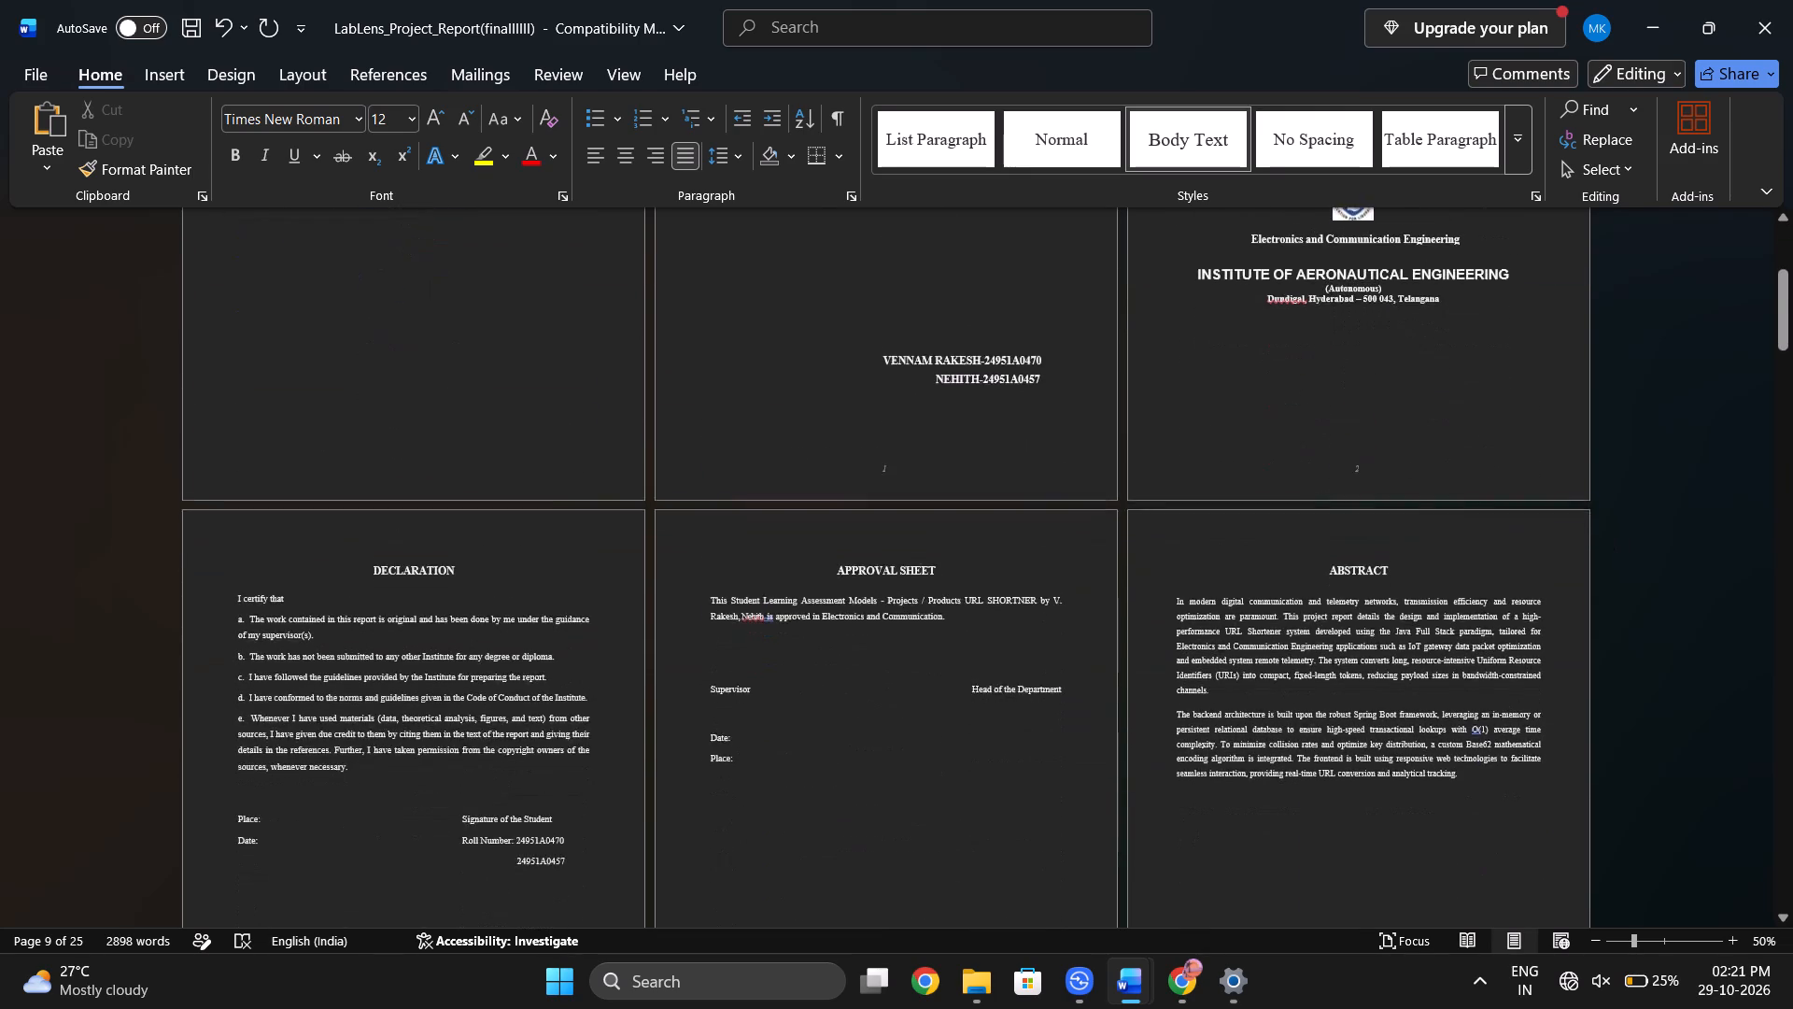
pyautogui.scroll(-4, 1615, 538)
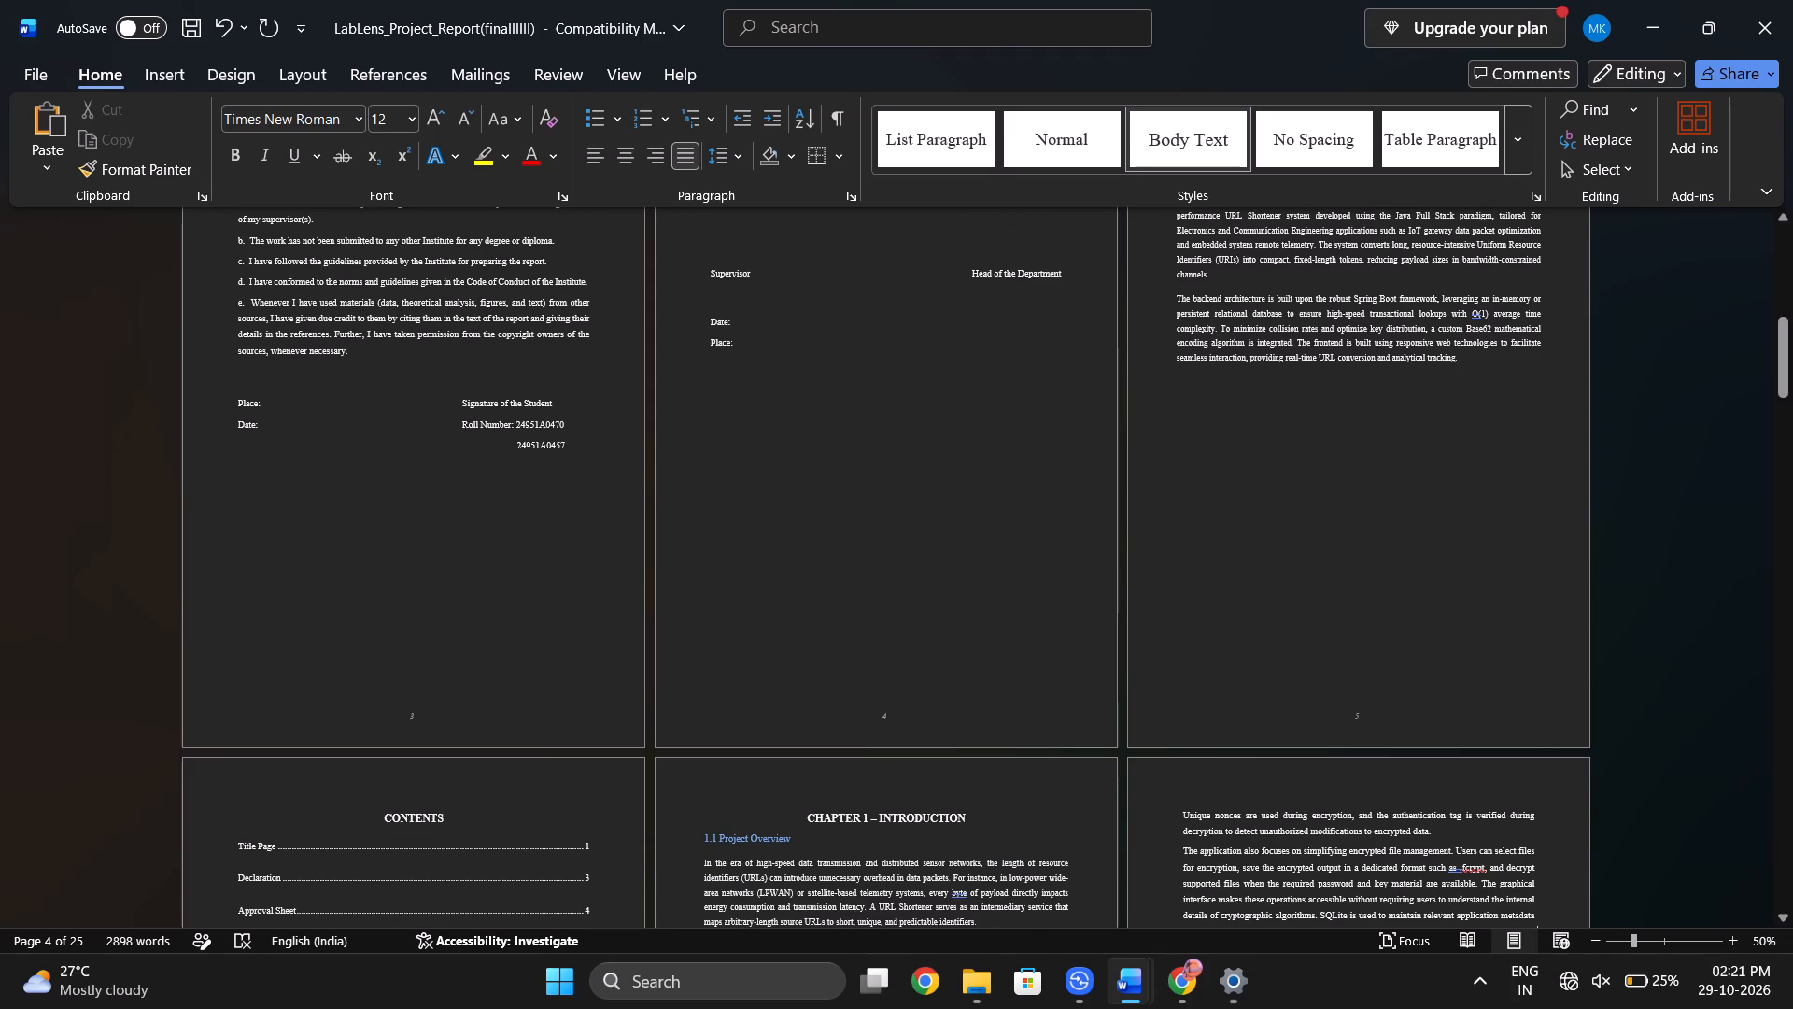
pyautogui.scroll(-1, 1129, 493)
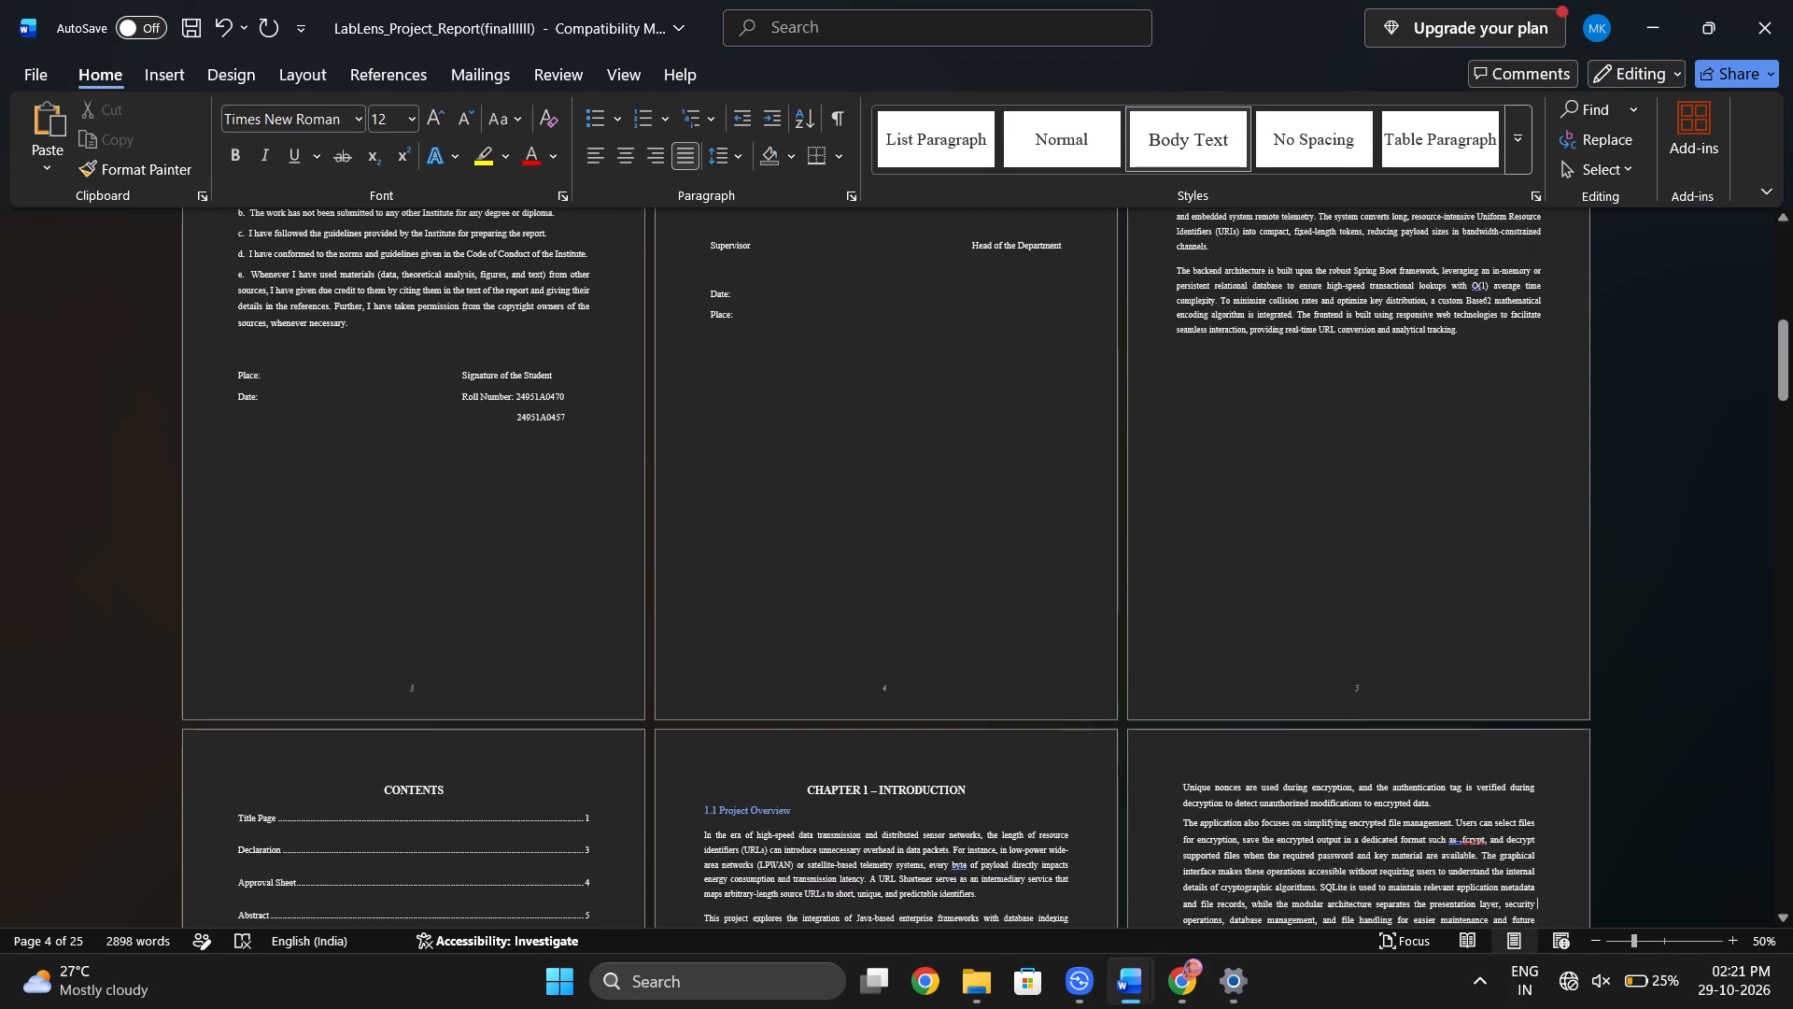
pyautogui.scroll(-1, 834, 683)
pyautogui.scroll(-1, 868, 405)
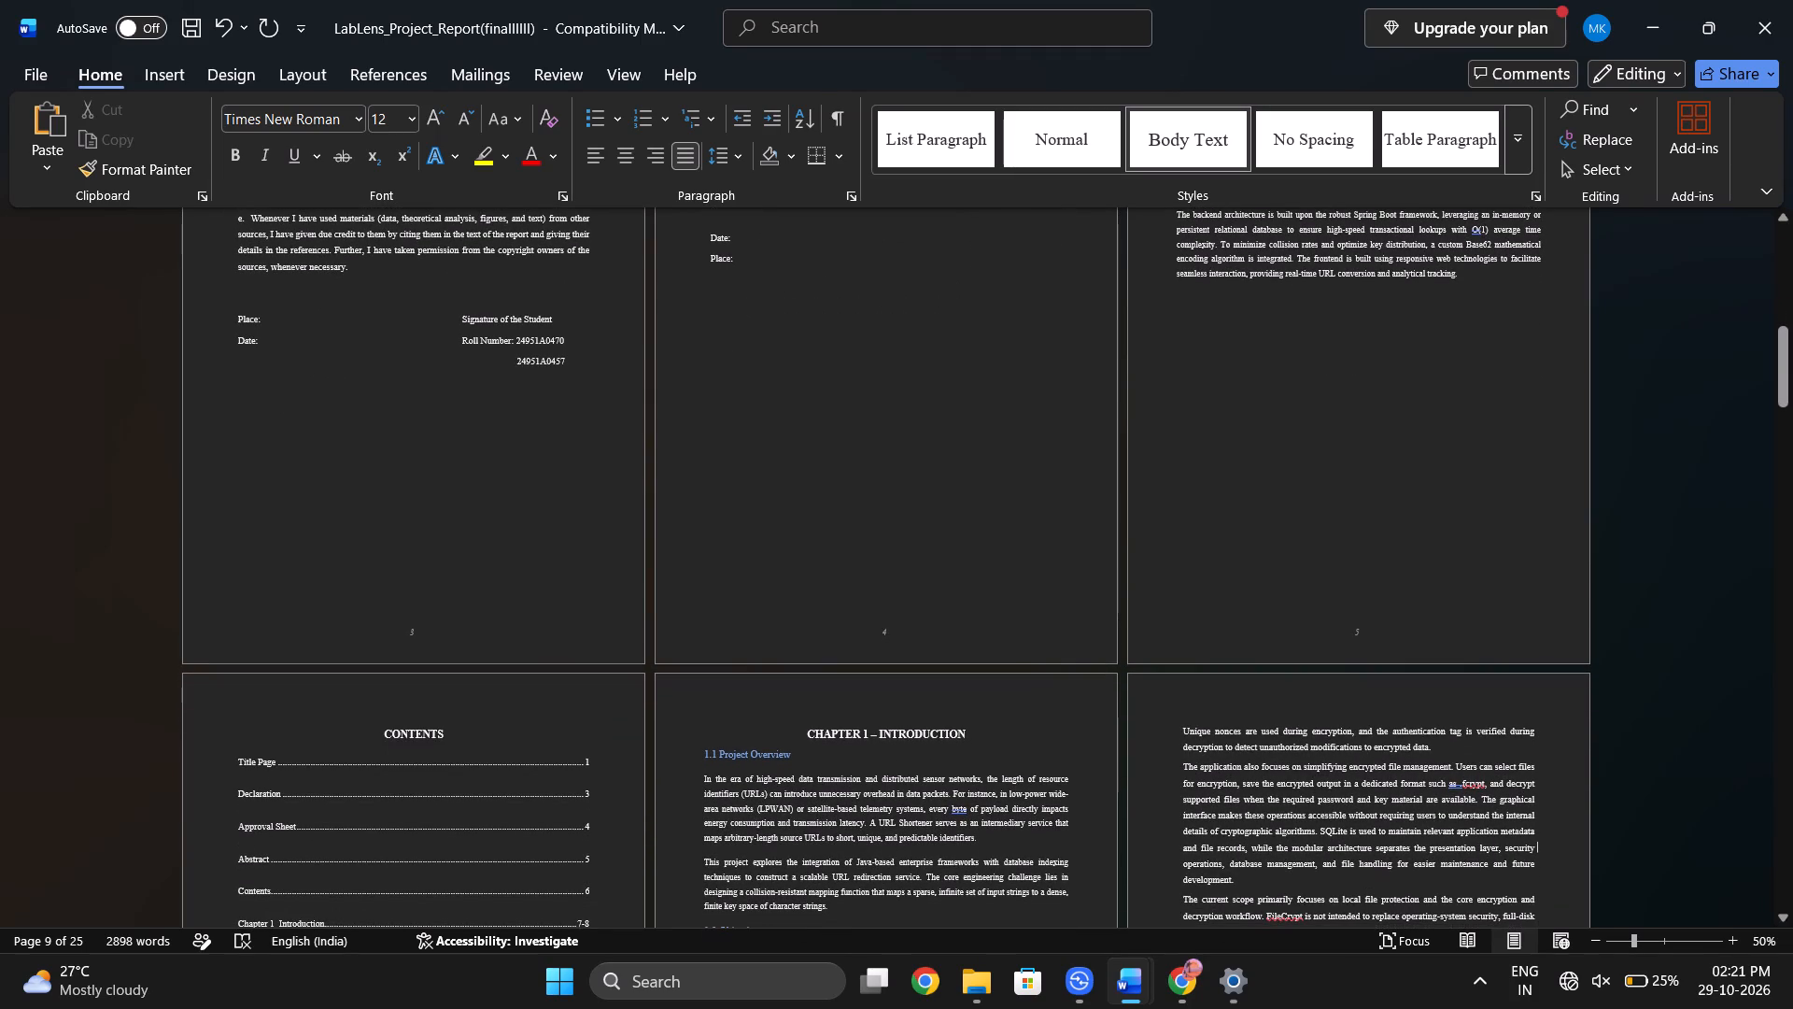
pyautogui.scroll(-1, 869, 378)
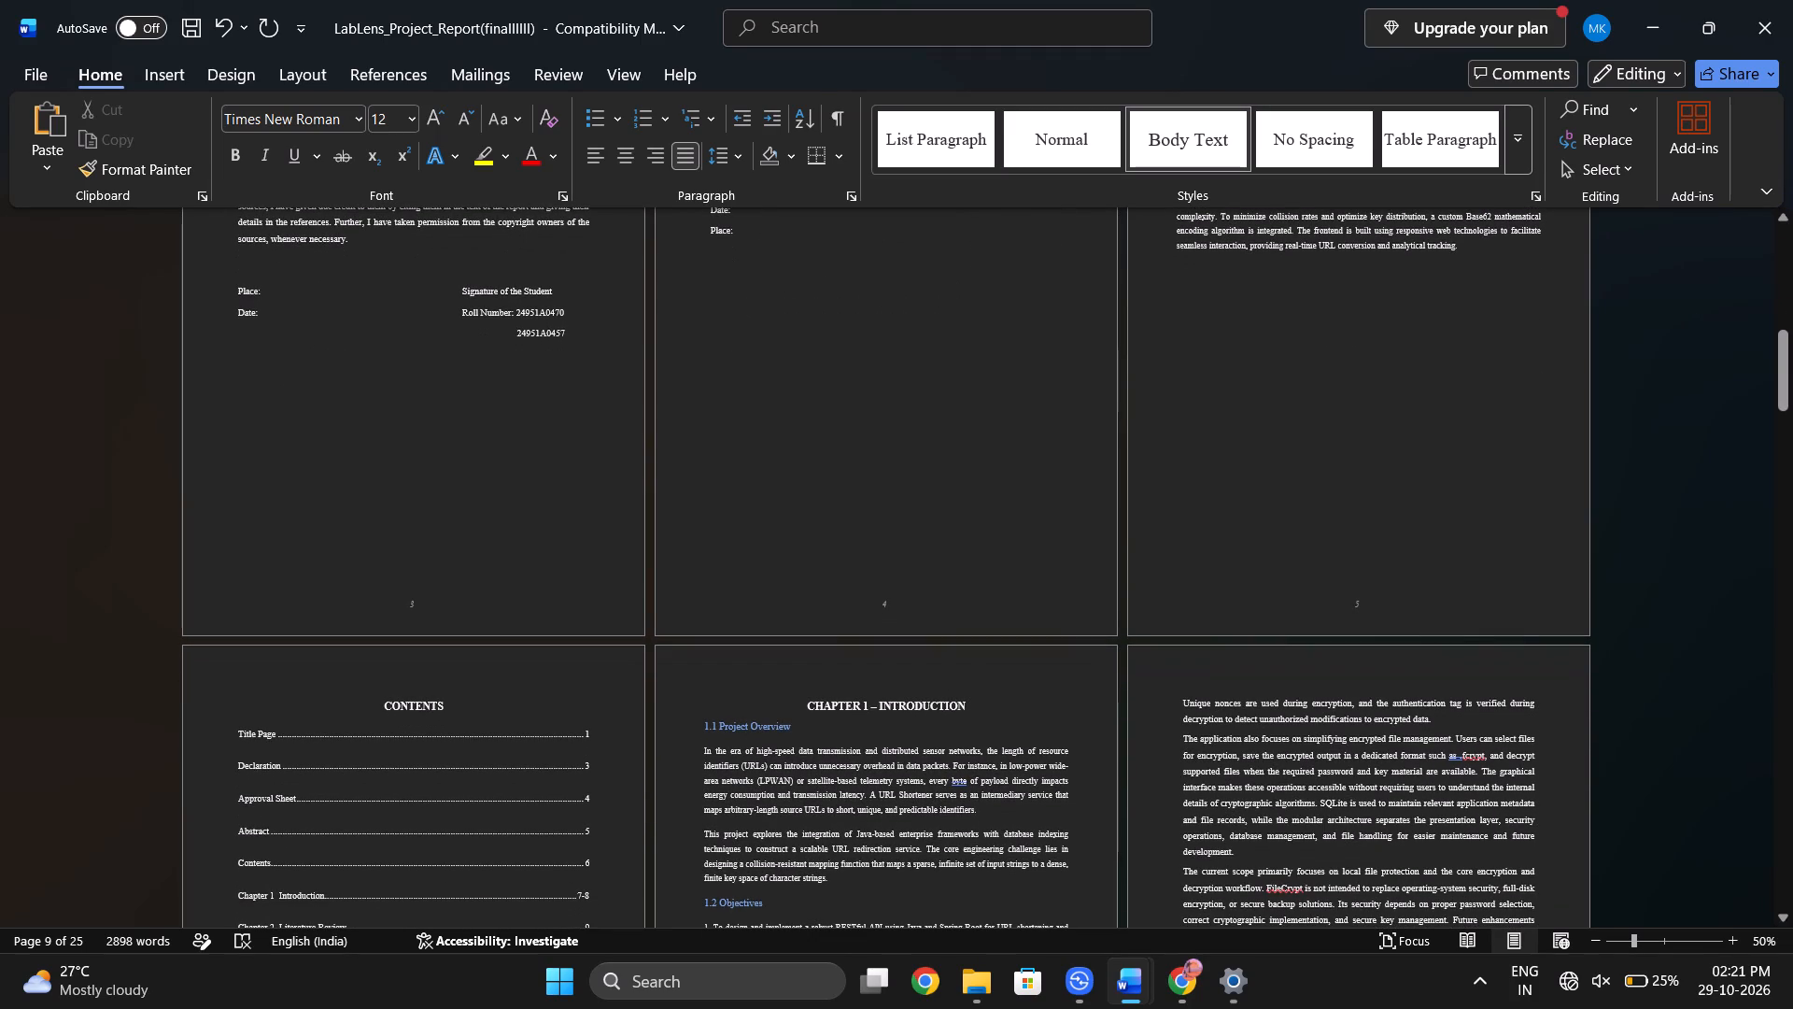
pyautogui.scroll(2, 1138, 474)
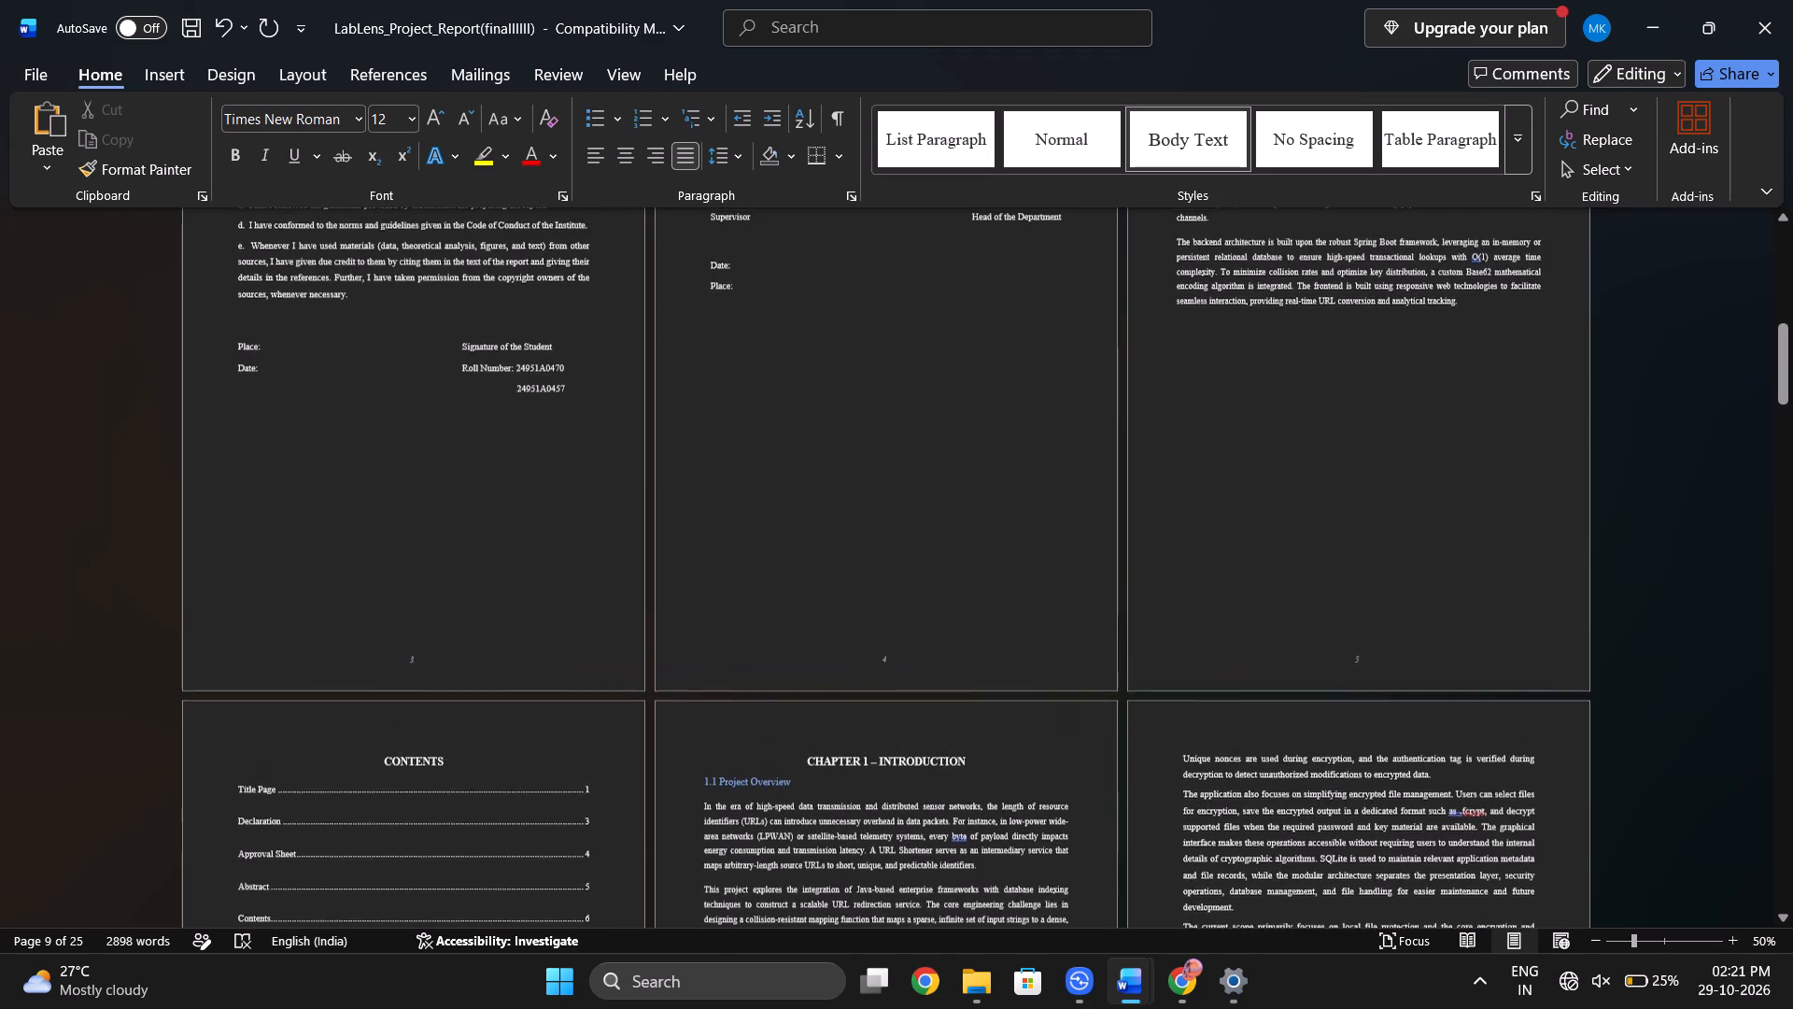
pyautogui.scroll(7, 1138, 474)
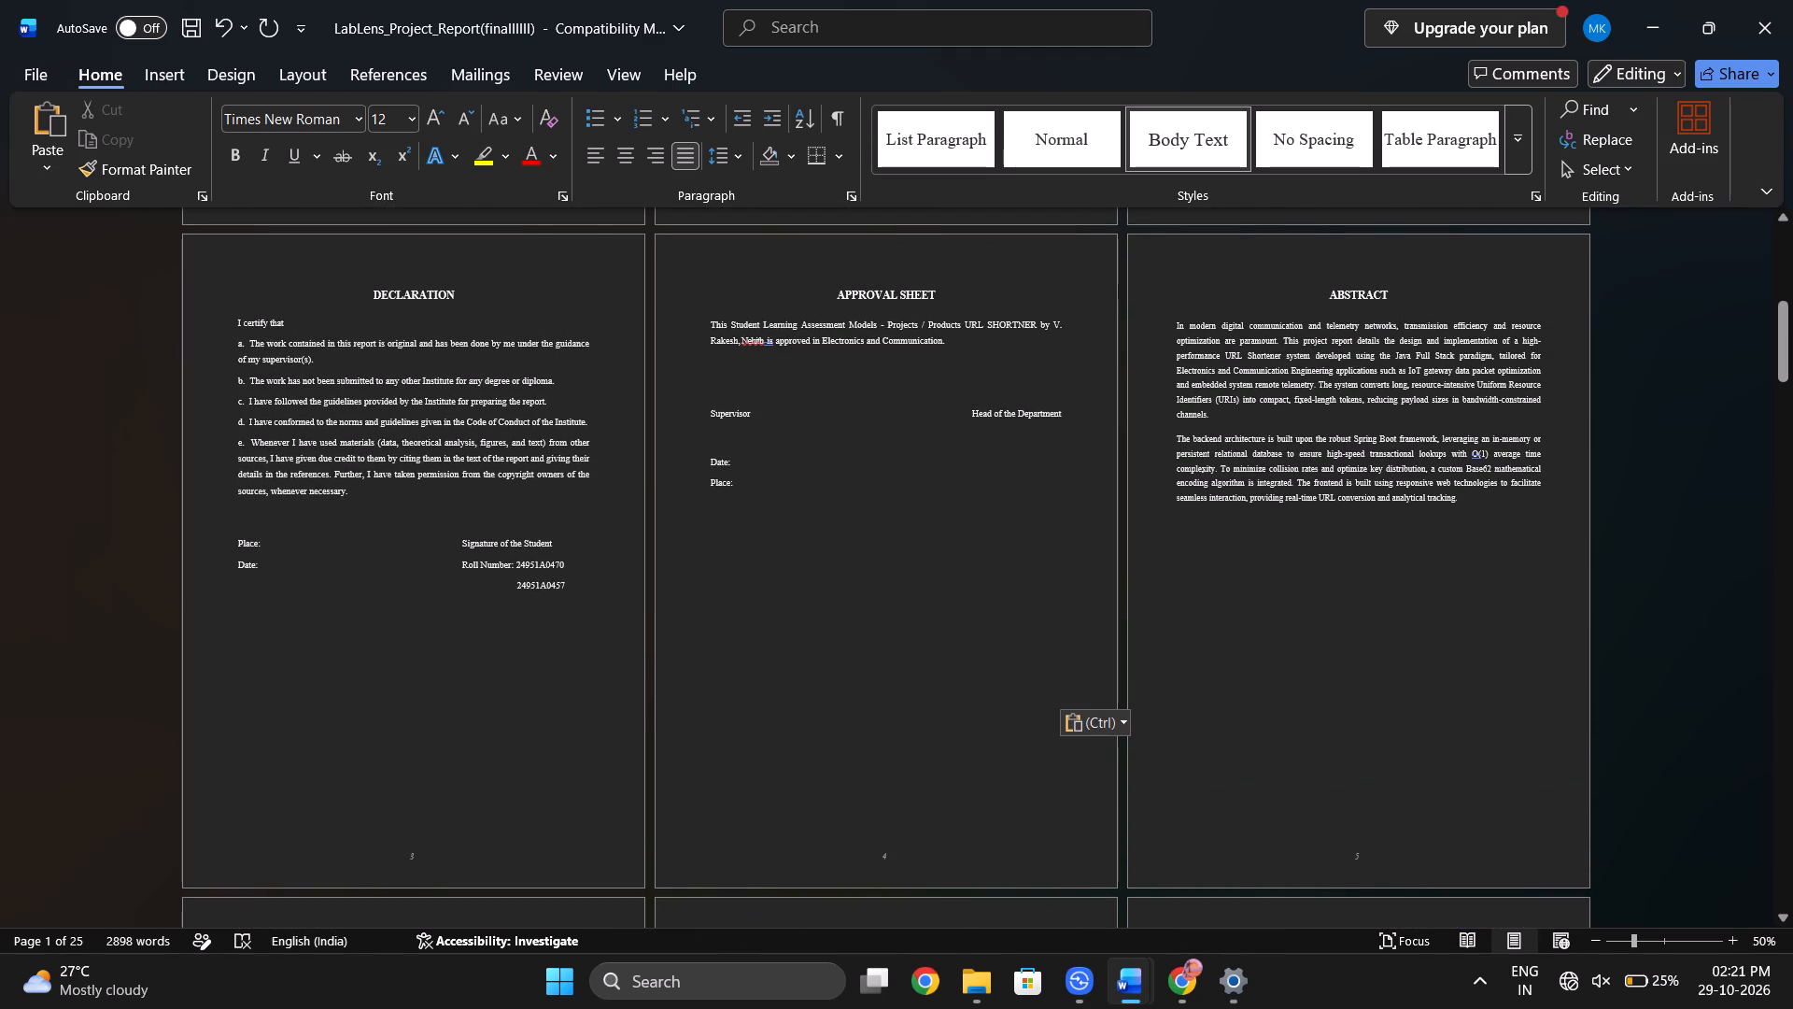
pyautogui.scroll(-12, 1165, 339)
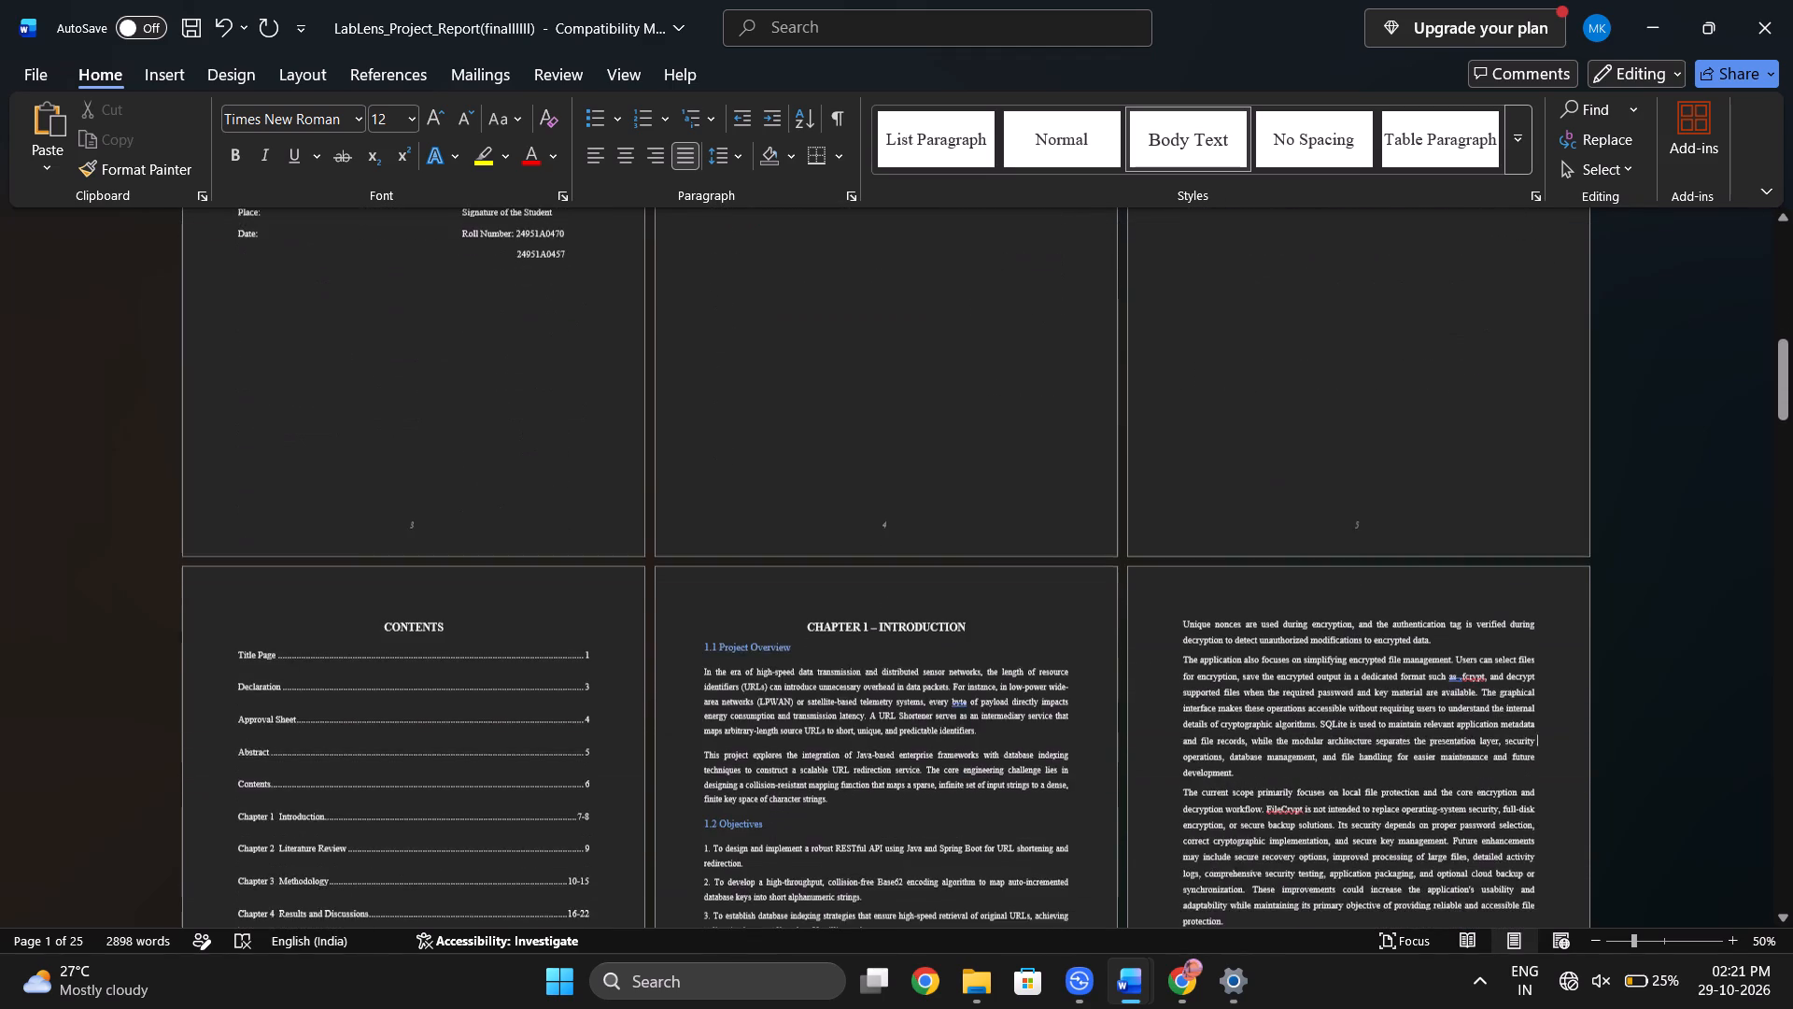
pyautogui.scroll(-11, 1159, 402)
pyautogui.scroll(-19, 1165, 377)
pyautogui.scroll(-4, 1165, 364)
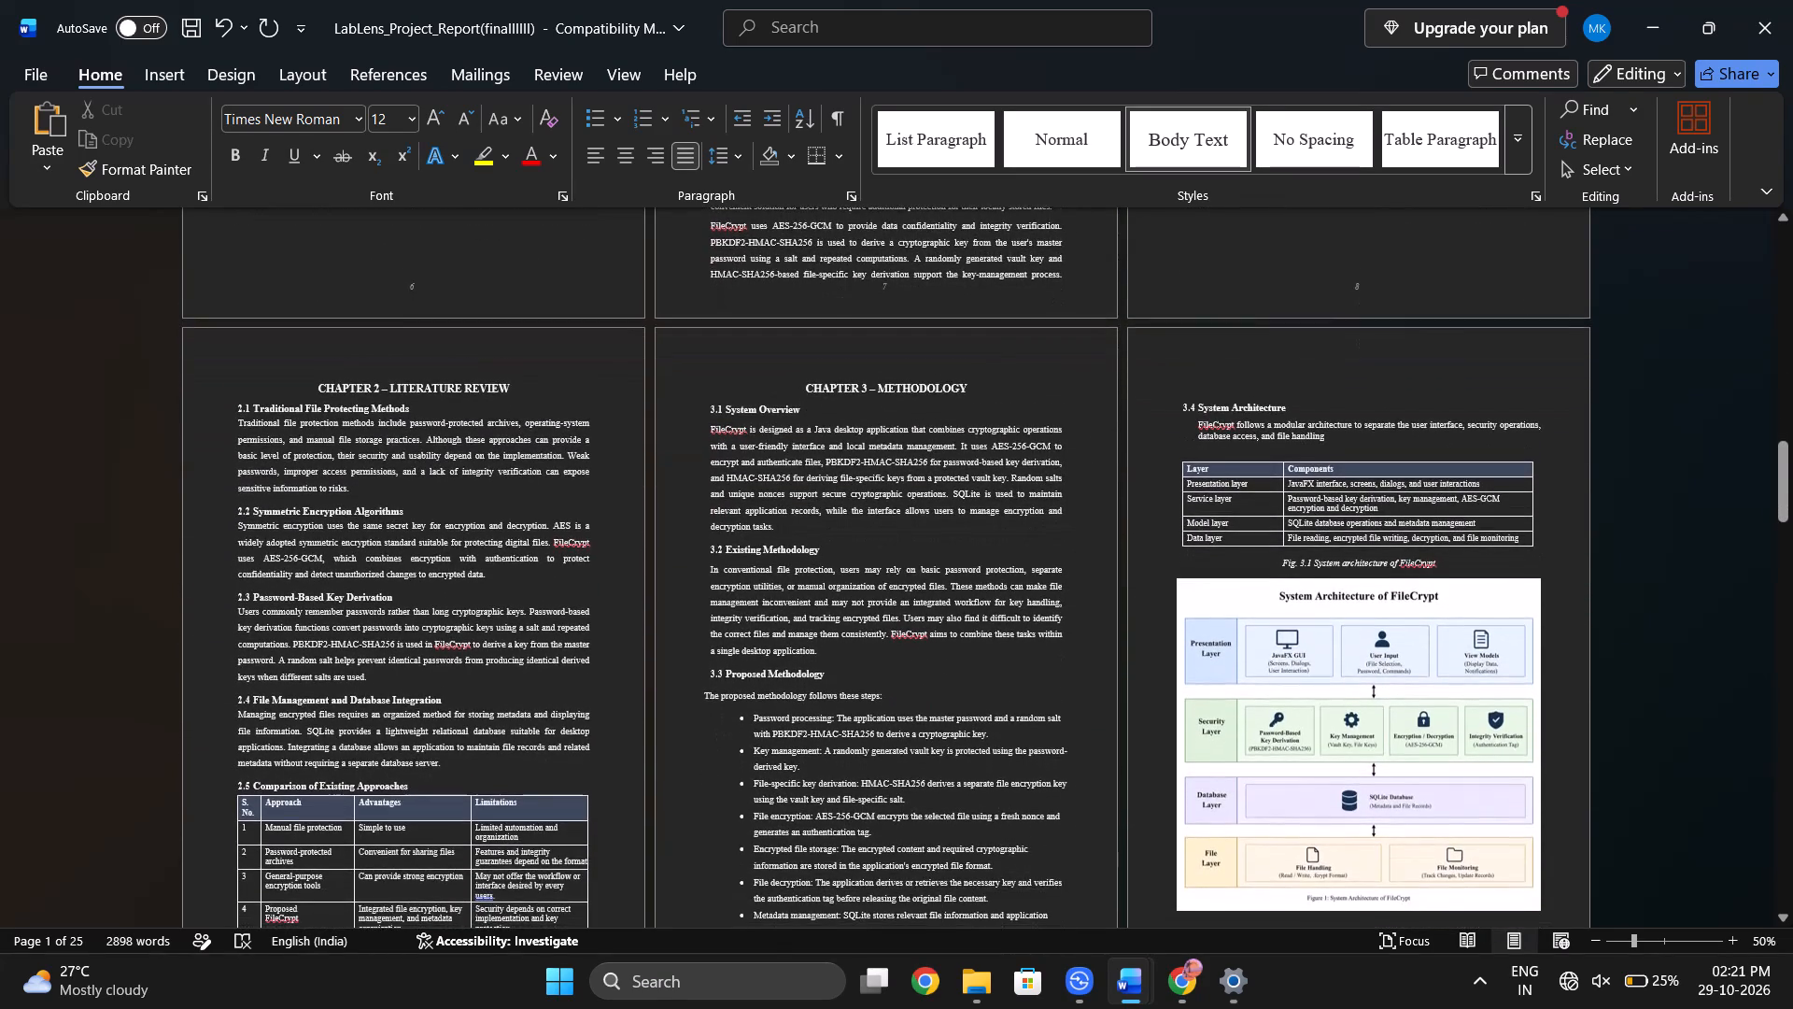
# In URL_shortner_Report, copy Chapter 3 from the 3.1 Algorithm heading through the end of section 3.3 Implementation.
pyautogui.hotkey('alt', 'Tab')
pyautogui.scroll(-2, 610, 507)
pyautogui.scroll(1, 606, 517)
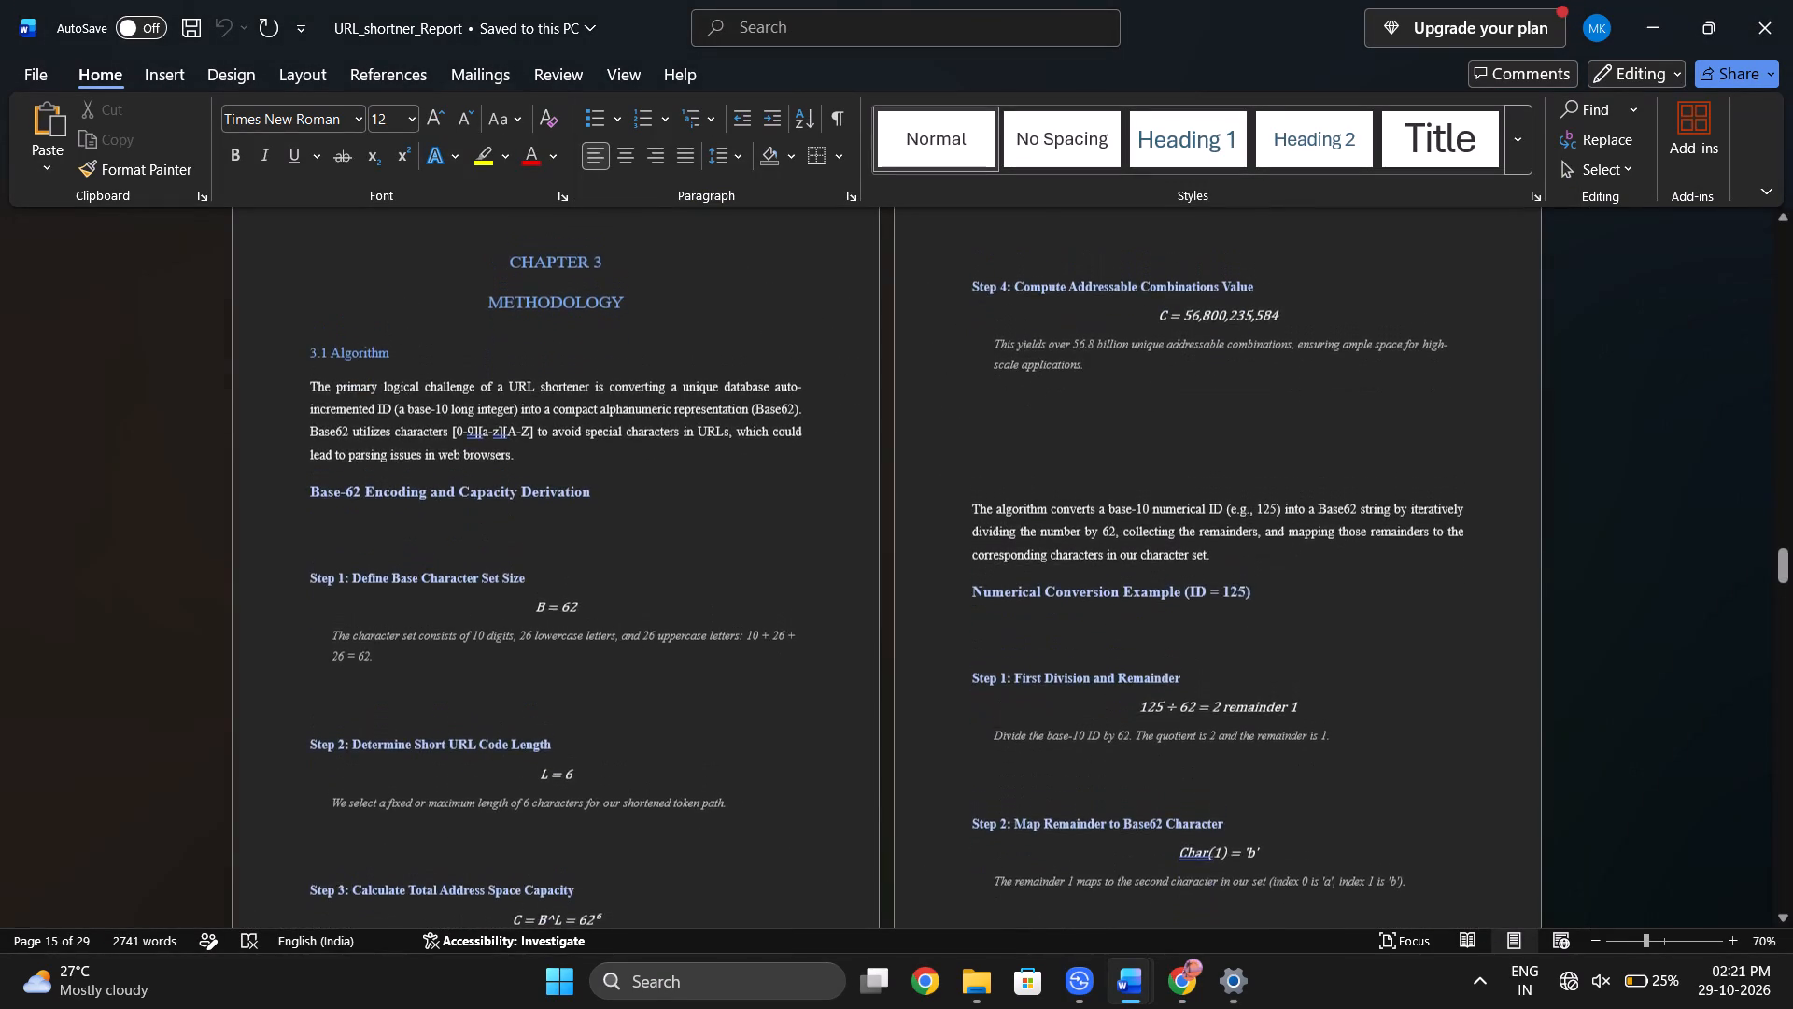
pyautogui.scroll(-2, 606, 517)
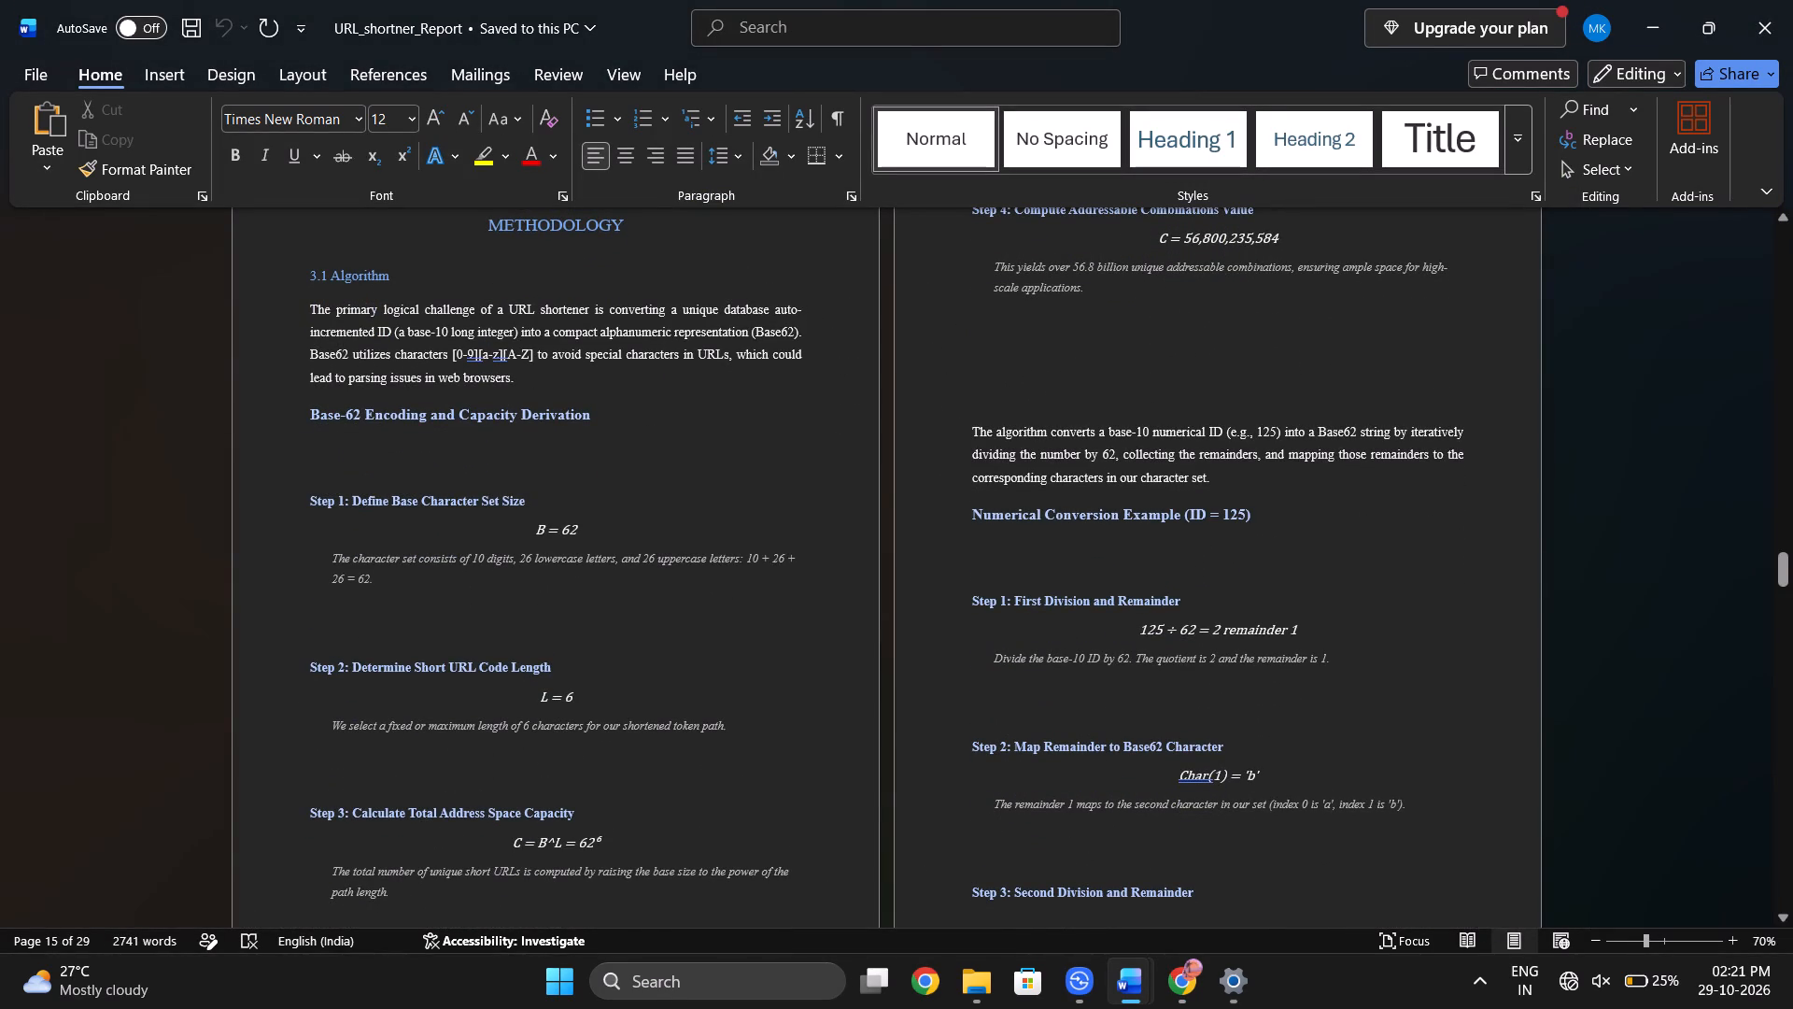
pyautogui.moveTo(307, 273); pyautogui.dragTo(1301, 817)
pyautogui.scroll(-2, 642, 874)
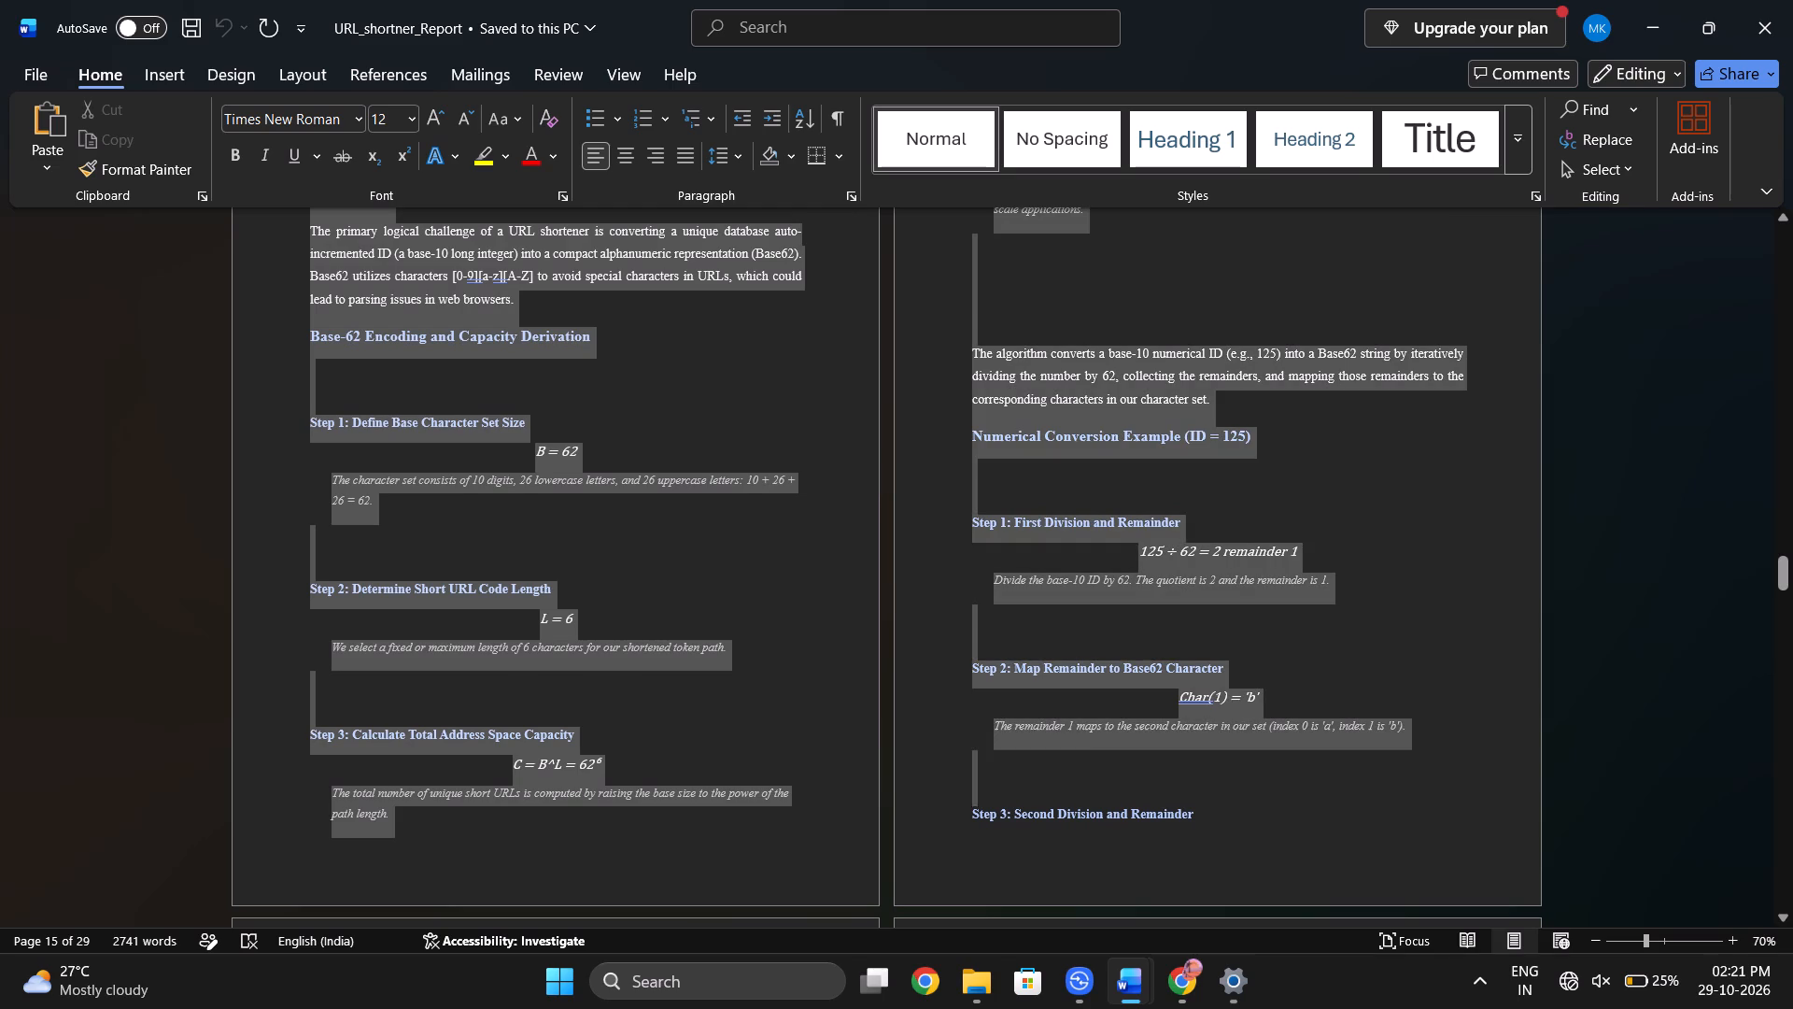
pyautogui.moveTo(1301, 817); pyautogui.dragTo(1254, 793)
pyautogui.scroll(-3, 1292, 861)
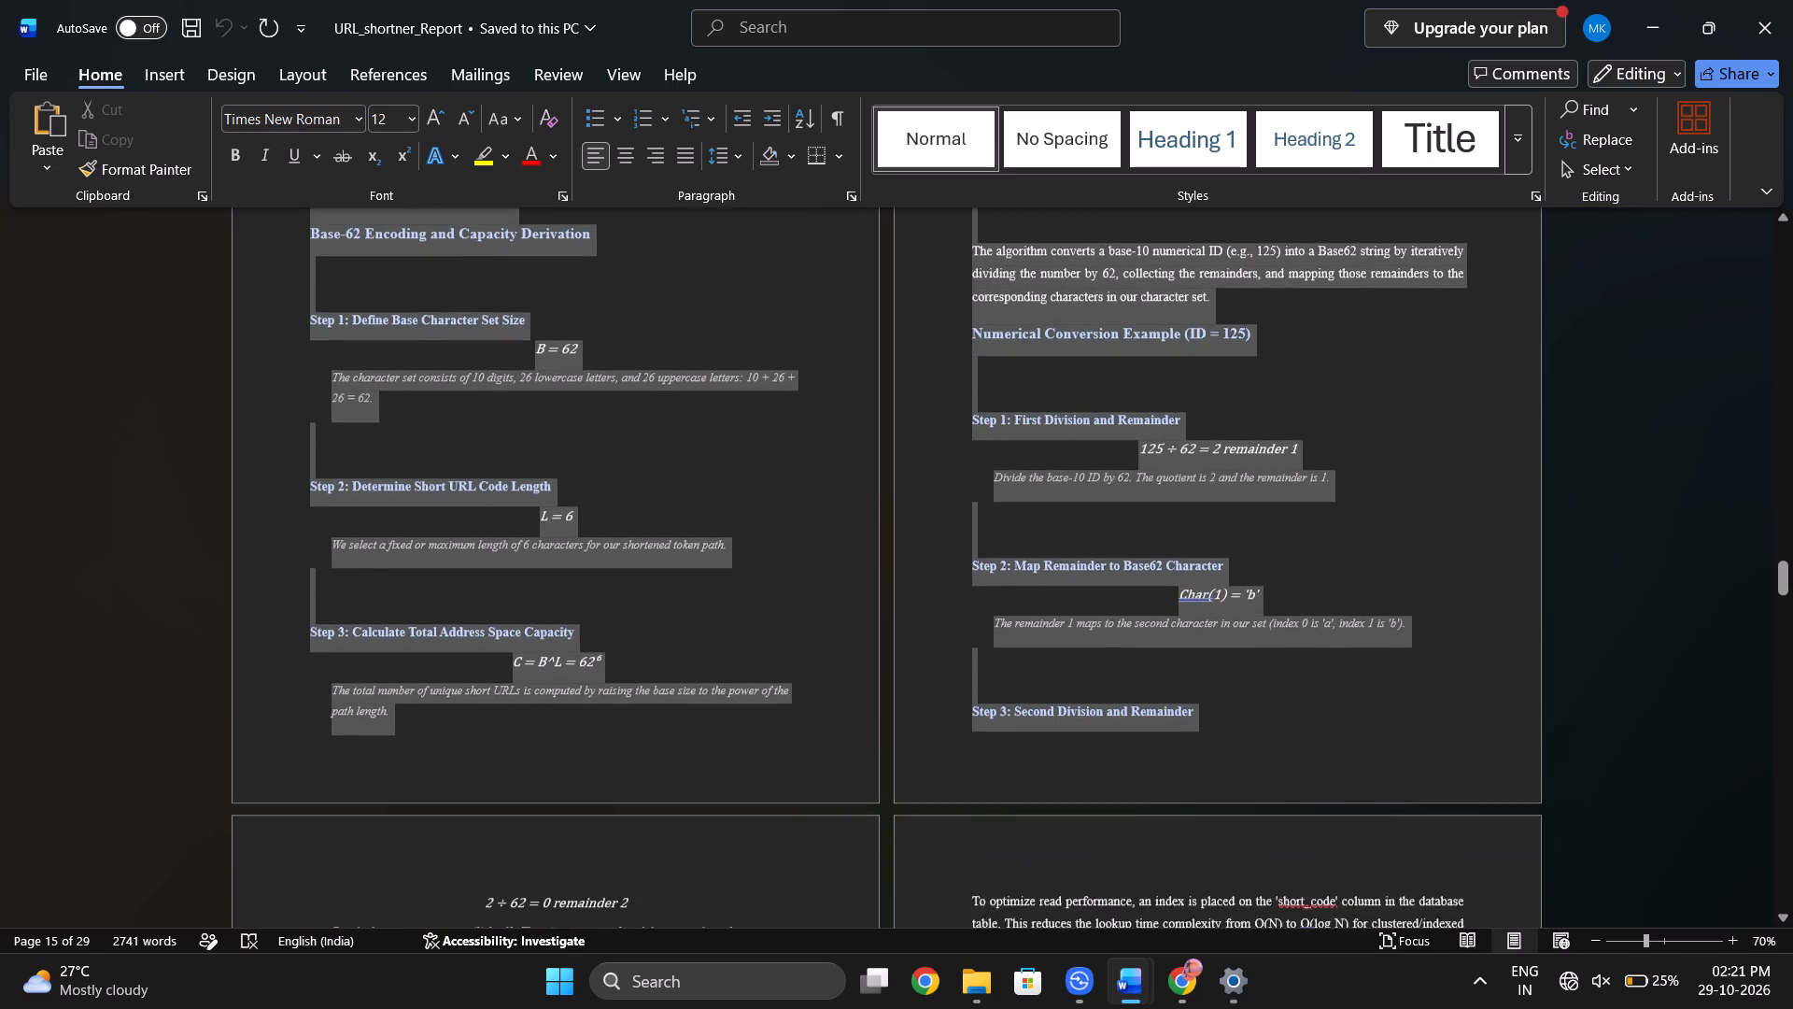
pyautogui.moveTo(1254, 793); pyautogui.dragTo(1237, 725)
pyautogui.scroll(-10, 1239, 723)
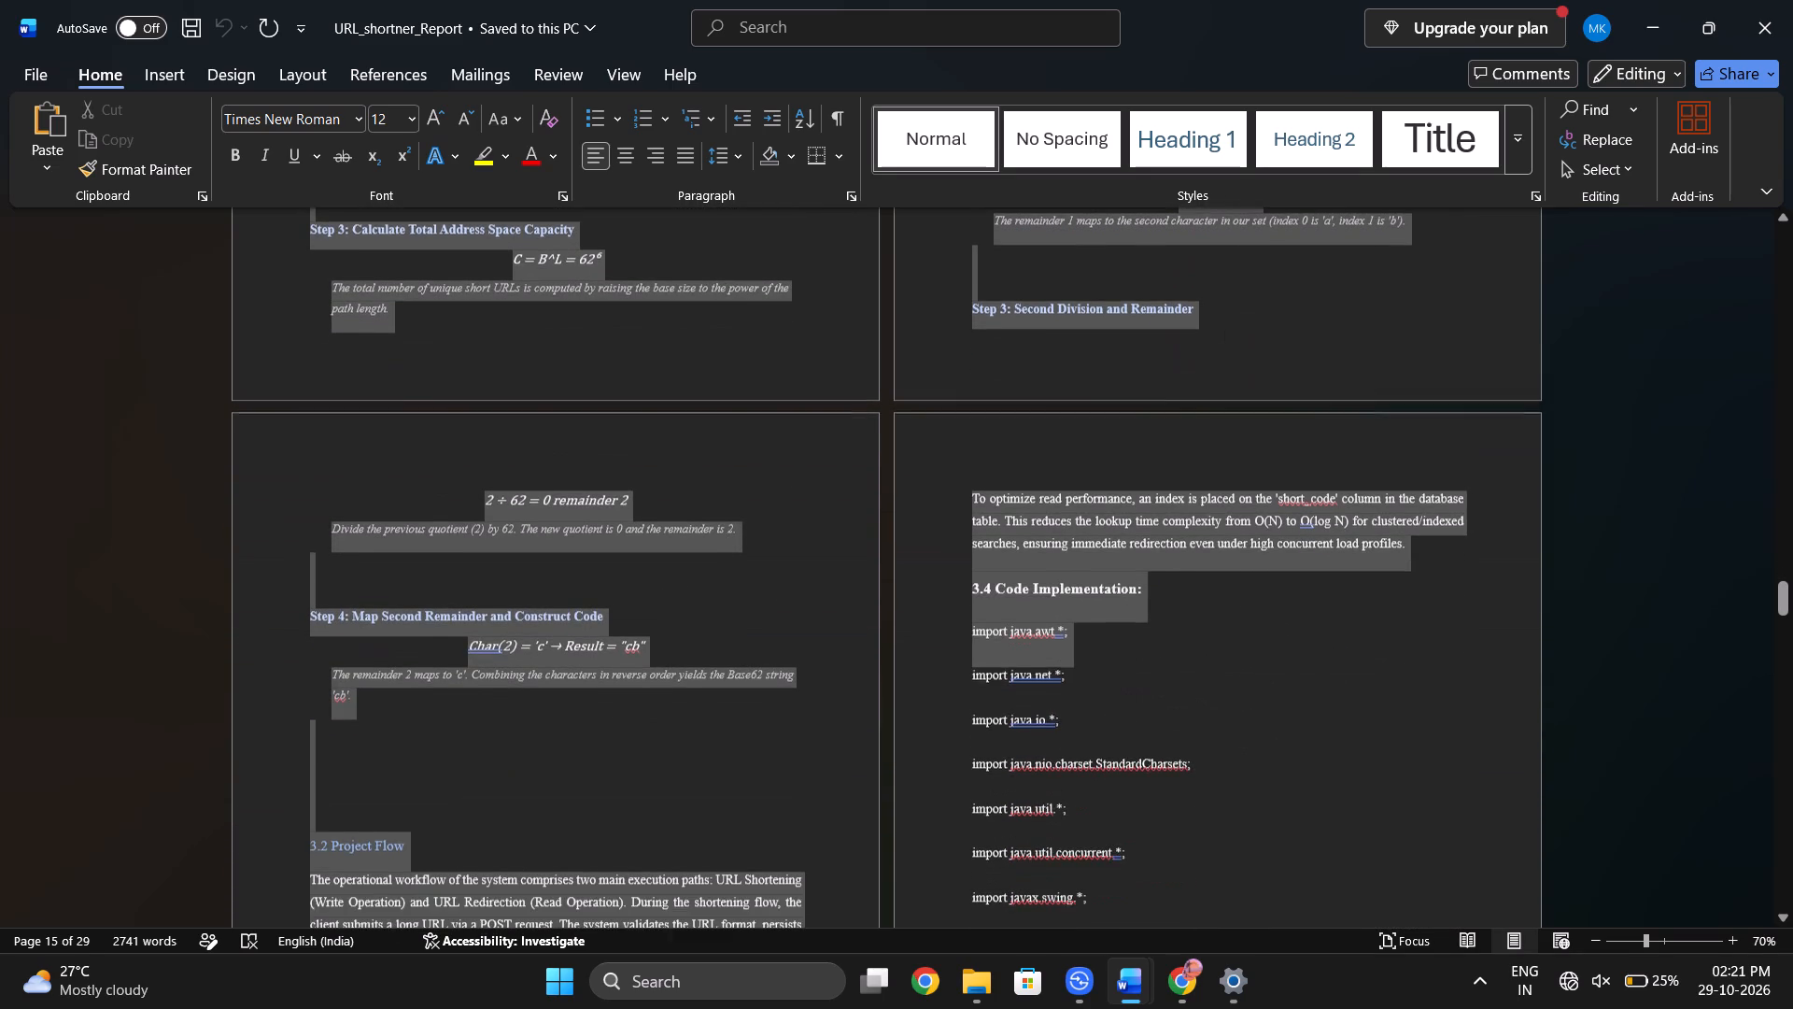
pyautogui.moveTo(1237, 725); pyautogui.dragTo(1525, 547)
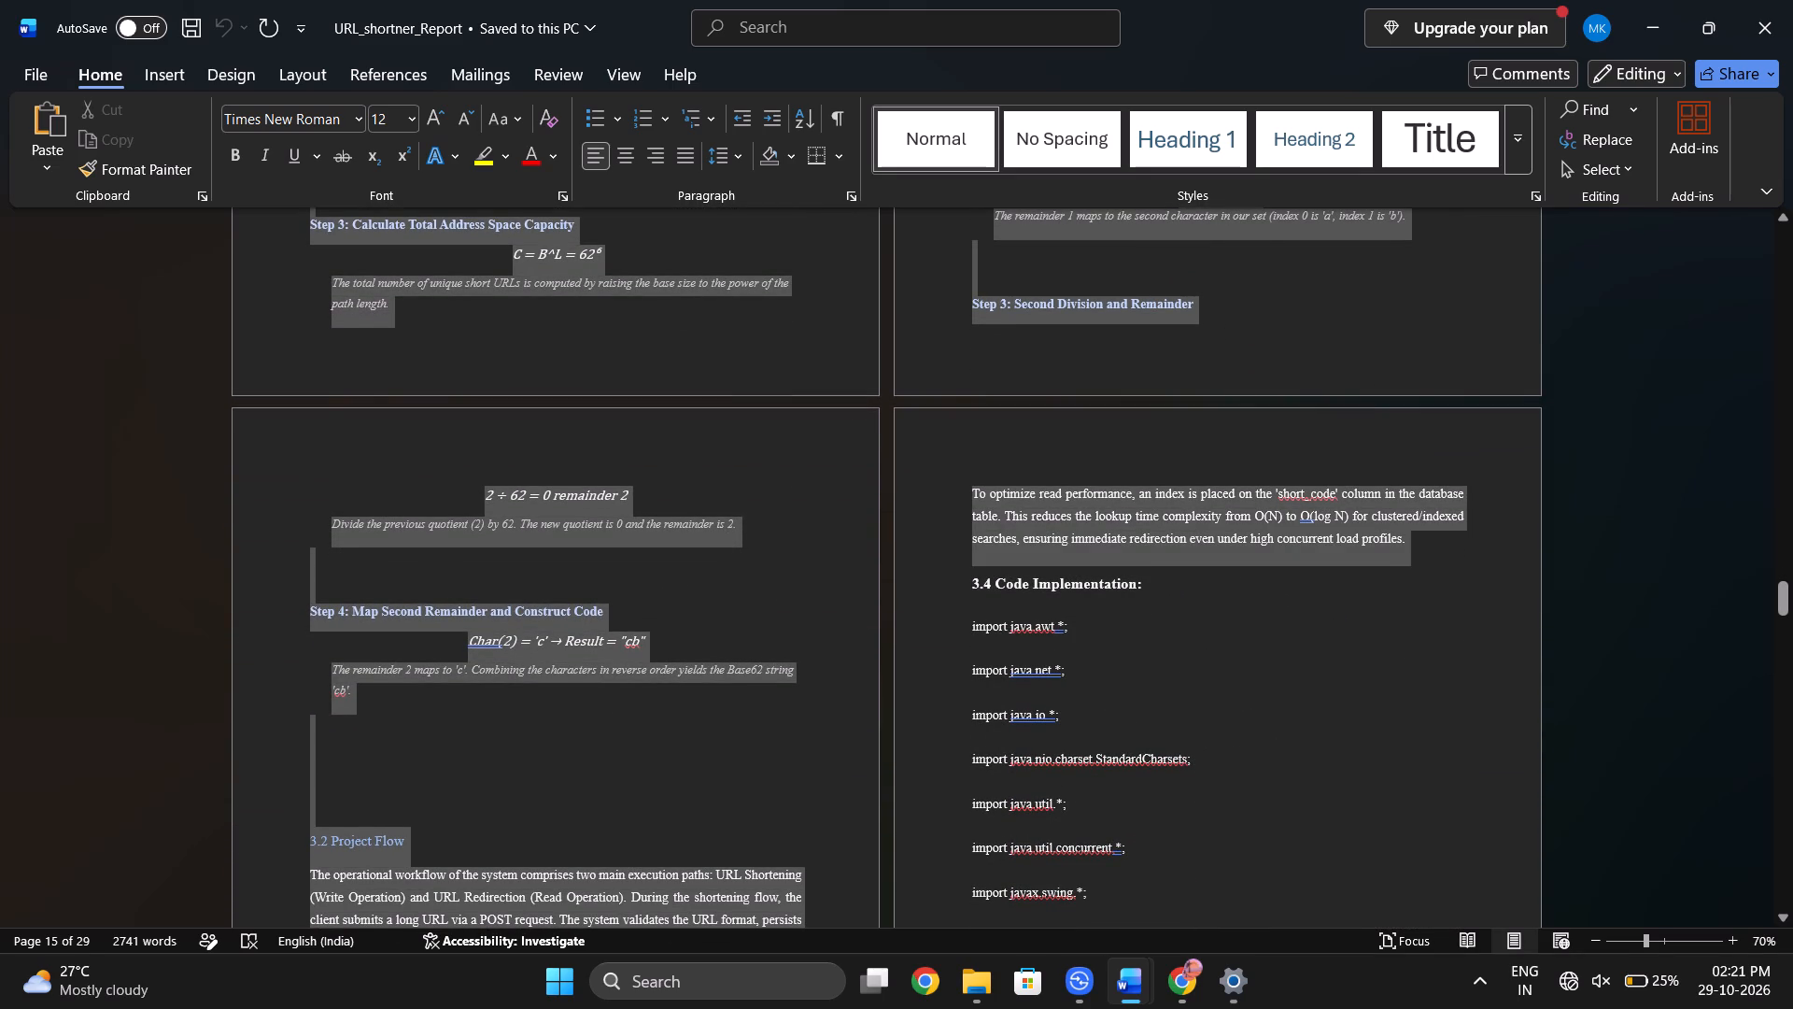
pyautogui.moveTo(1525, 547); pyautogui.dragTo(1519, 546)
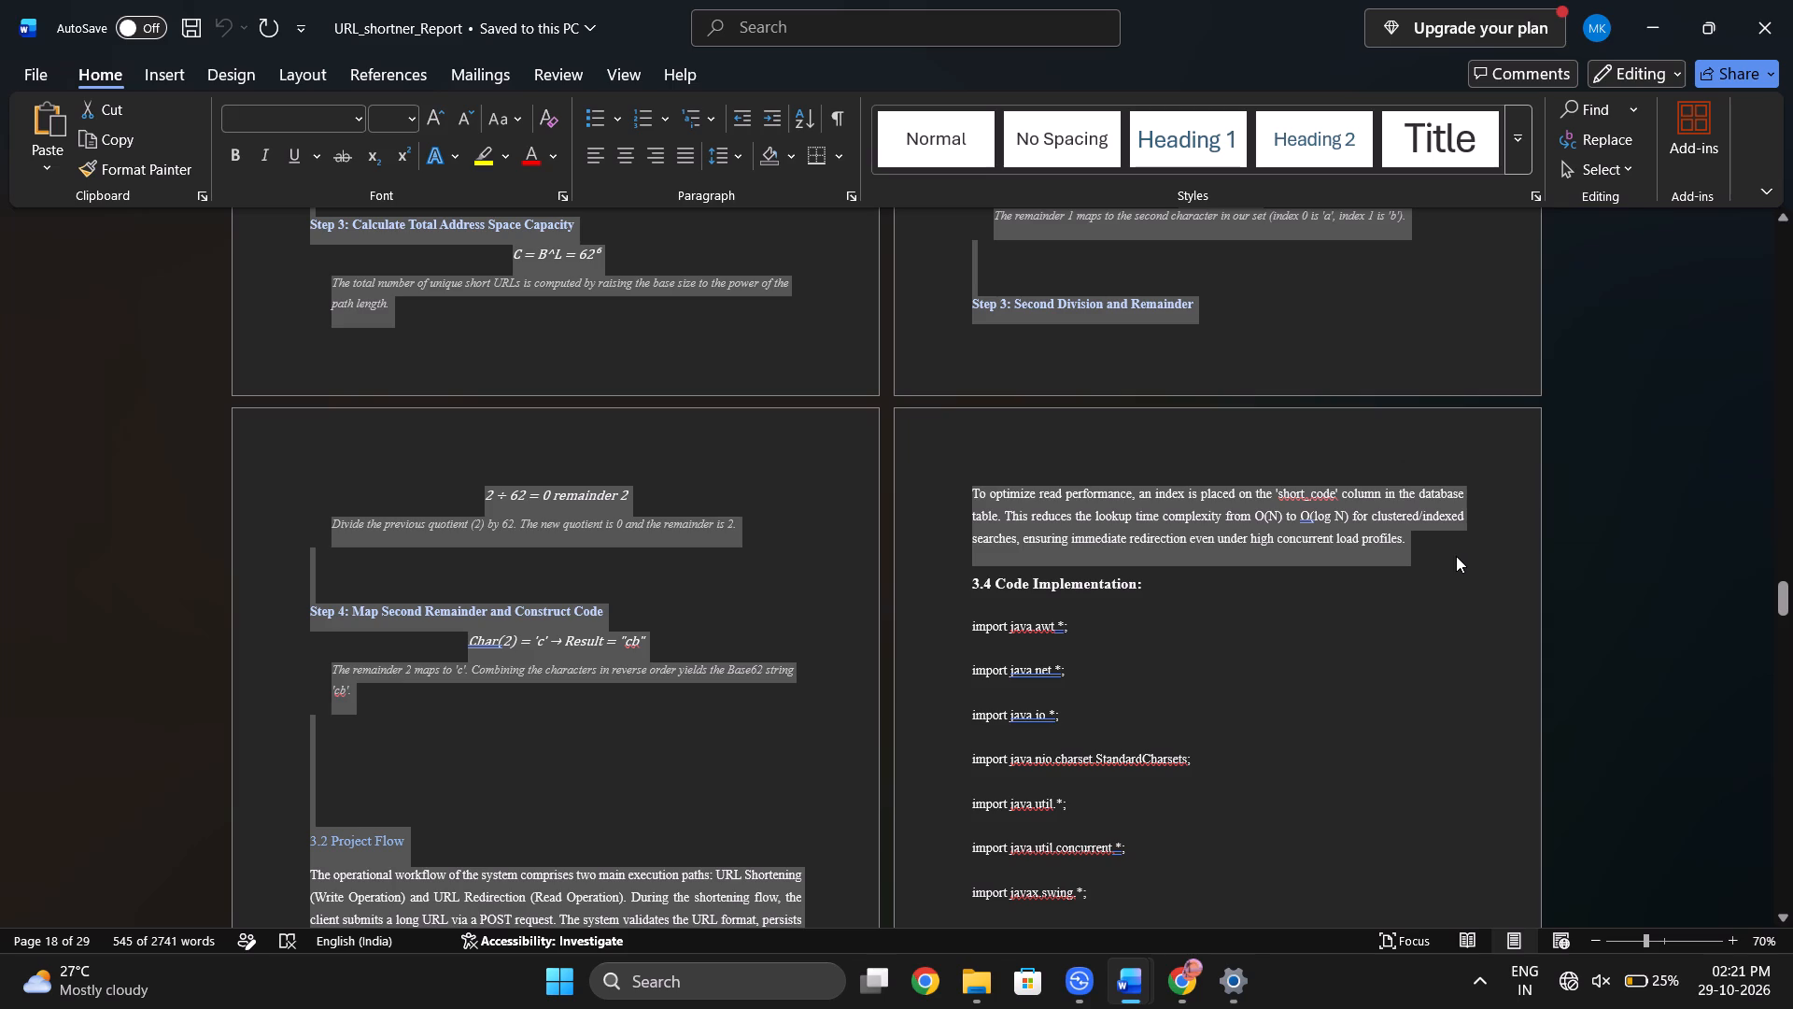
pyautogui.hotkey('ctrl', 'c')
# In LabLens_Project_Report, replace Chapter 3 content from 3.1 System Overview through the 3.5 Database Design table with the copied sections.
pyautogui.hotkey('alt', 'Tab')
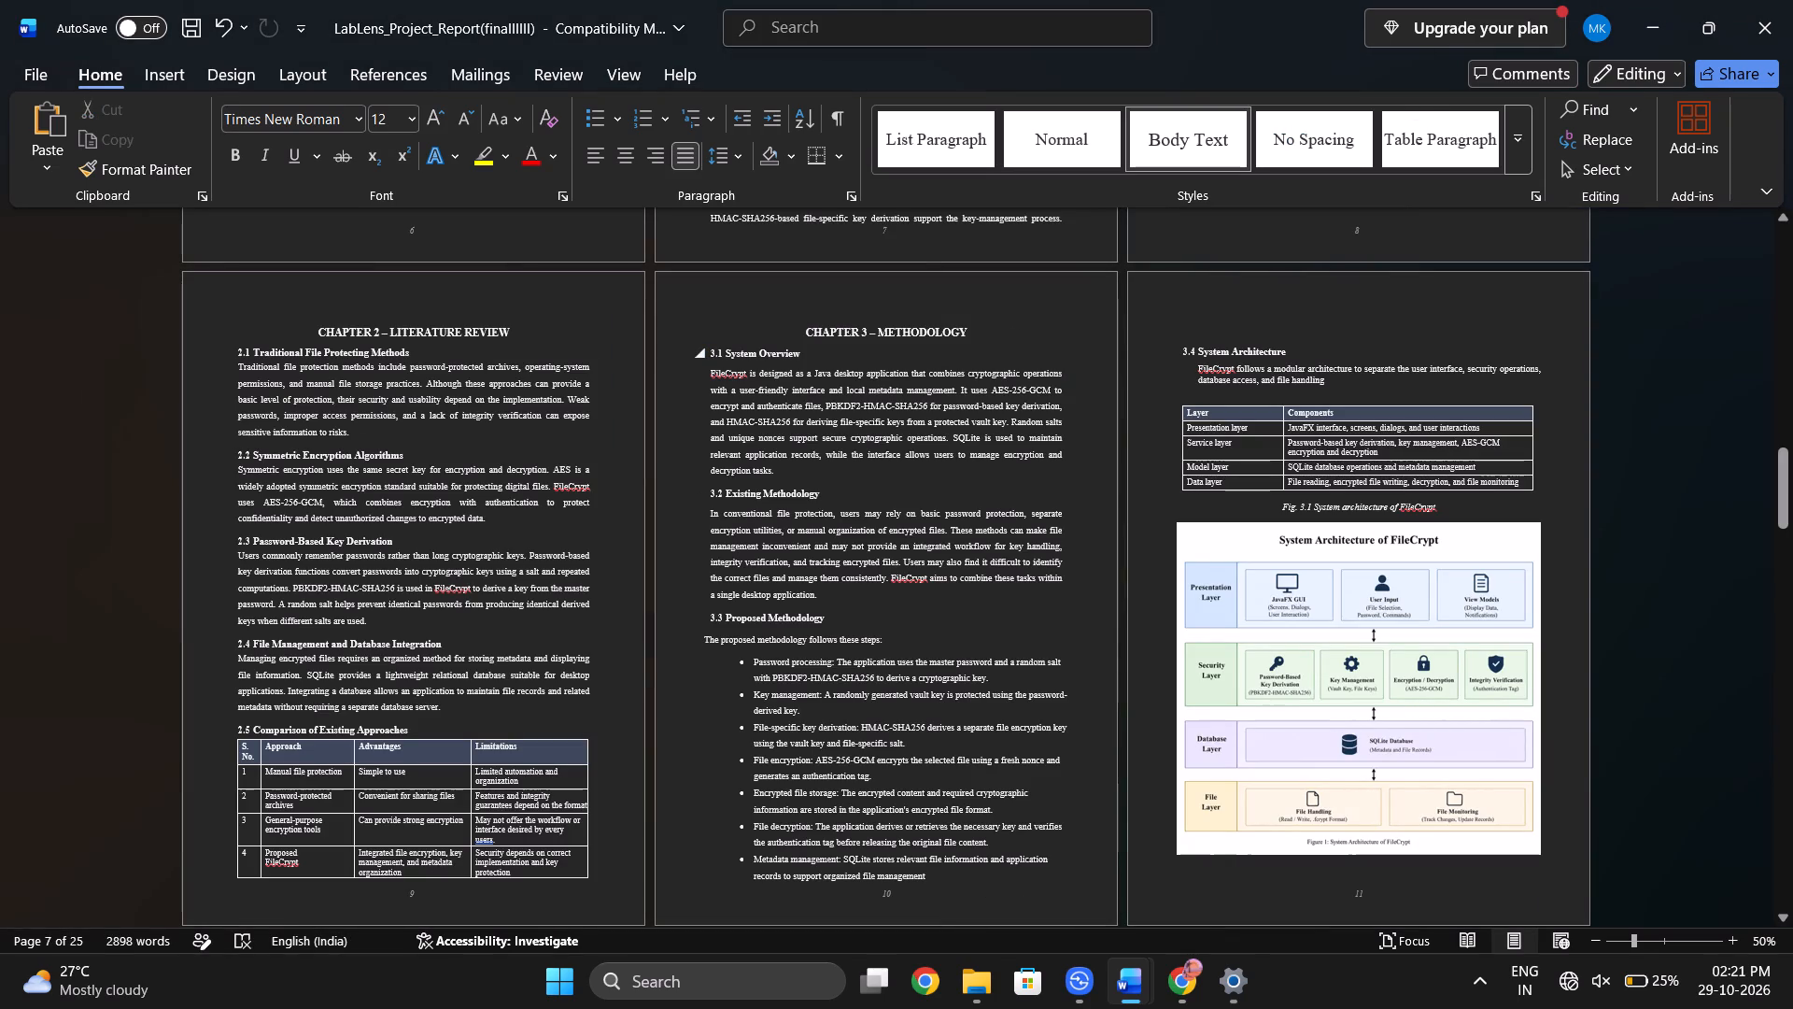
pyautogui.moveTo(708, 351); pyautogui.dragTo(715, 366)
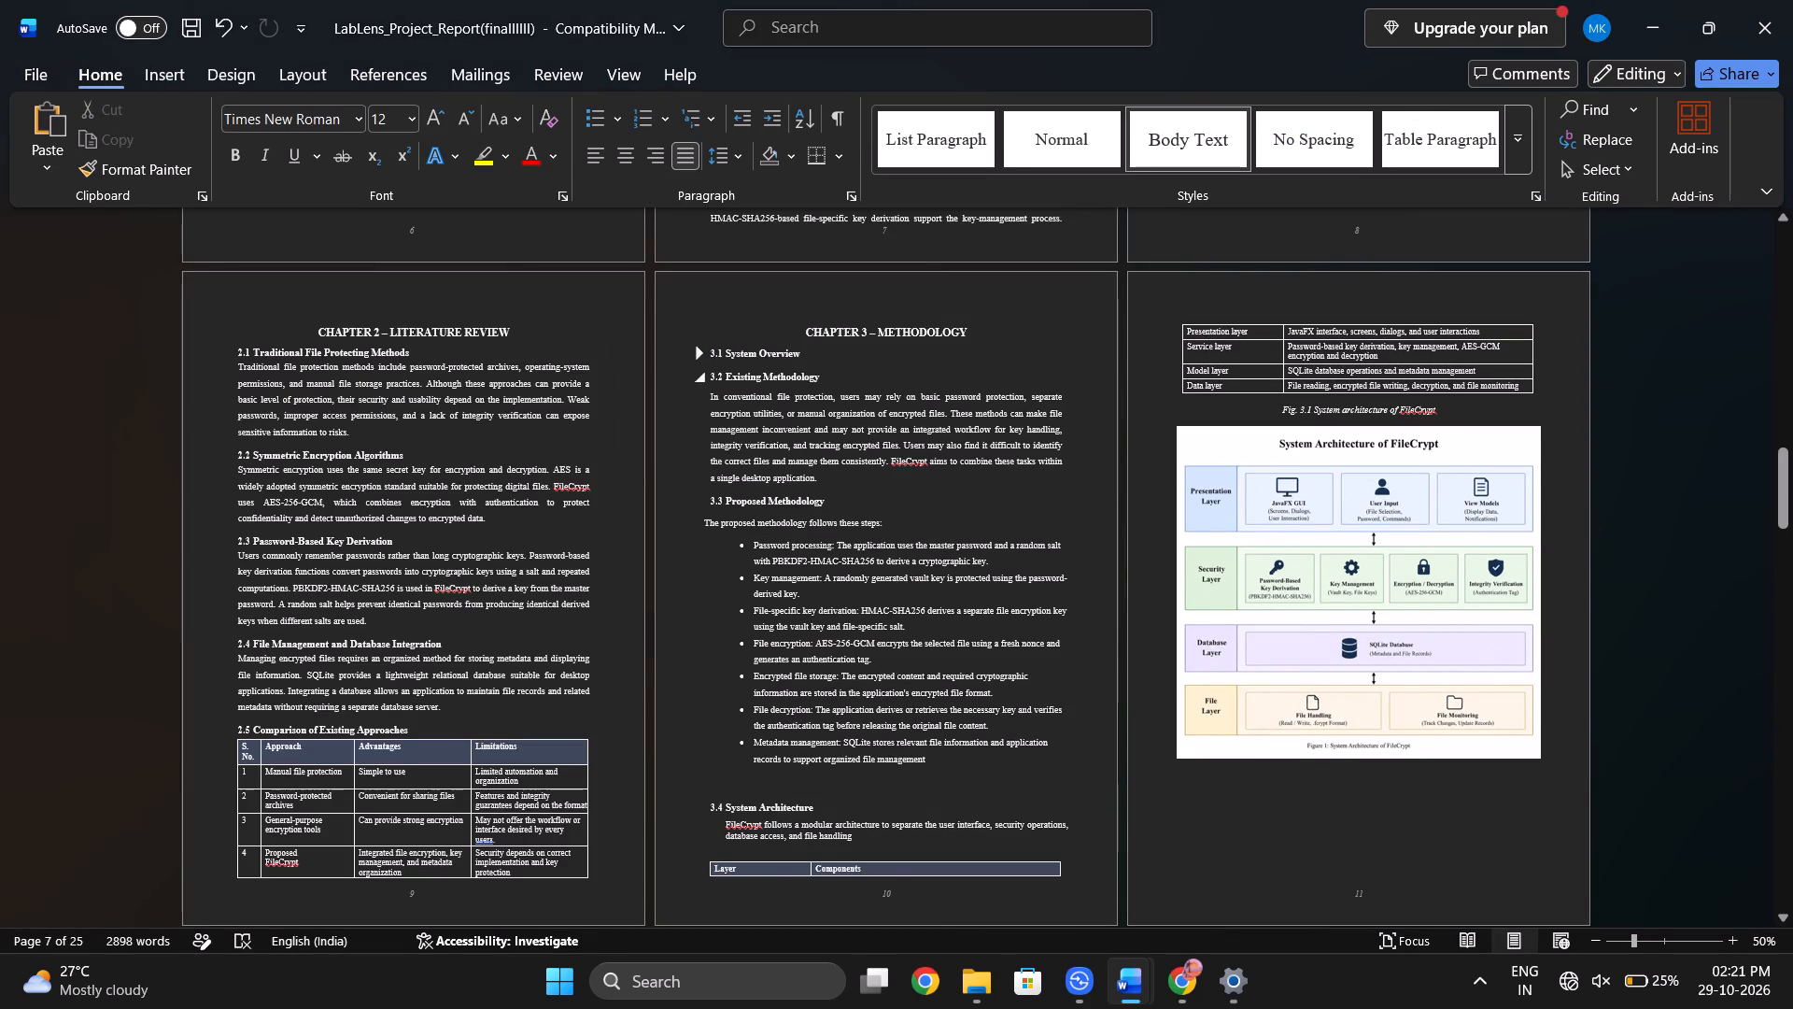
pyautogui.click(703, 354)
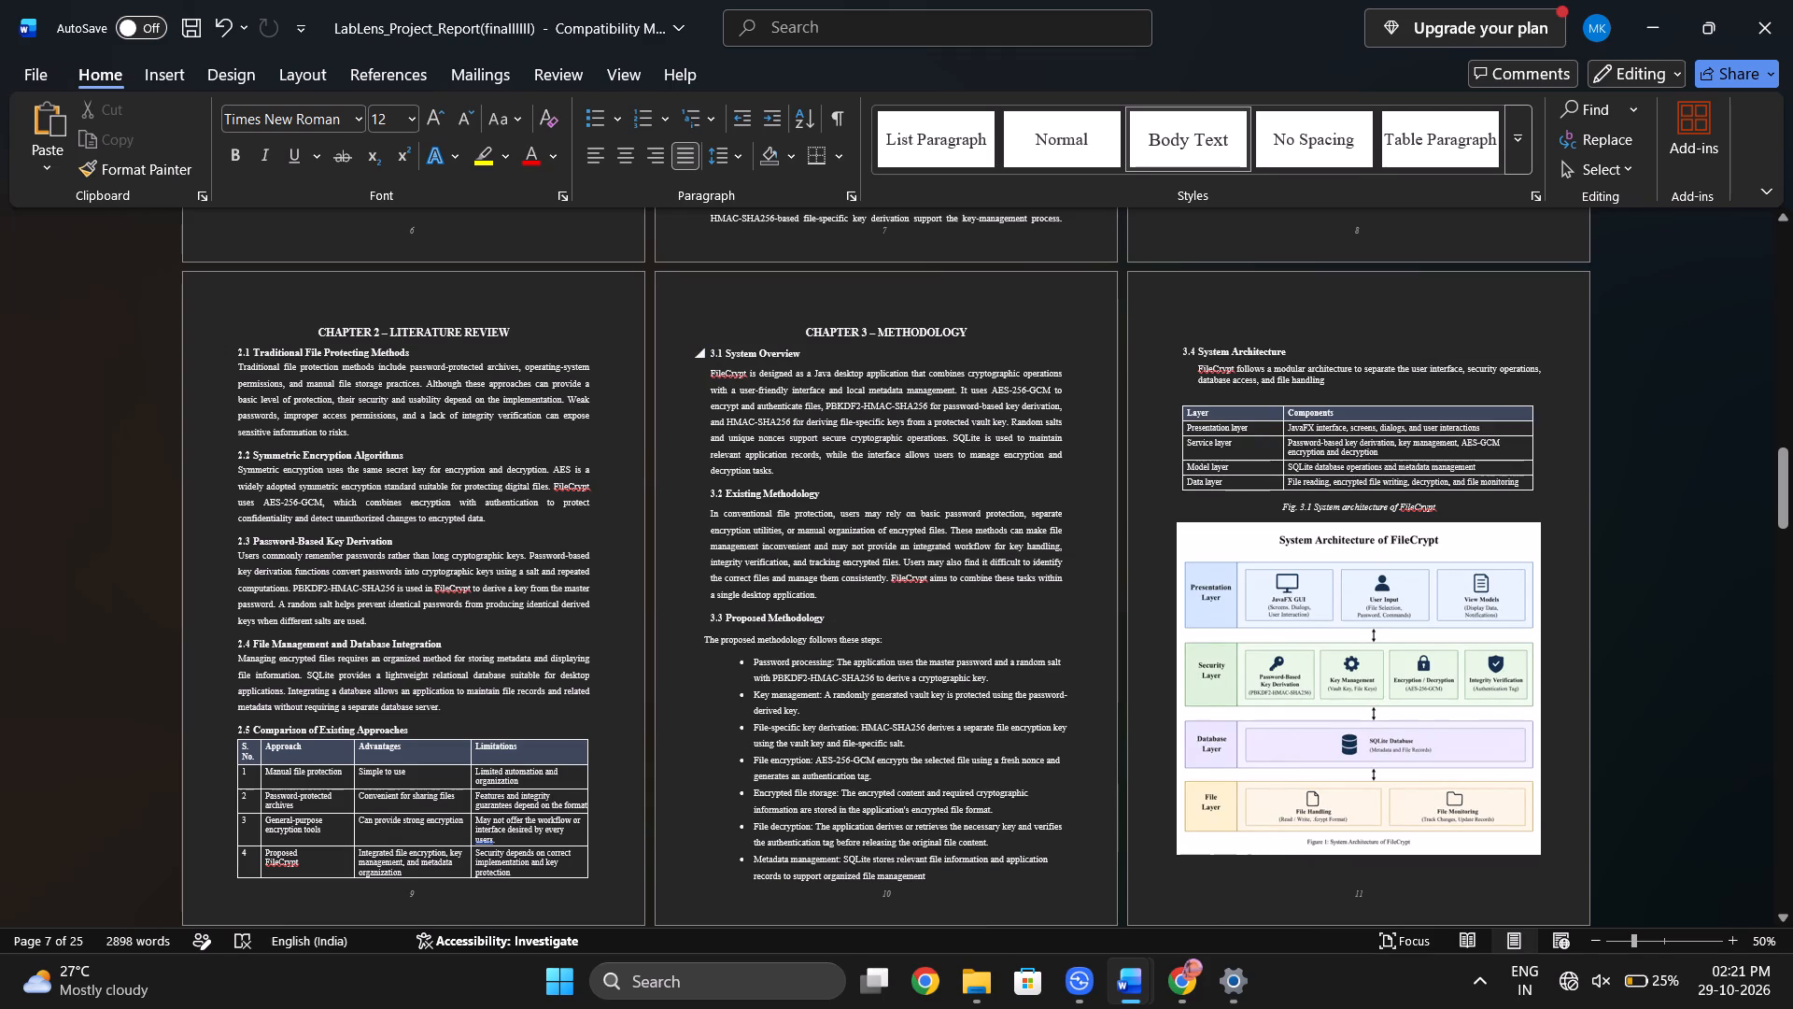
pyautogui.moveTo(710, 353); pyautogui.dragTo(872, 541)
pyautogui.scroll(-2, 865, 529)
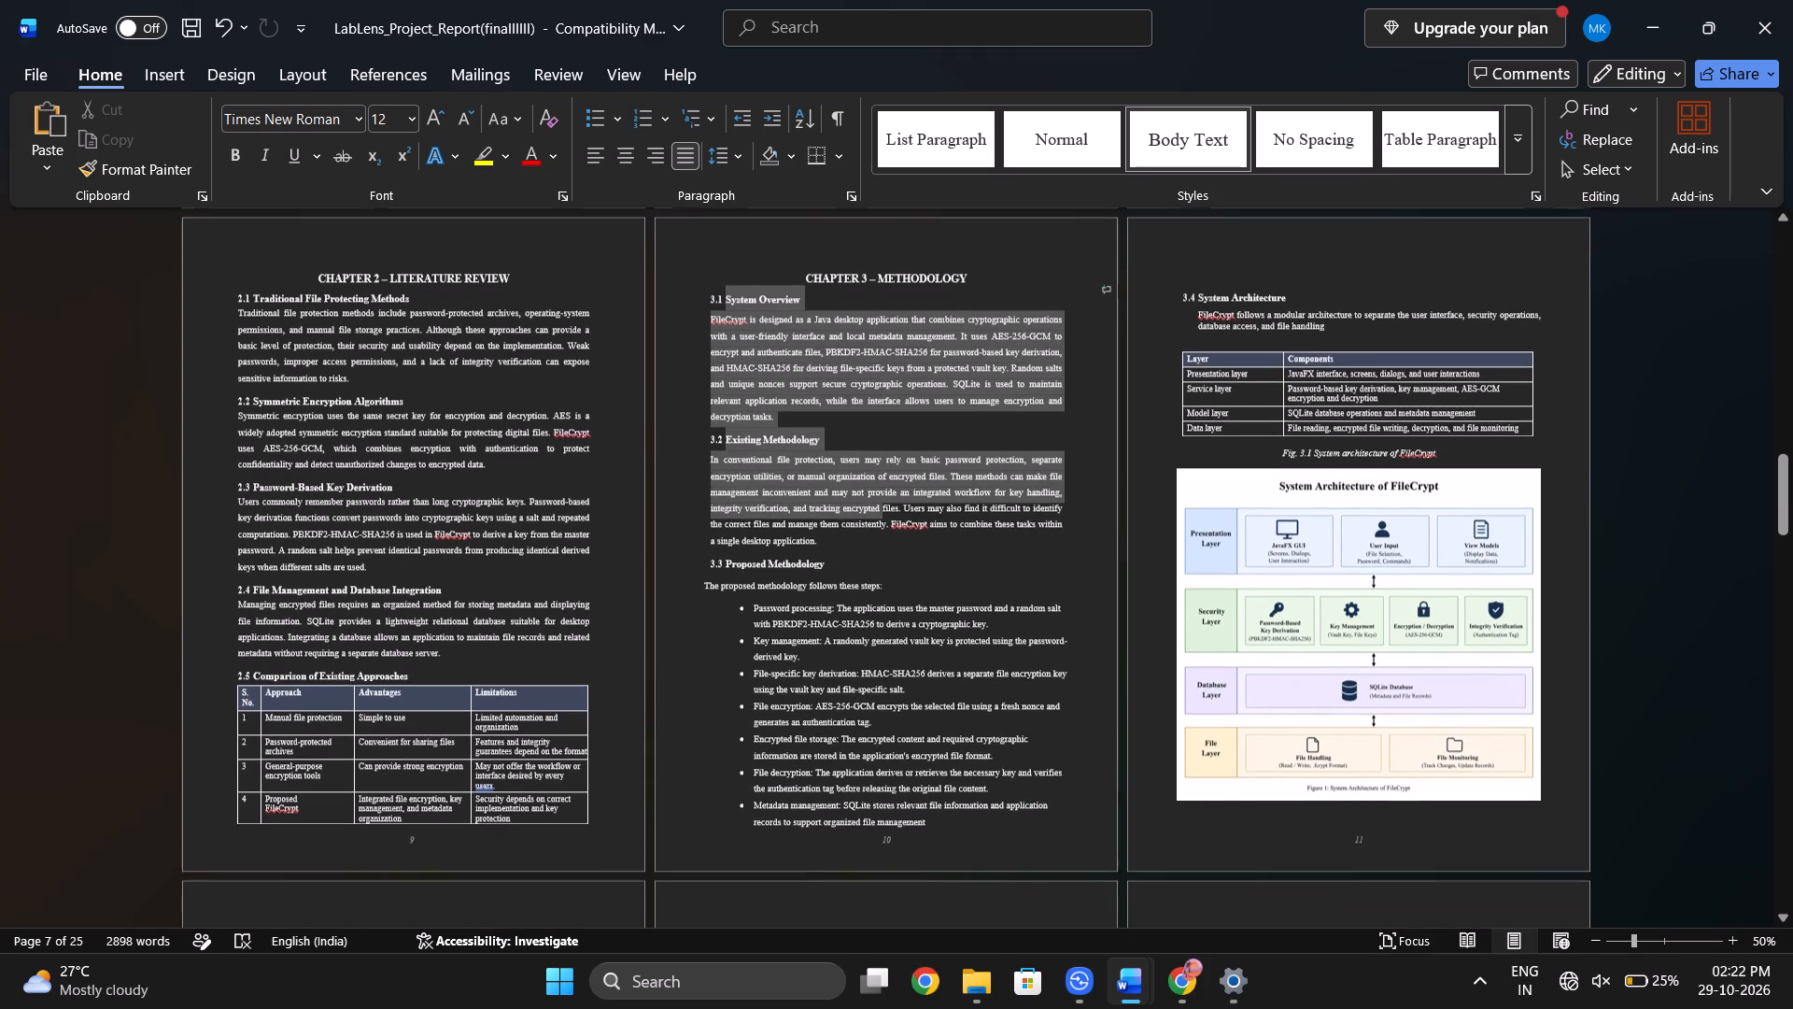
pyautogui.moveTo(872, 541); pyautogui.dragTo(1526, 411)
pyautogui.scroll(-1, 1150, 683)
pyautogui.scroll(-2, 1395, 736)
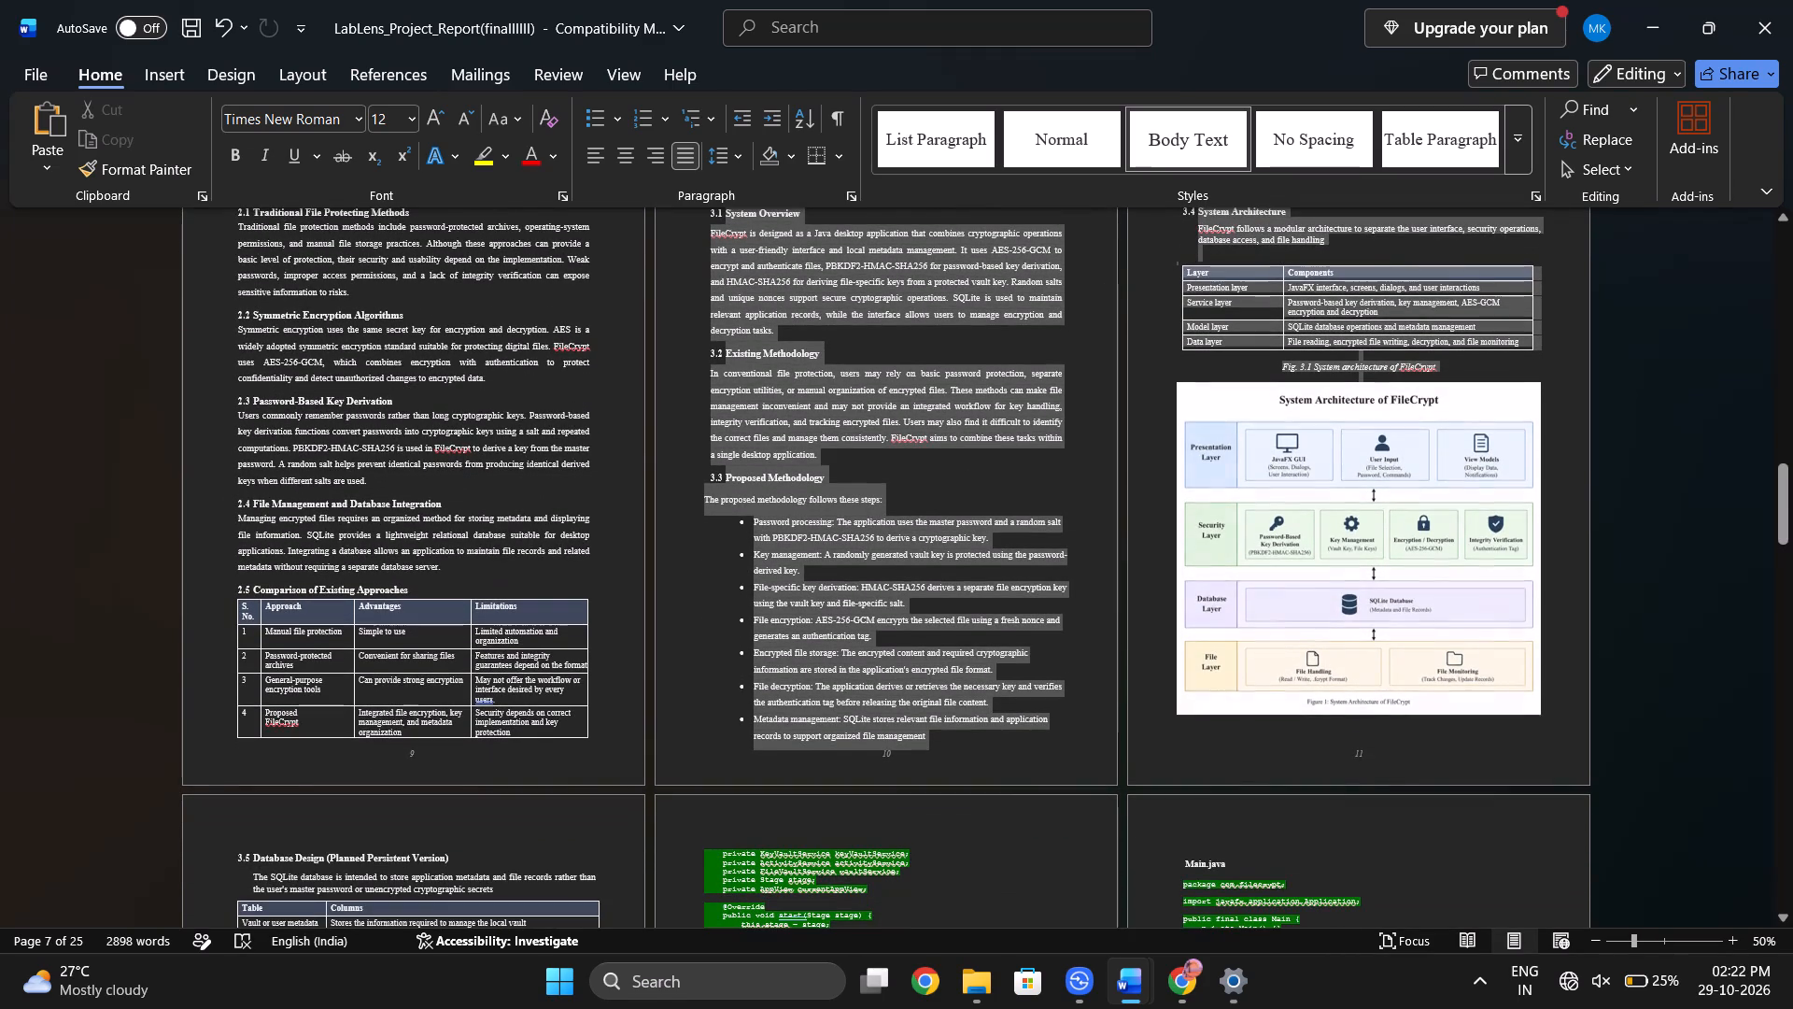
pyautogui.moveTo(1526, 411); pyautogui.dragTo(497, 764)
pyautogui.scroll(-1, 1505, 701)
pyautogui.scroll(-2, 307, 716)
pyautogui.scroll(-2, 493, 760)
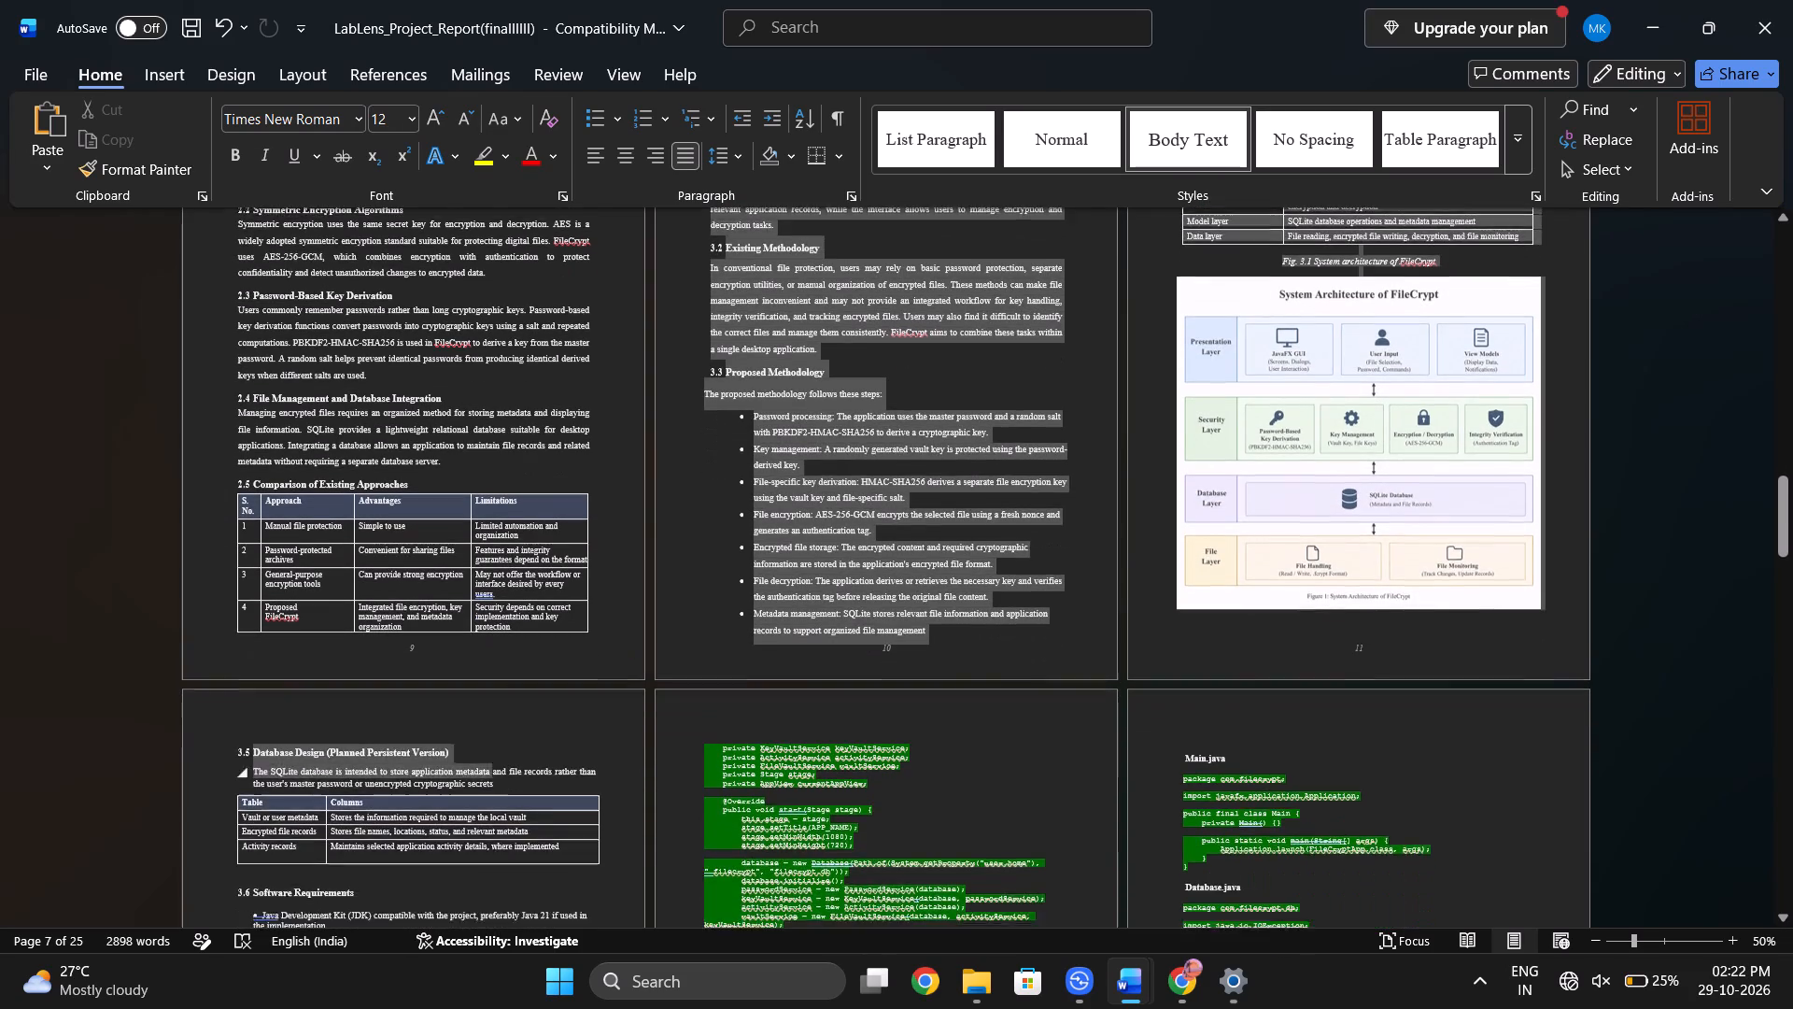
pyautogui.moveTo(497, 764); pyautogui.dragTo(583, 751)
pyautogui.scroll(-2, 515, 791)
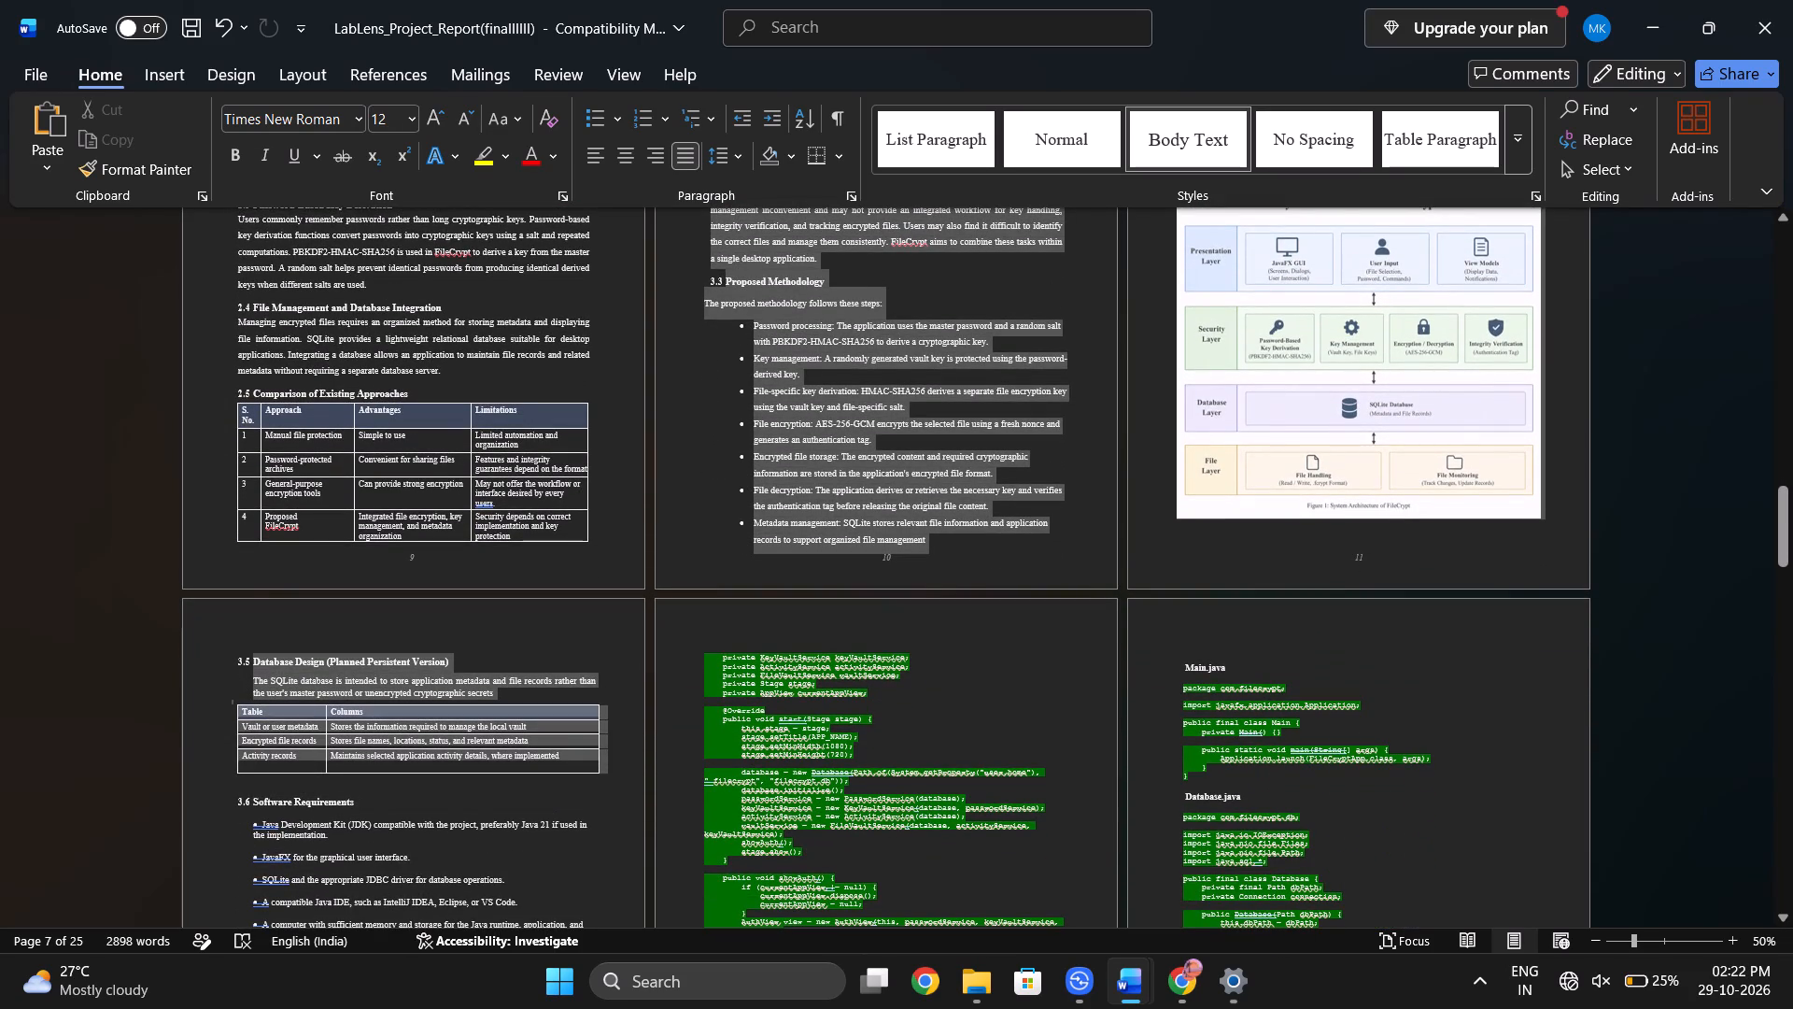
pyautogui.moveTo(583, 751); pyautogui.dragTo(644, 766)
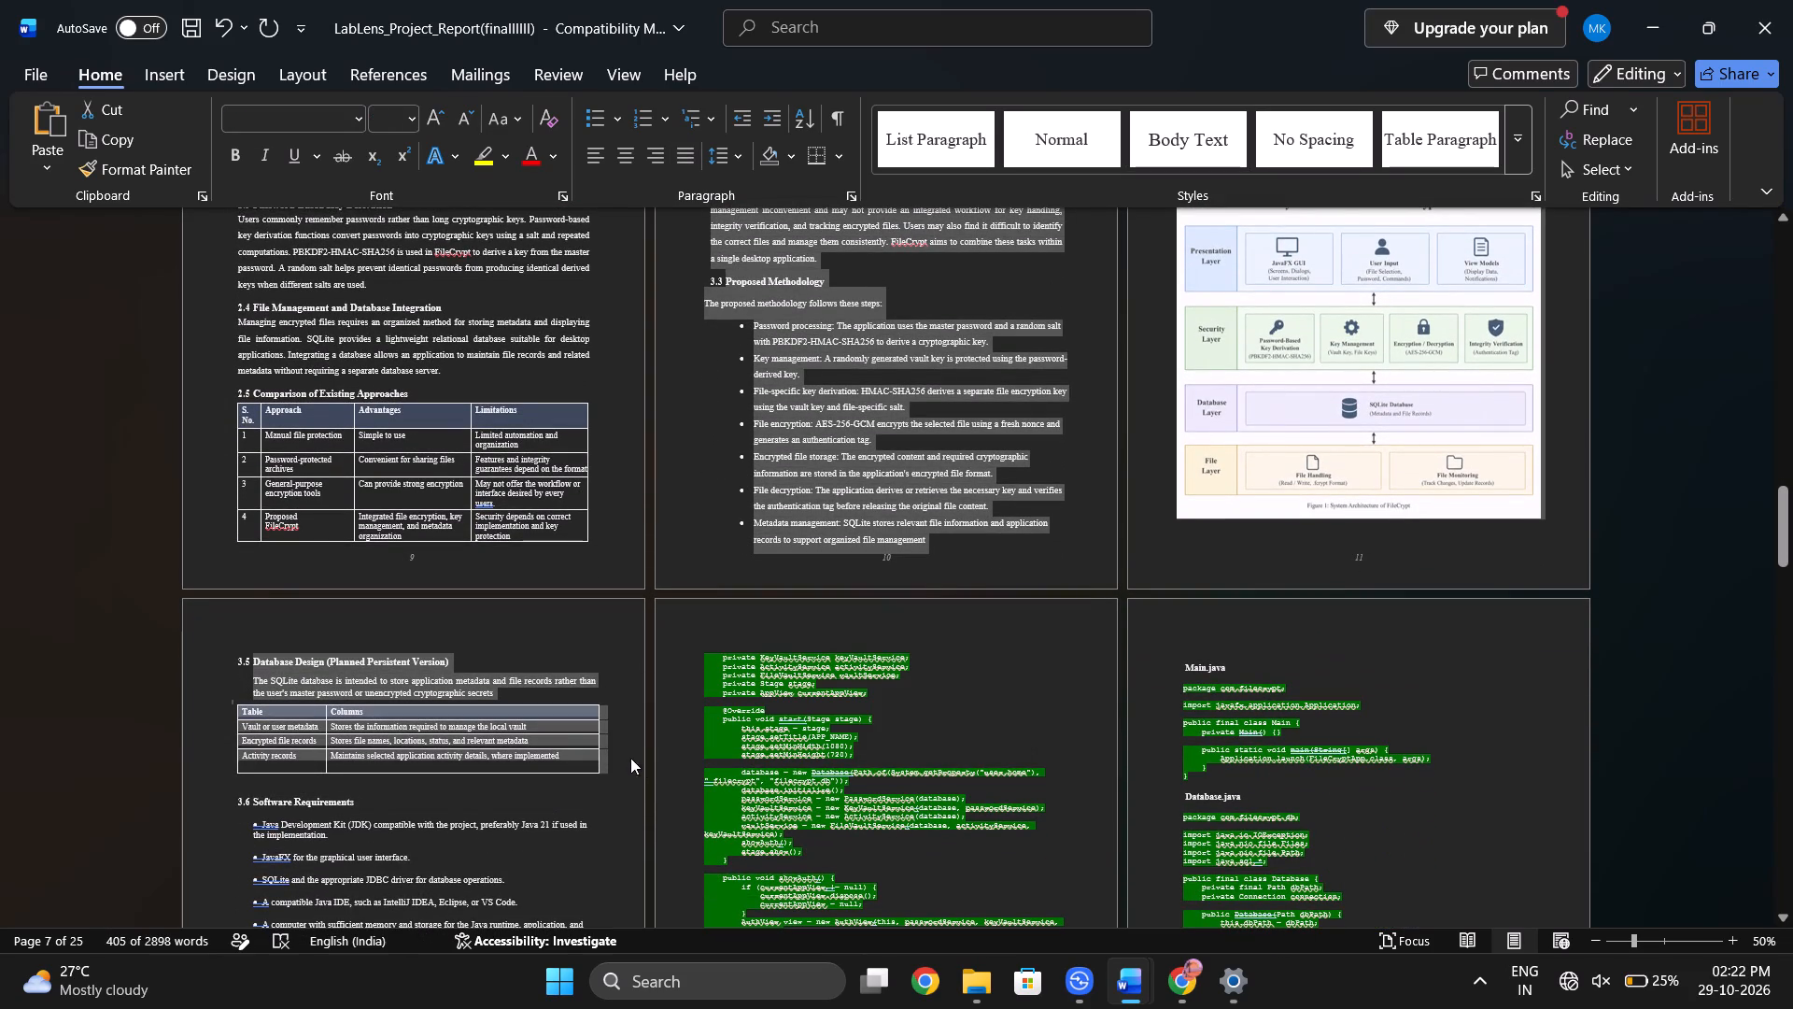
pyautogui.hotkey('ctrl', 'v')
# Review the pasted Chapter 3 sections in LabLens_Project_Report, through Software Requirements and the Implementation (Java Code) pages.
pyautogui.scroll(4, 1045, 763)
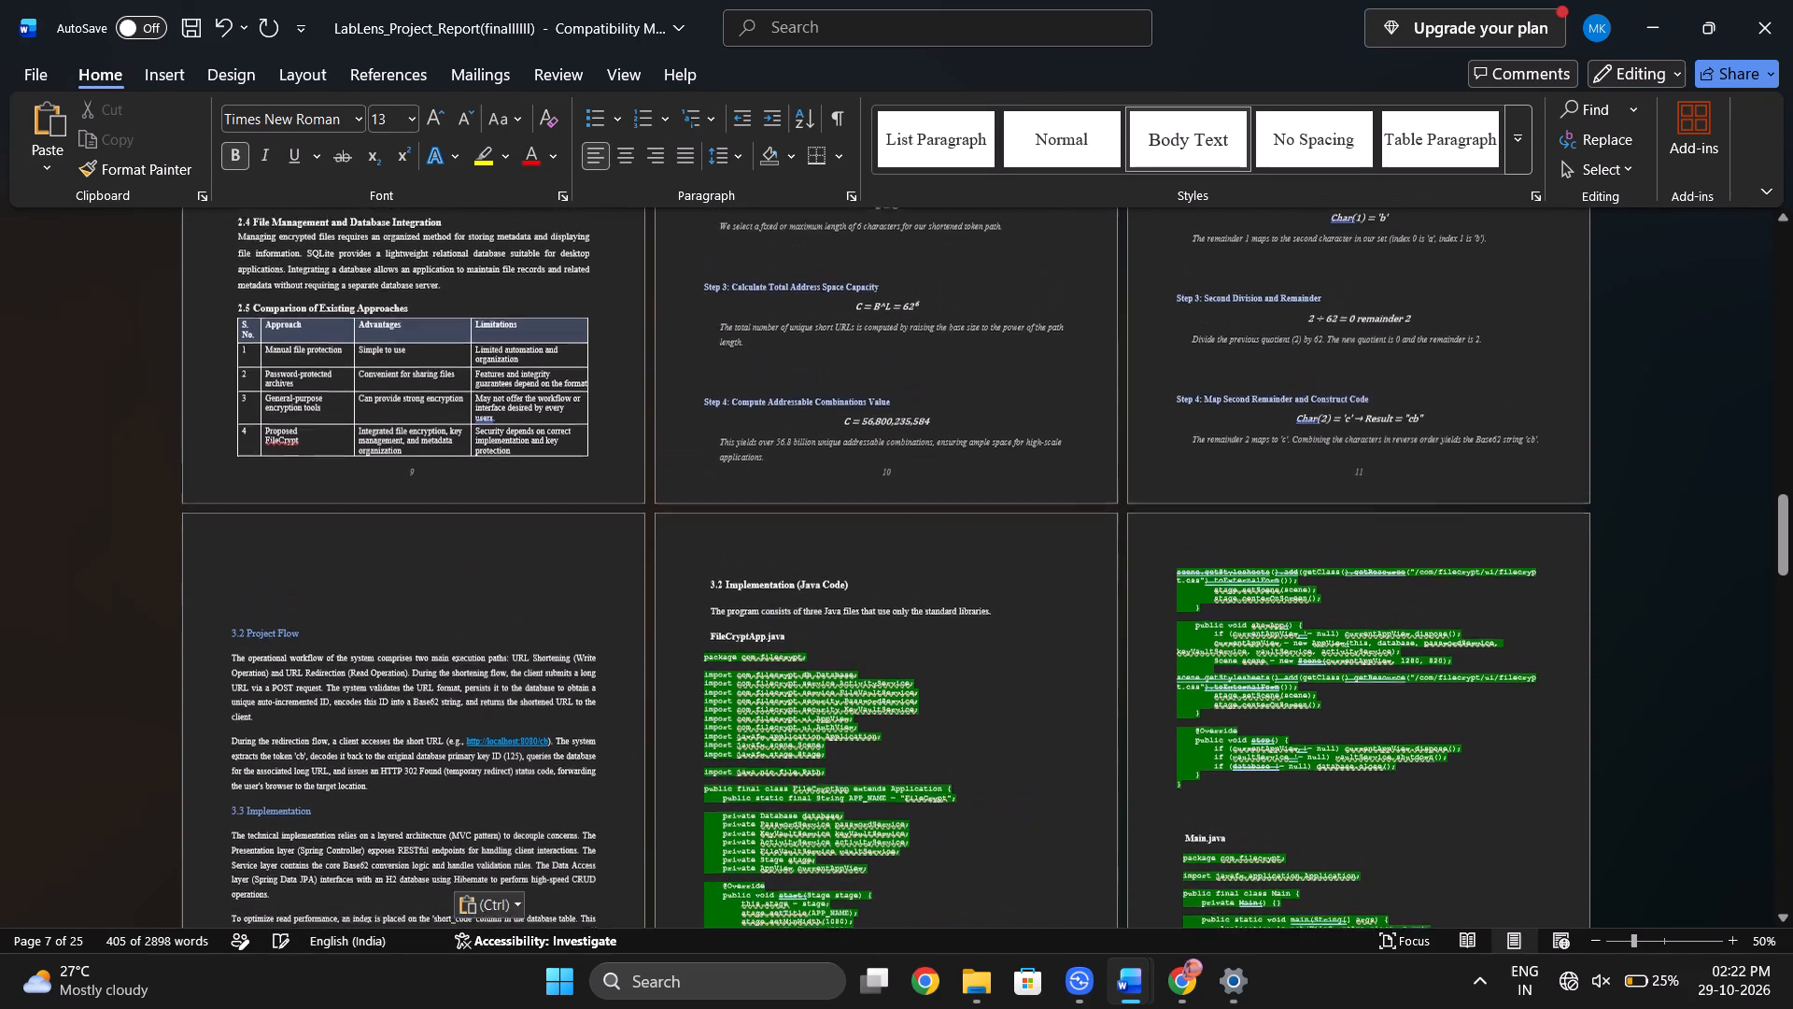
pyautogui.scroll(3, 1045, 763)
pyautogui.scroll(10, 958, 691)
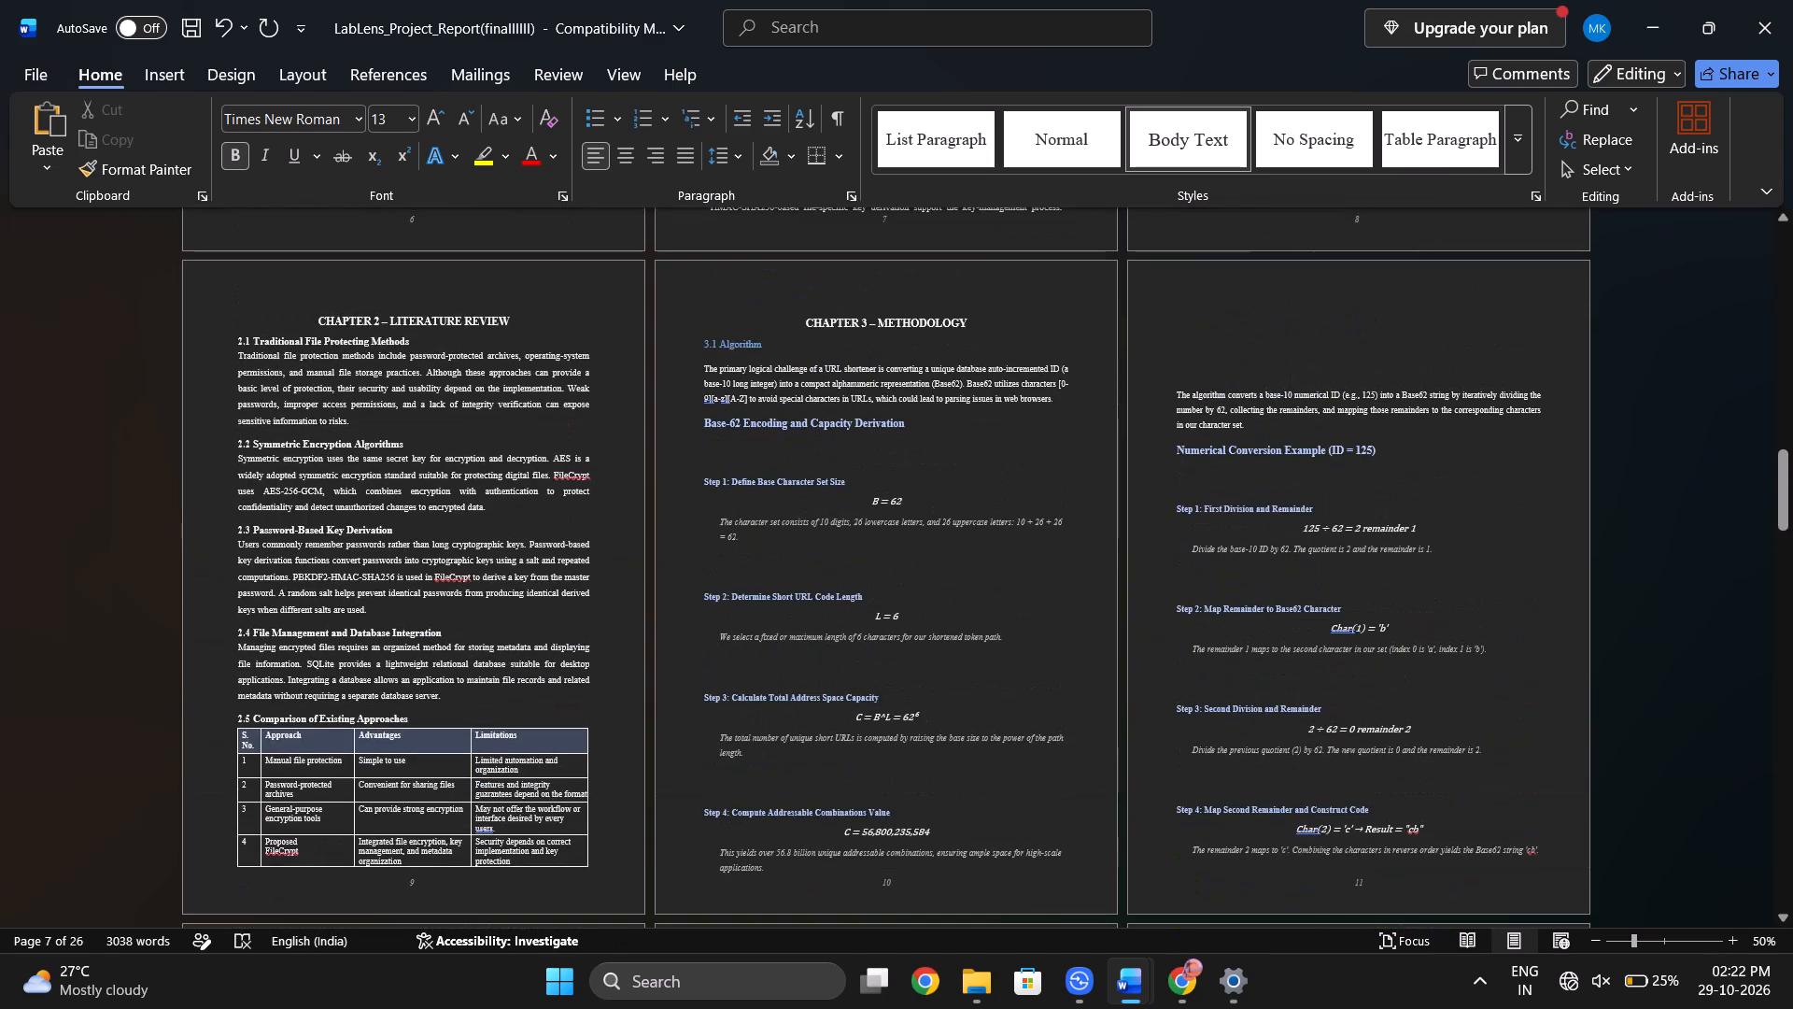
pyautogui.scroll(-12, 958, 691)
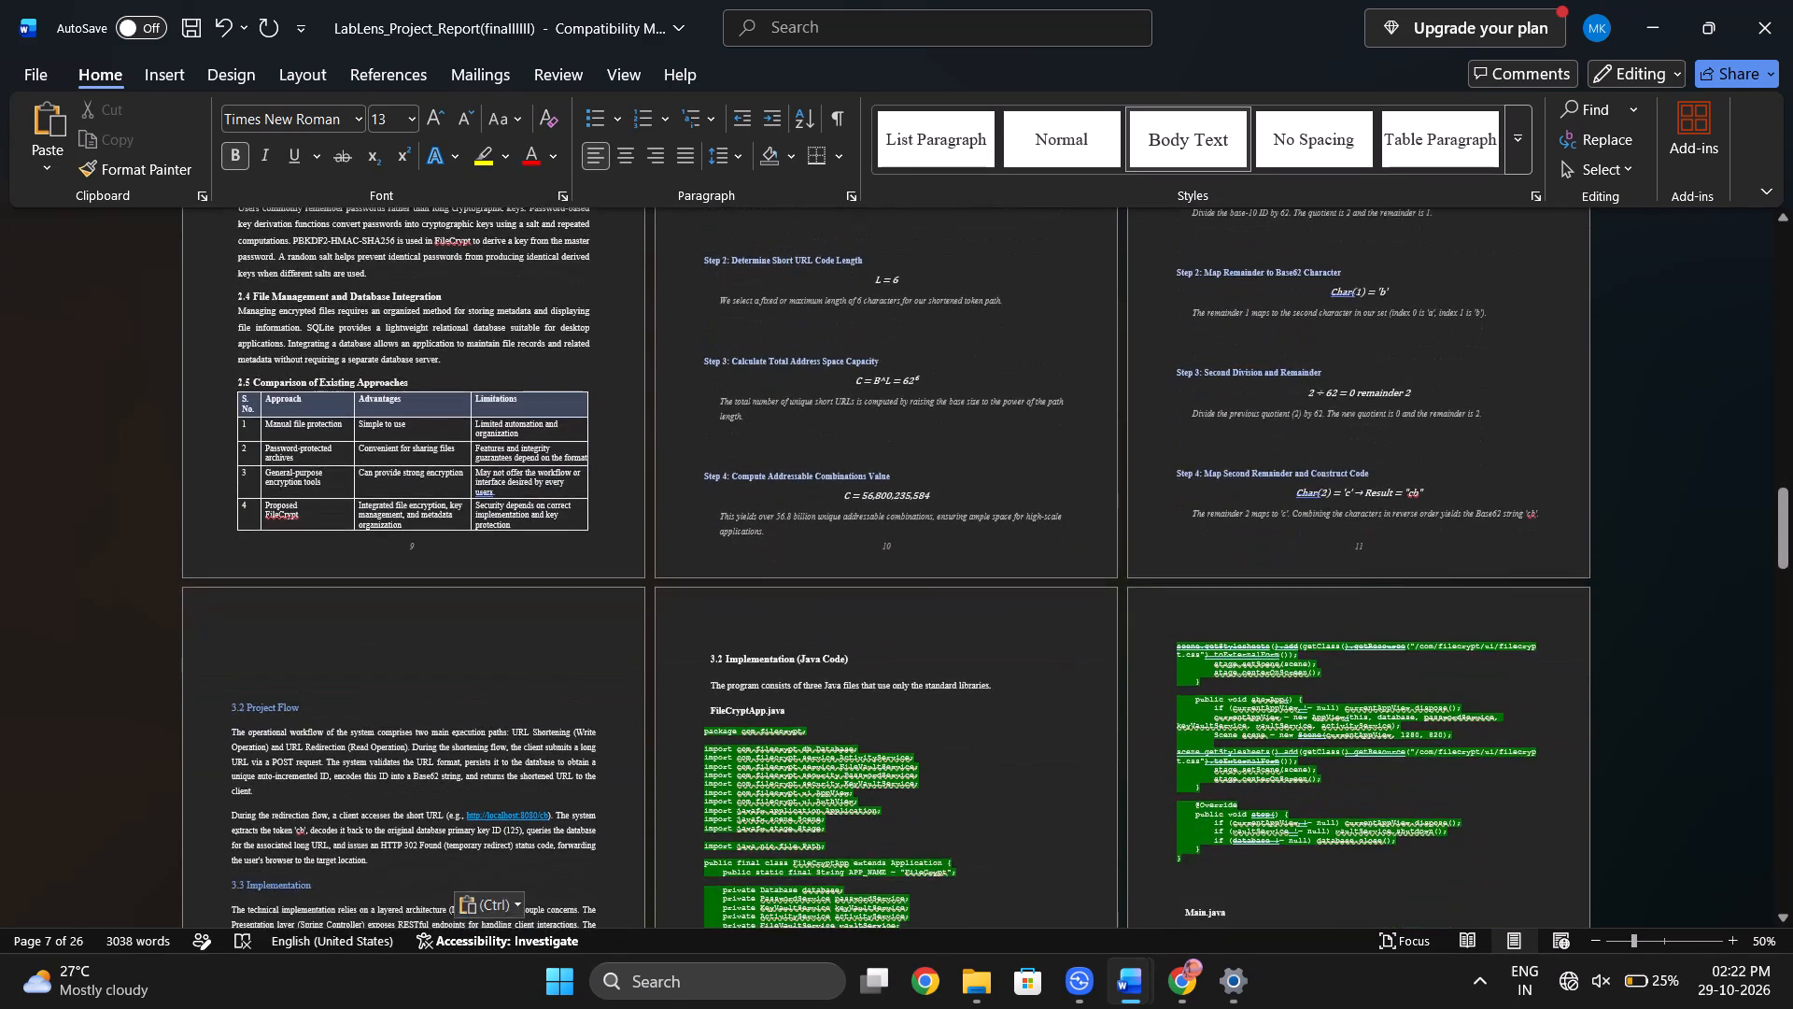
pyautogui.scroll(-11, 958, 691)
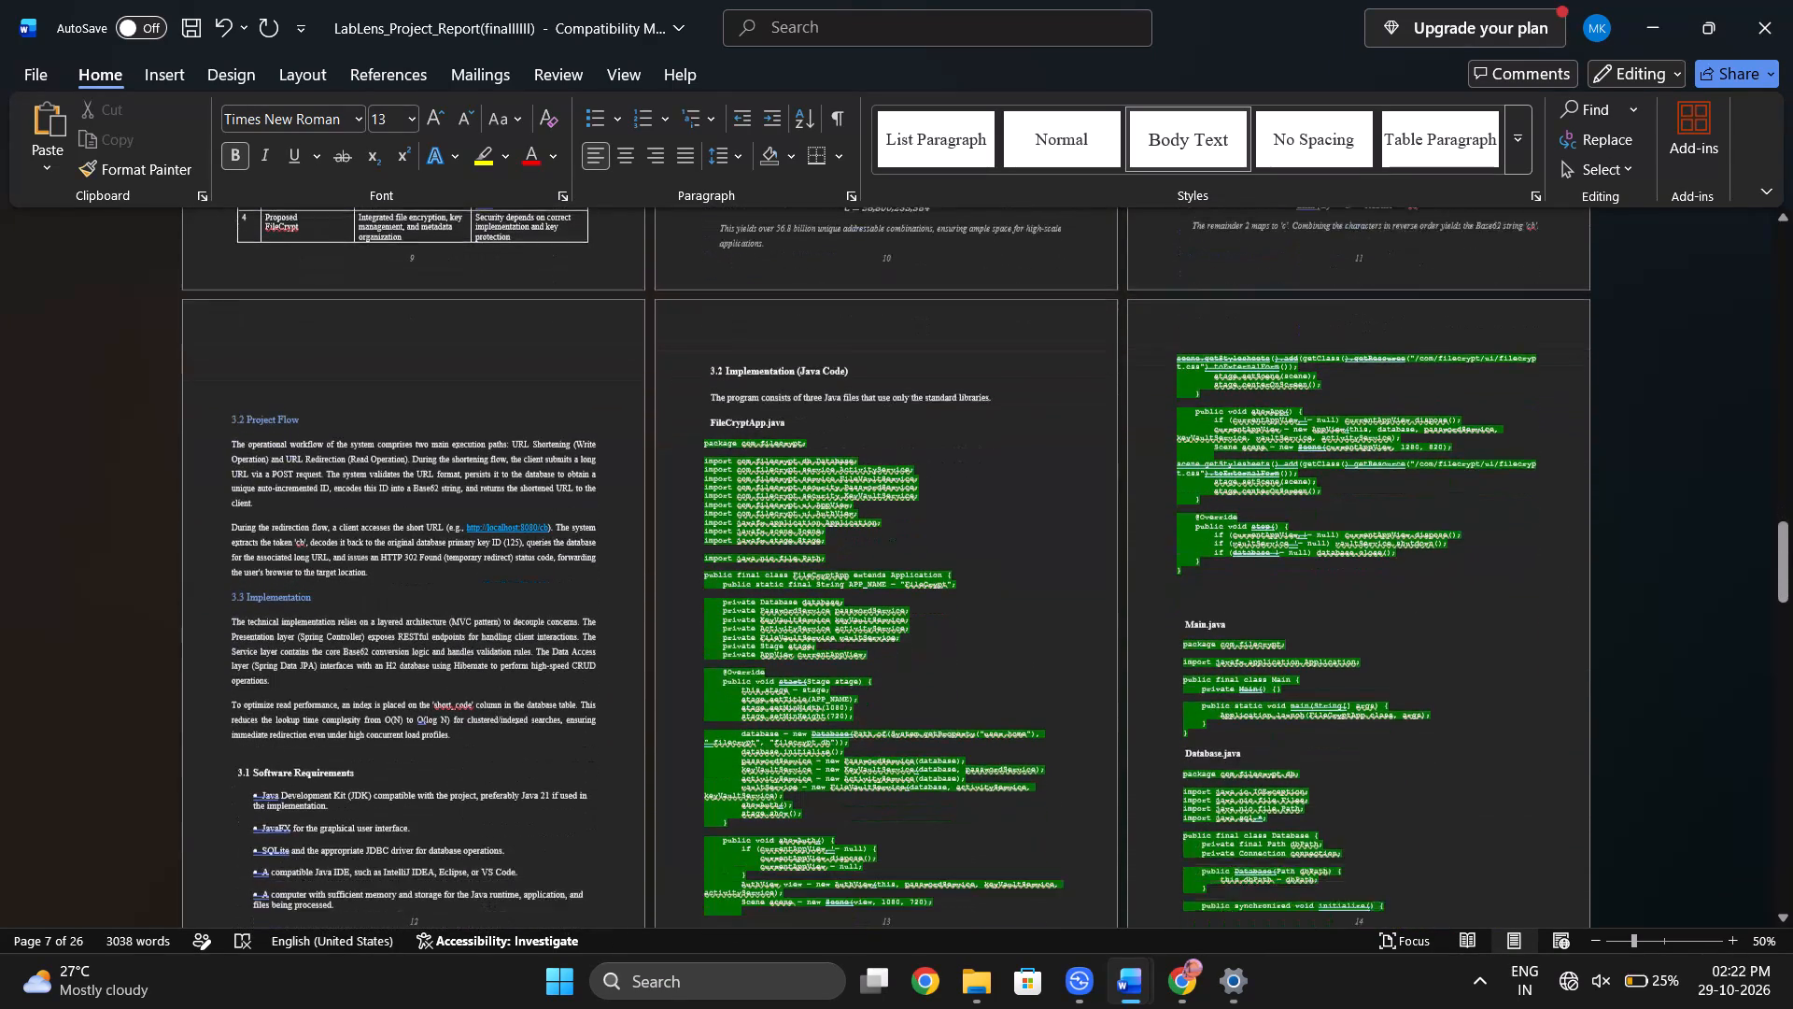
pyautogui.scroll(-5, 957, 689)
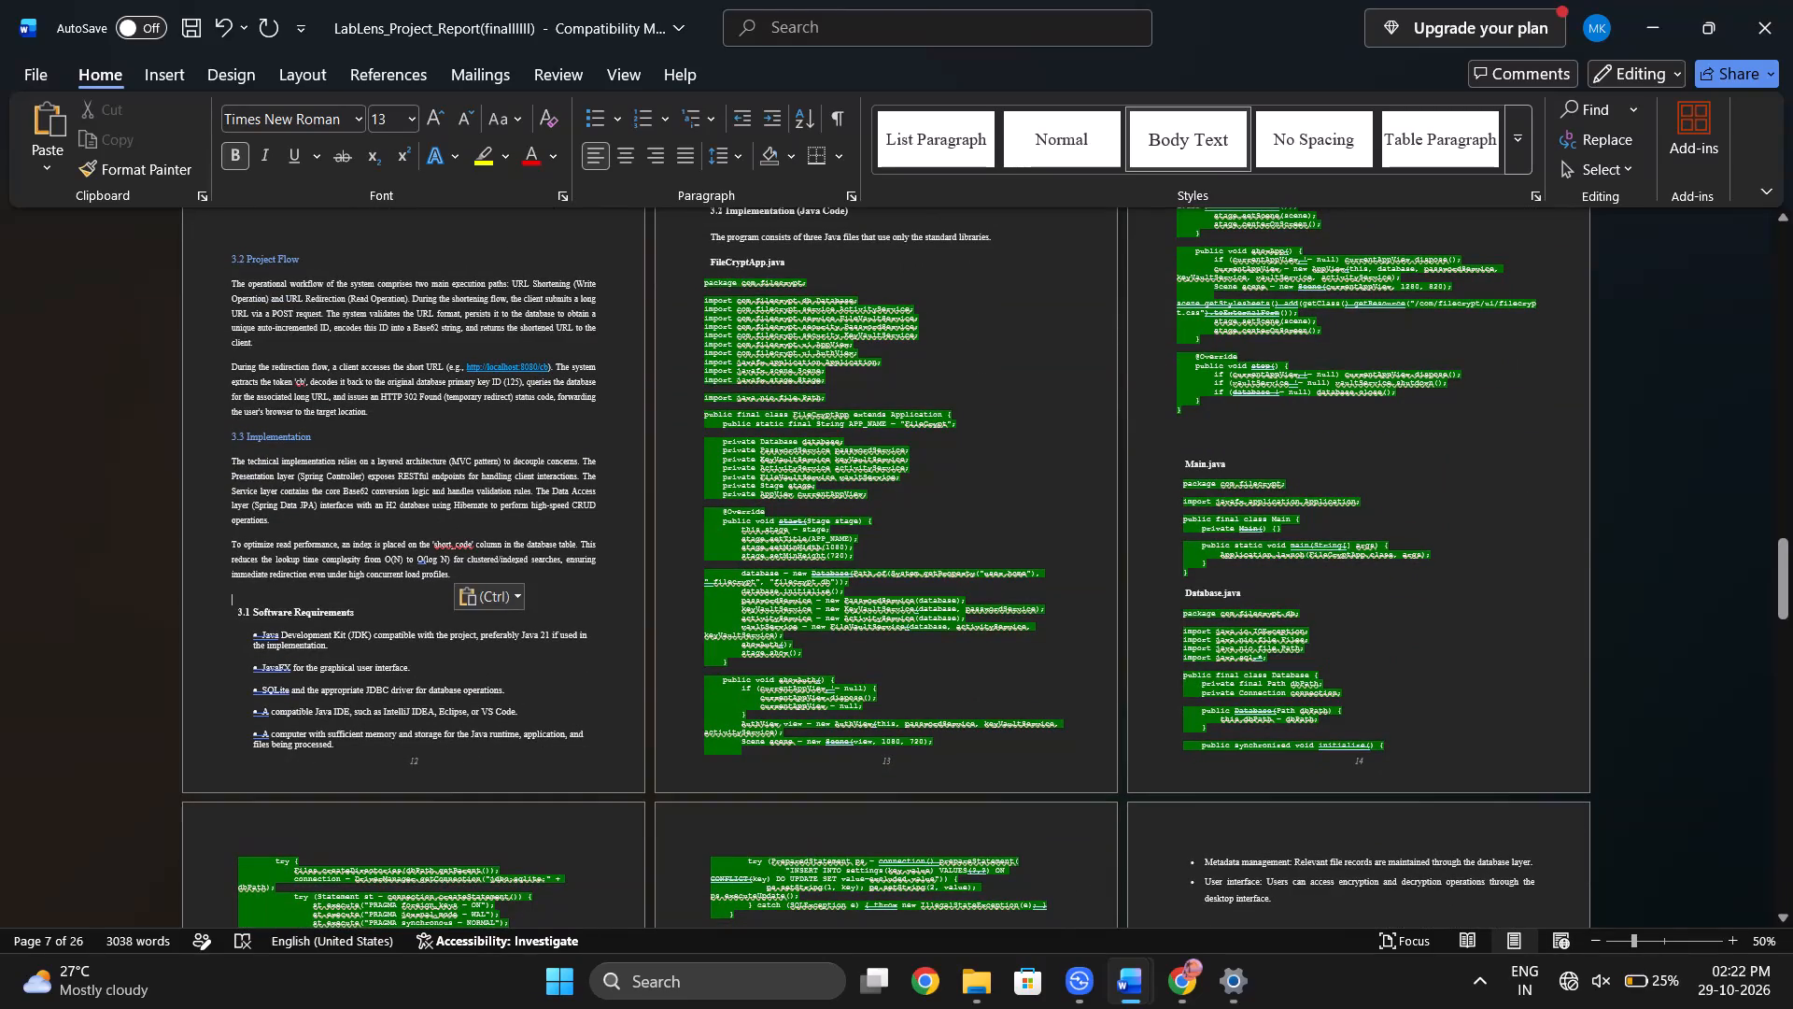
pyautogui.click(475, 759)
pyautogui.scroll(3, 609, 743)
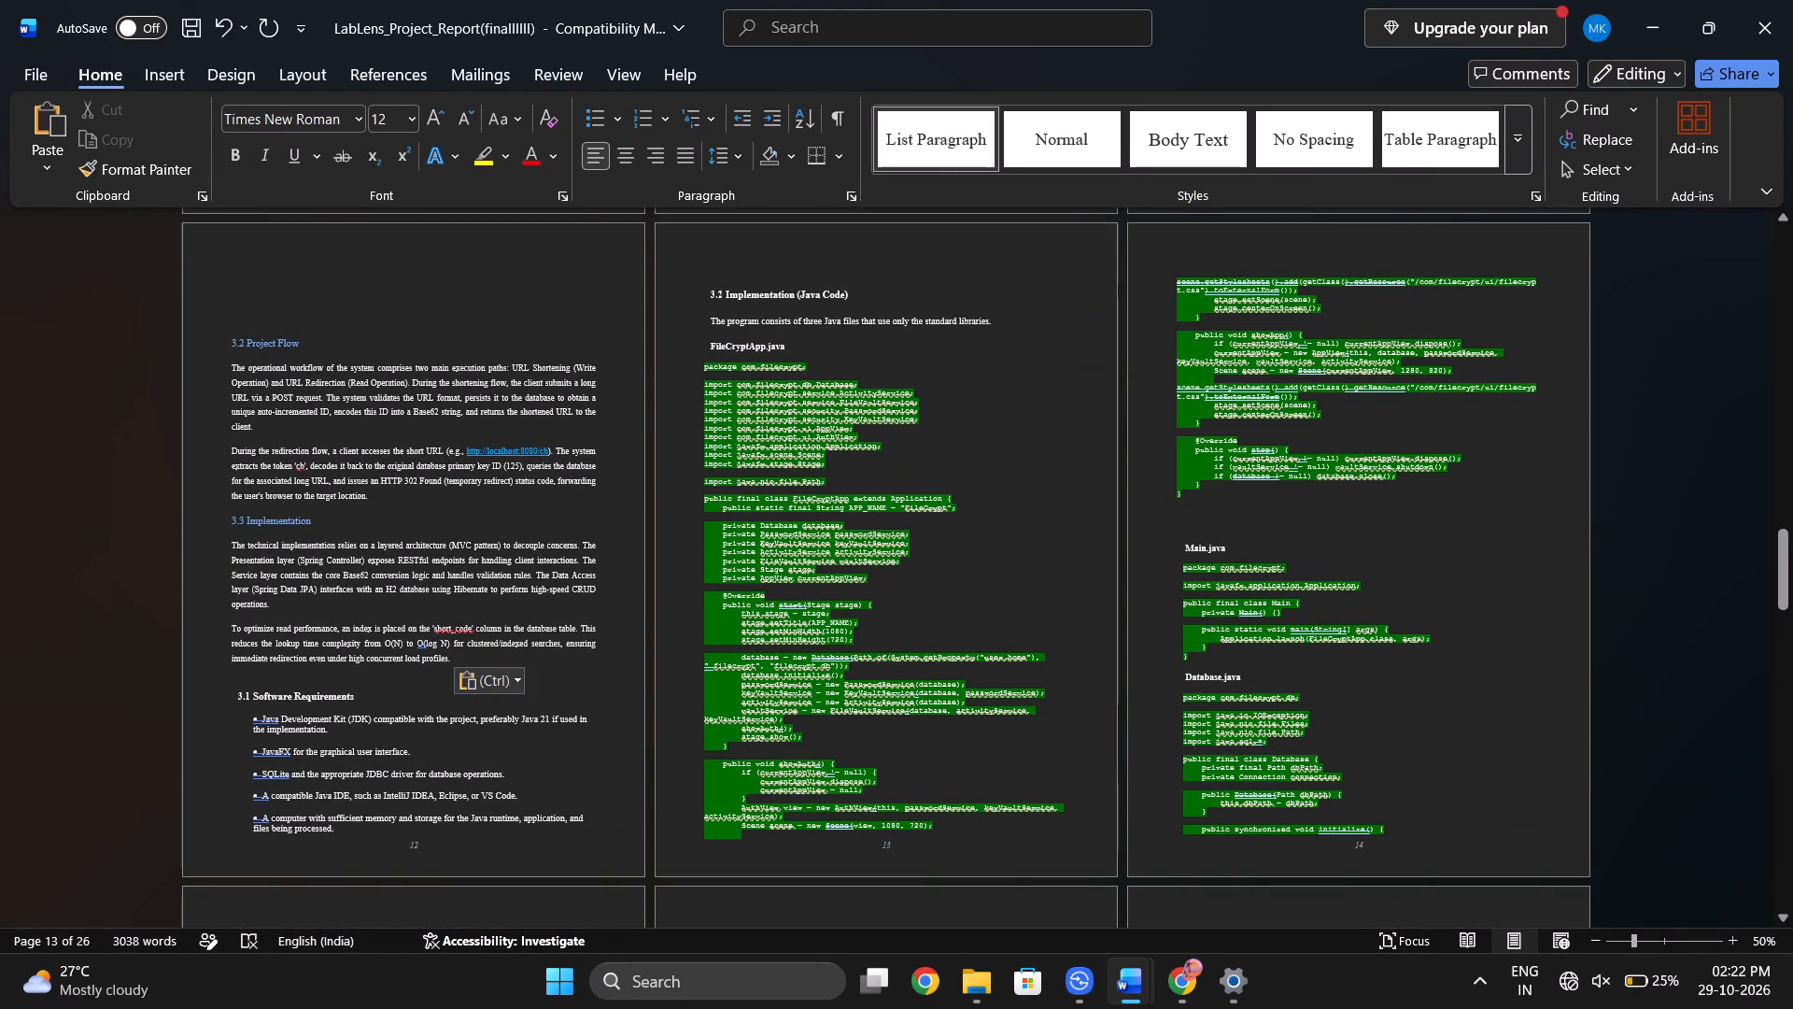
# In URL_shortner_Report, copy the full Java code under 3.4 Code Implementation, from the first import line to the closing brace before 3.5.
pyautogui.hotkey('alt', 'Tab')
pyautogui.click(993, 565)
pyautogui.scroll(-3, 862, 571)
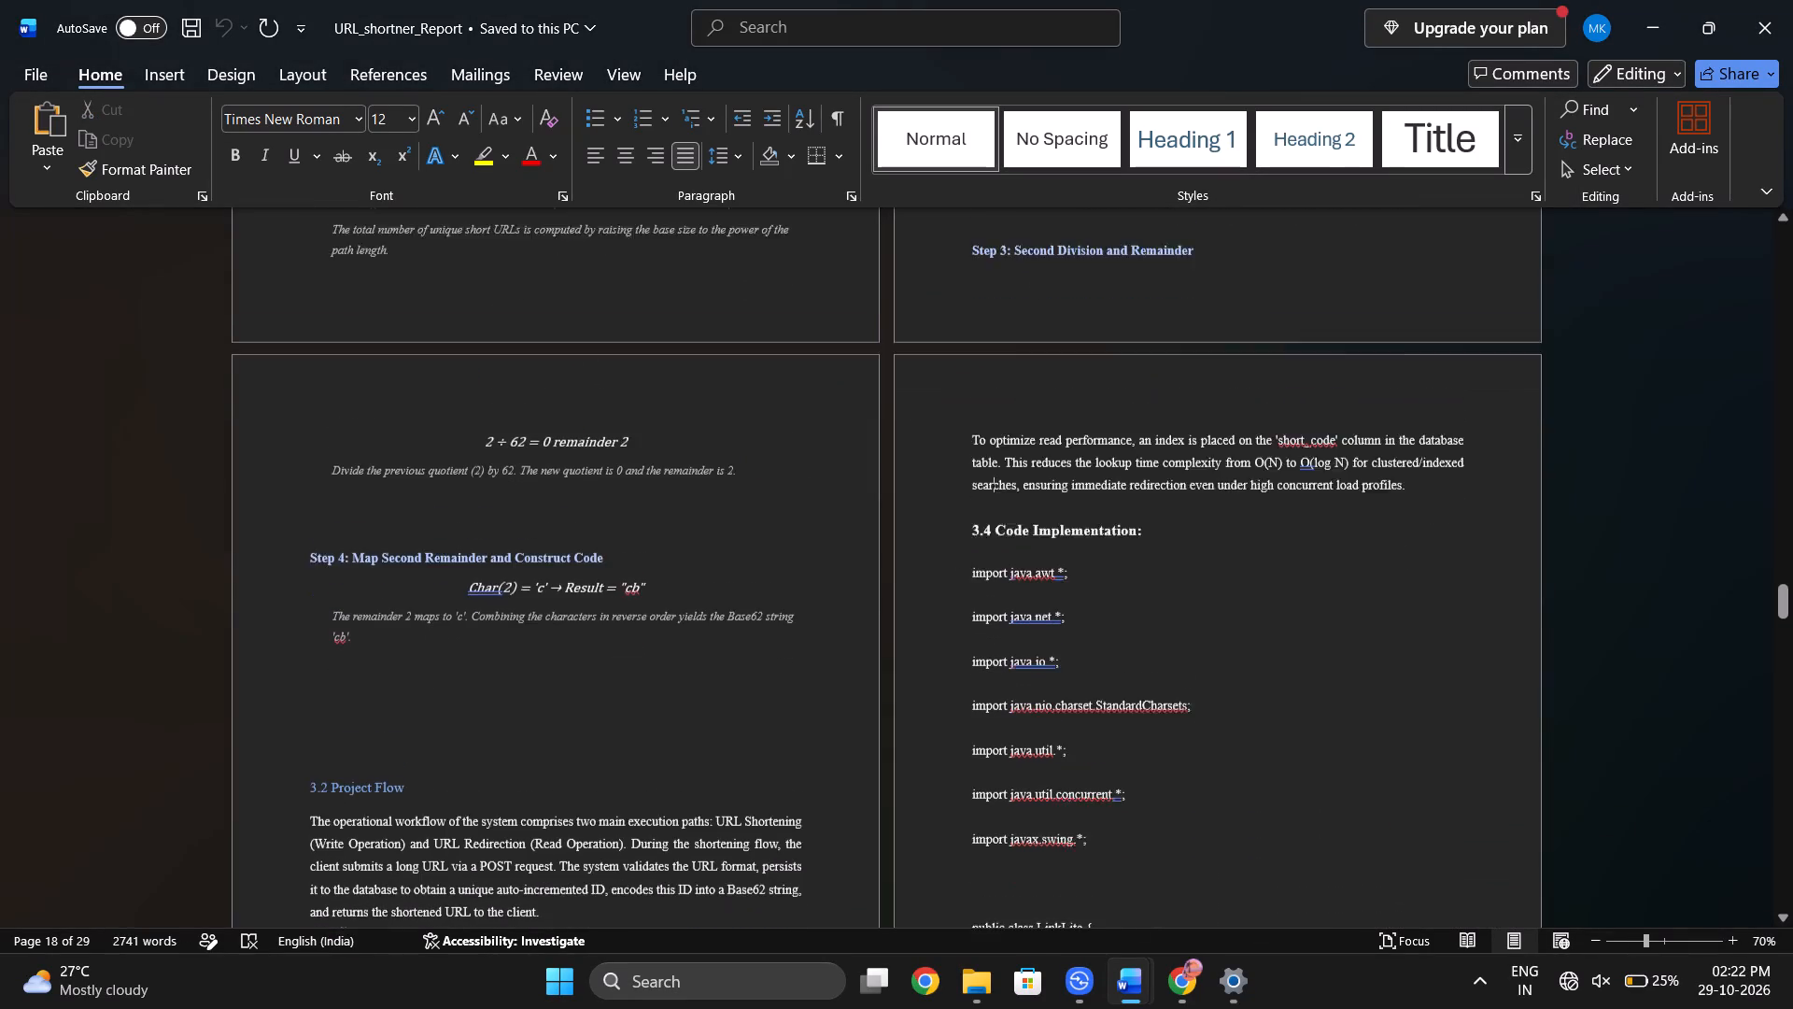
pyautogui.scroll(-2, 862, 571)
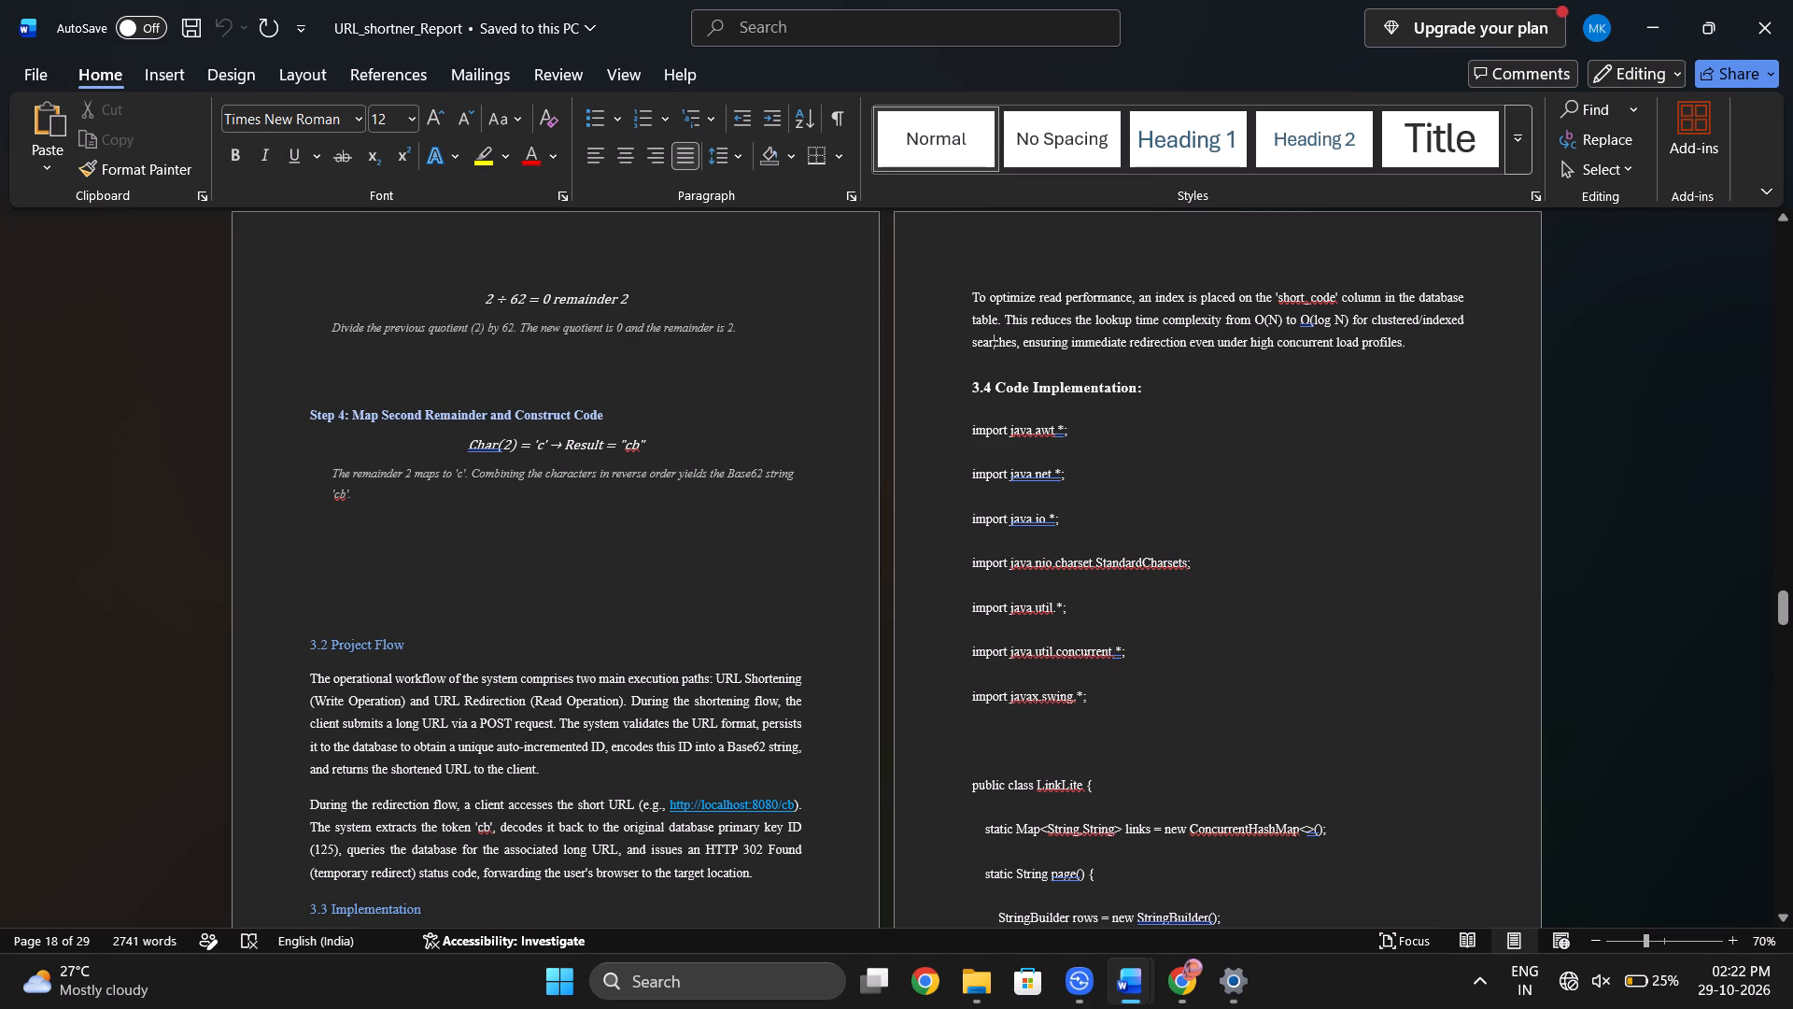
pyautogui.moveTo(970, 432); pyautogui.dragTo(1066, 530)
pyautogui.scroll(-9, 1047, 522)
pyautogui.moveTo(1066, 530); pyautogui.dragTo(1089, 519)
pyautogui.scroll(-14, 1066, 524)
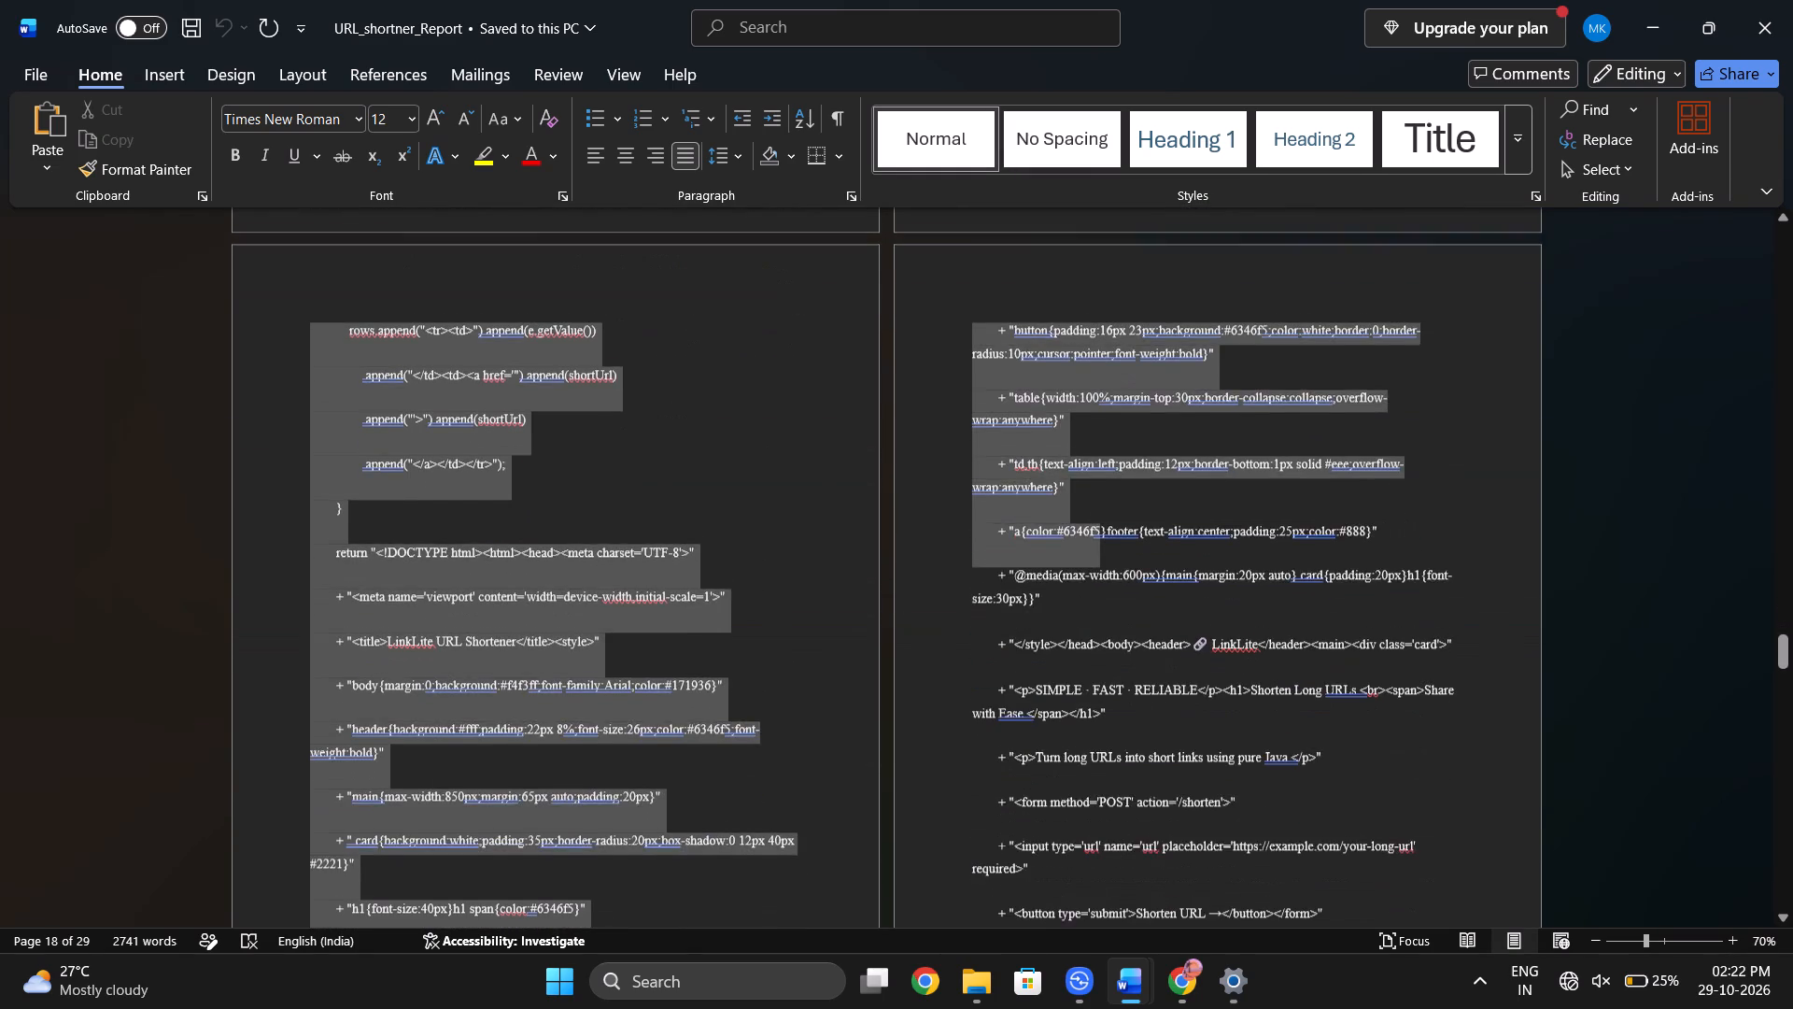
pyautogui.moveTo(1089, 519); pyautogui.dragTo(1105, 518)
pyautogui.scroll(-17, 1094, 519)
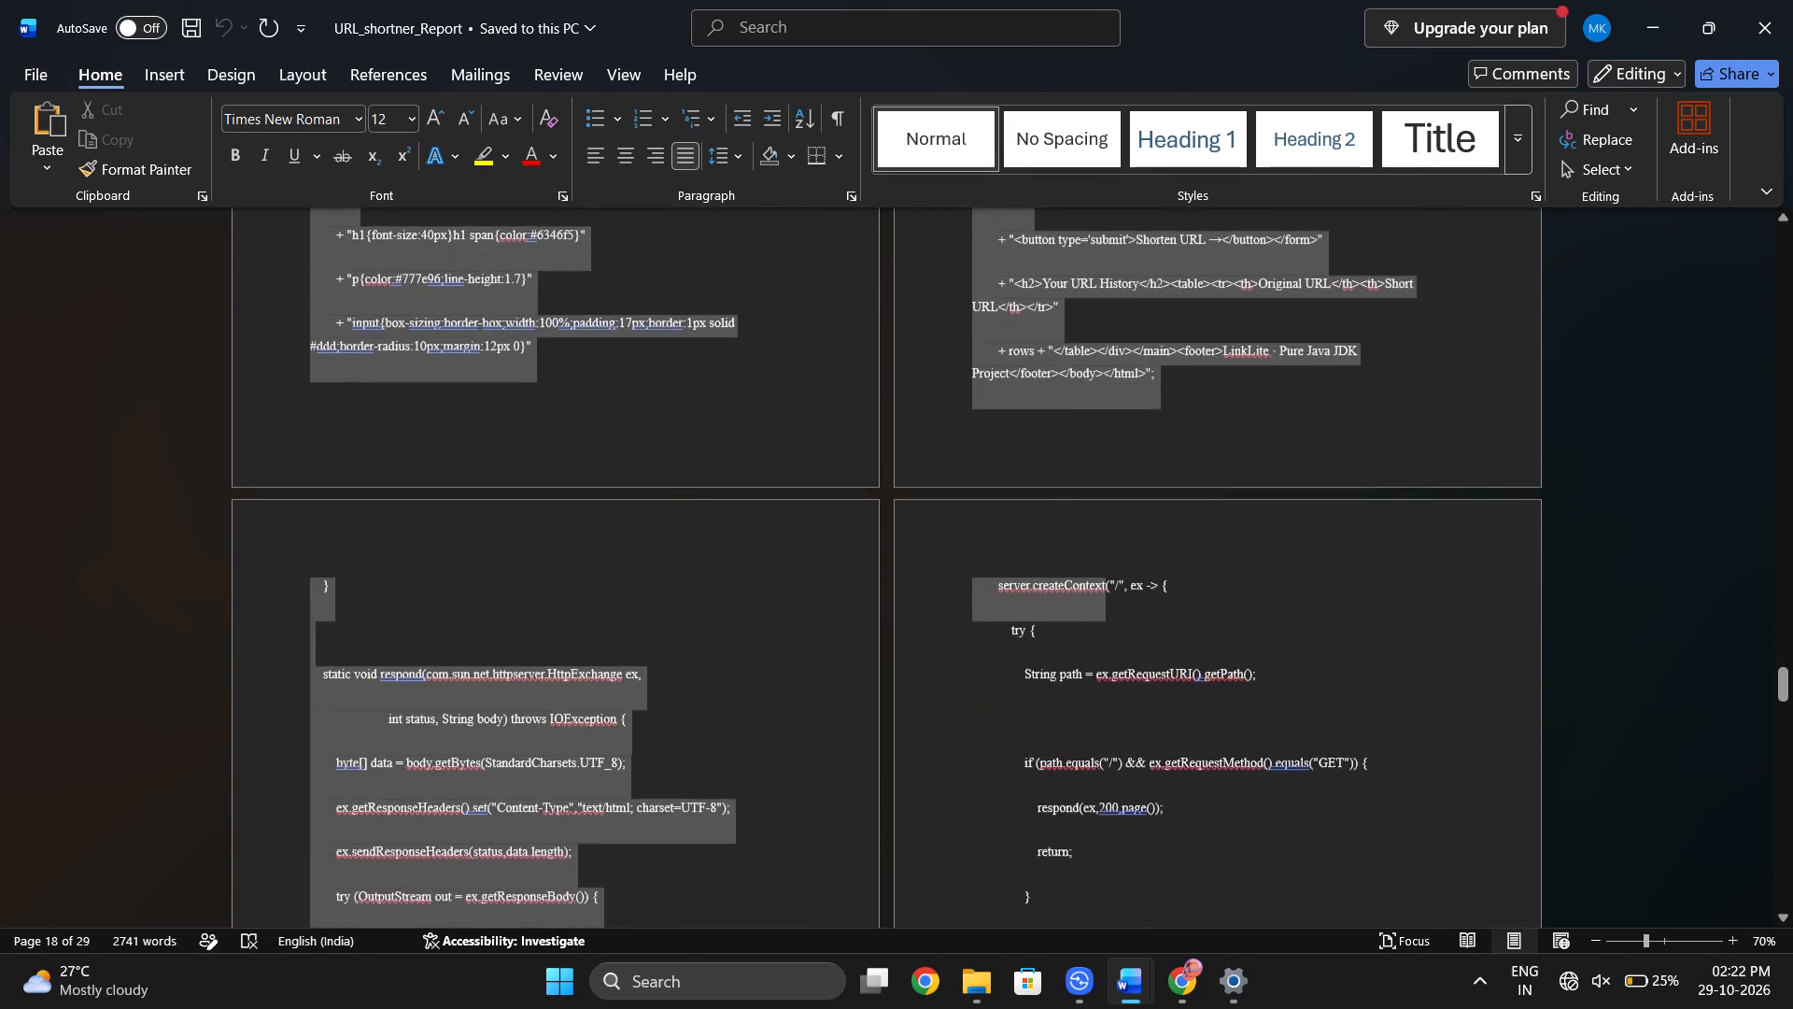
pyautogui.moveTo(1105, 518); pyautogui.dragTo(1293, 529)
pyautogui.scroll(-12, 1105, 518)
pyautogui.scroll(-9, 1106, 512)
pyautogui.scroll(-5, 1291, 531)
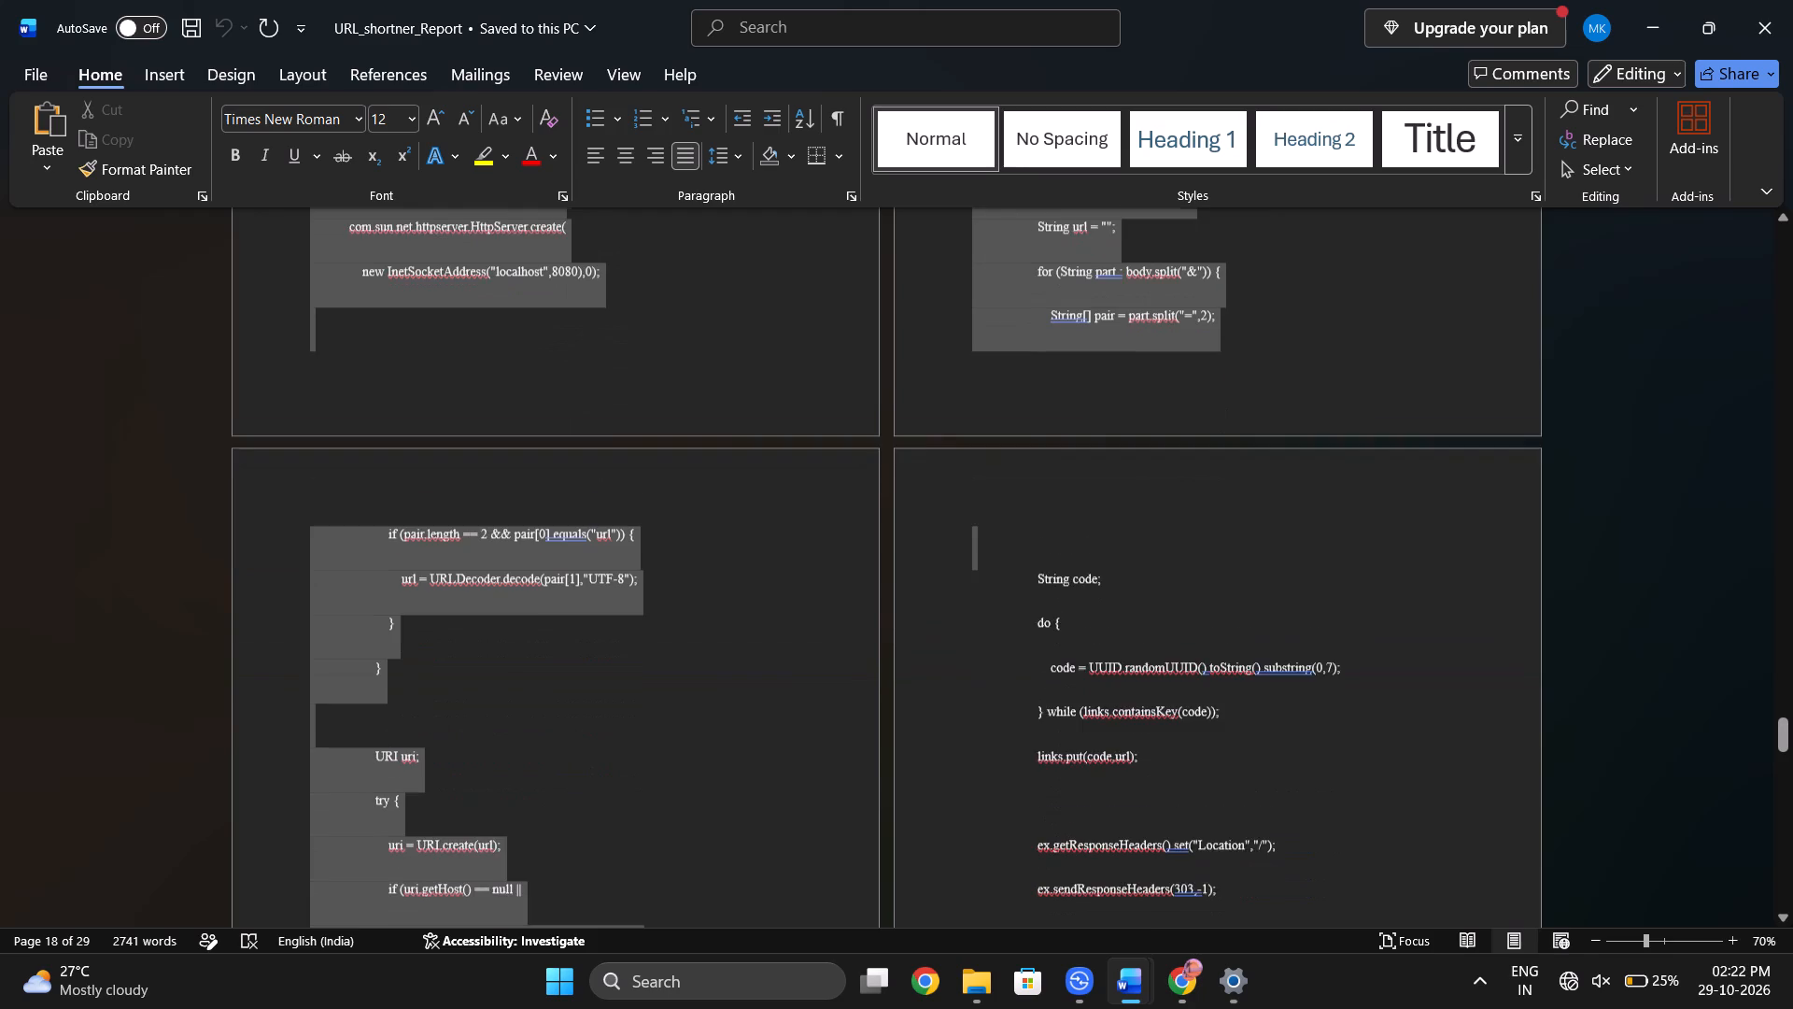
pyautogui.moveTo(1293, 529); pyautogui.dragTo(1300, 525)
pyautogui.scroll(-17, 1294, 529)
pyautogui.scroll(-12, 1295, 529)
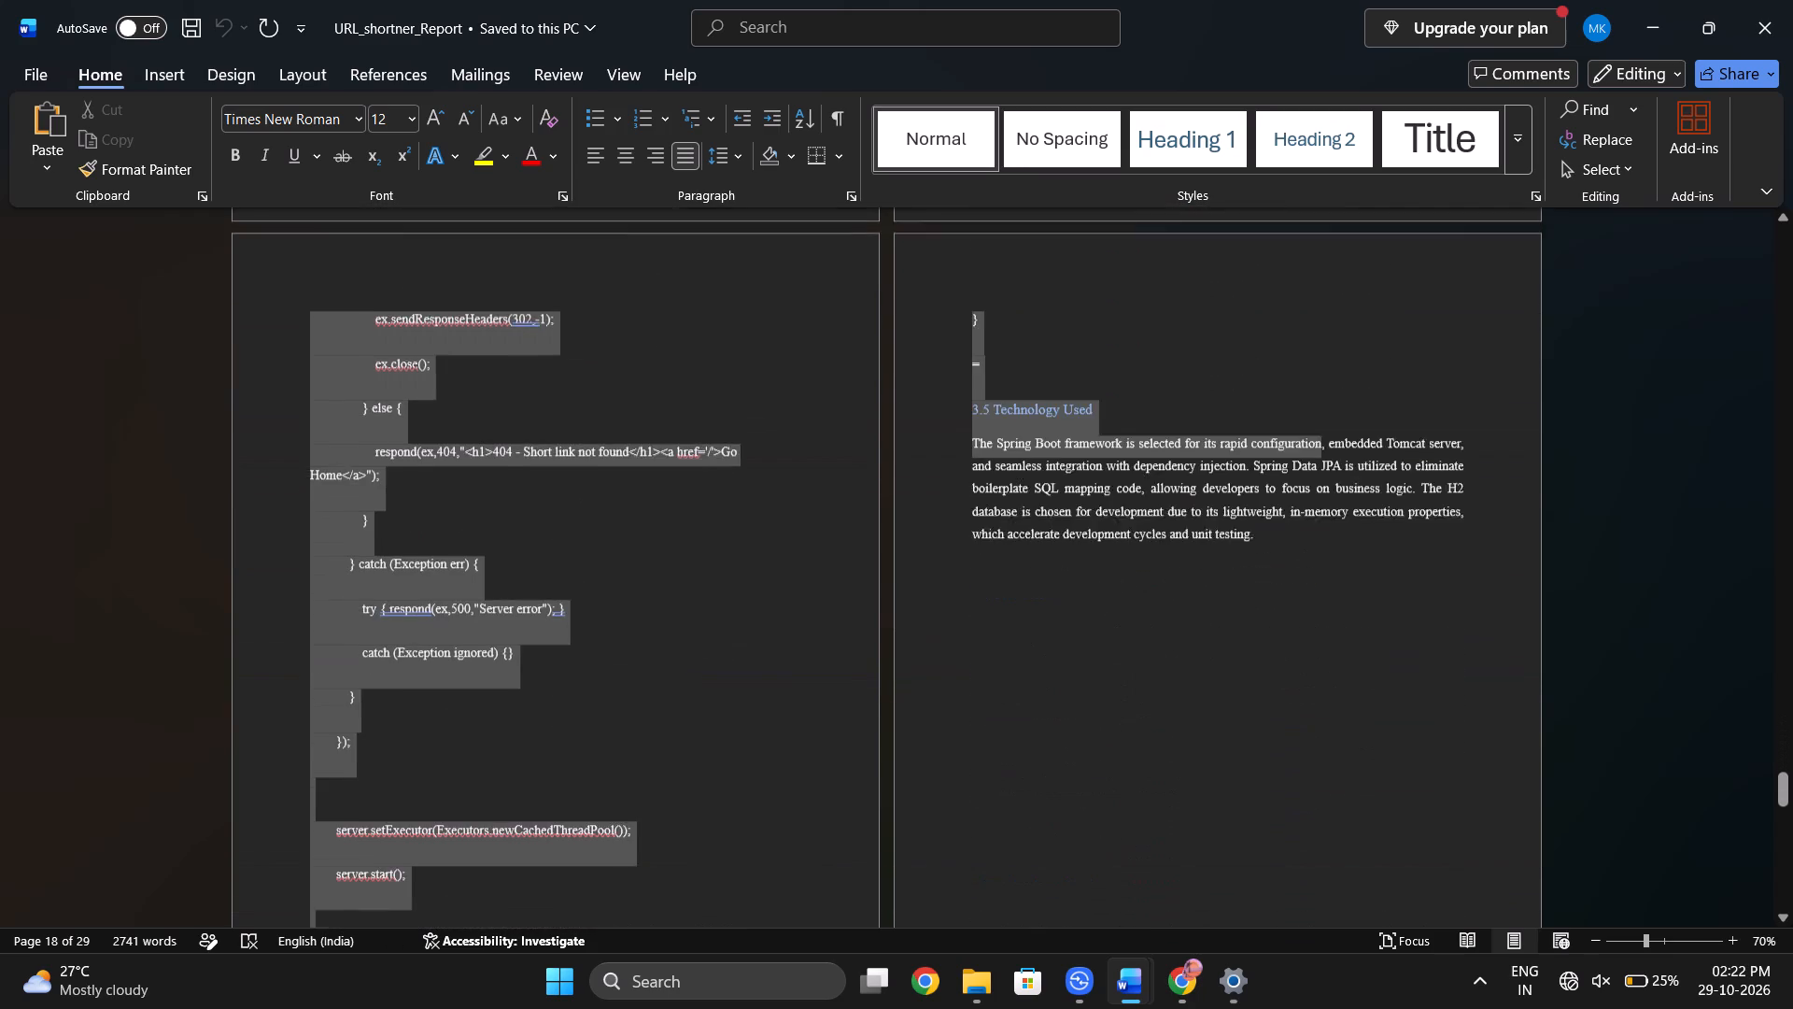
pyautogui.moveTo(1300, 525); pyautogui.dragTo(1117, 491)
pyautogui.scroll(2, 1303, 522)
pyautogui.scroll(3, 481, 434)
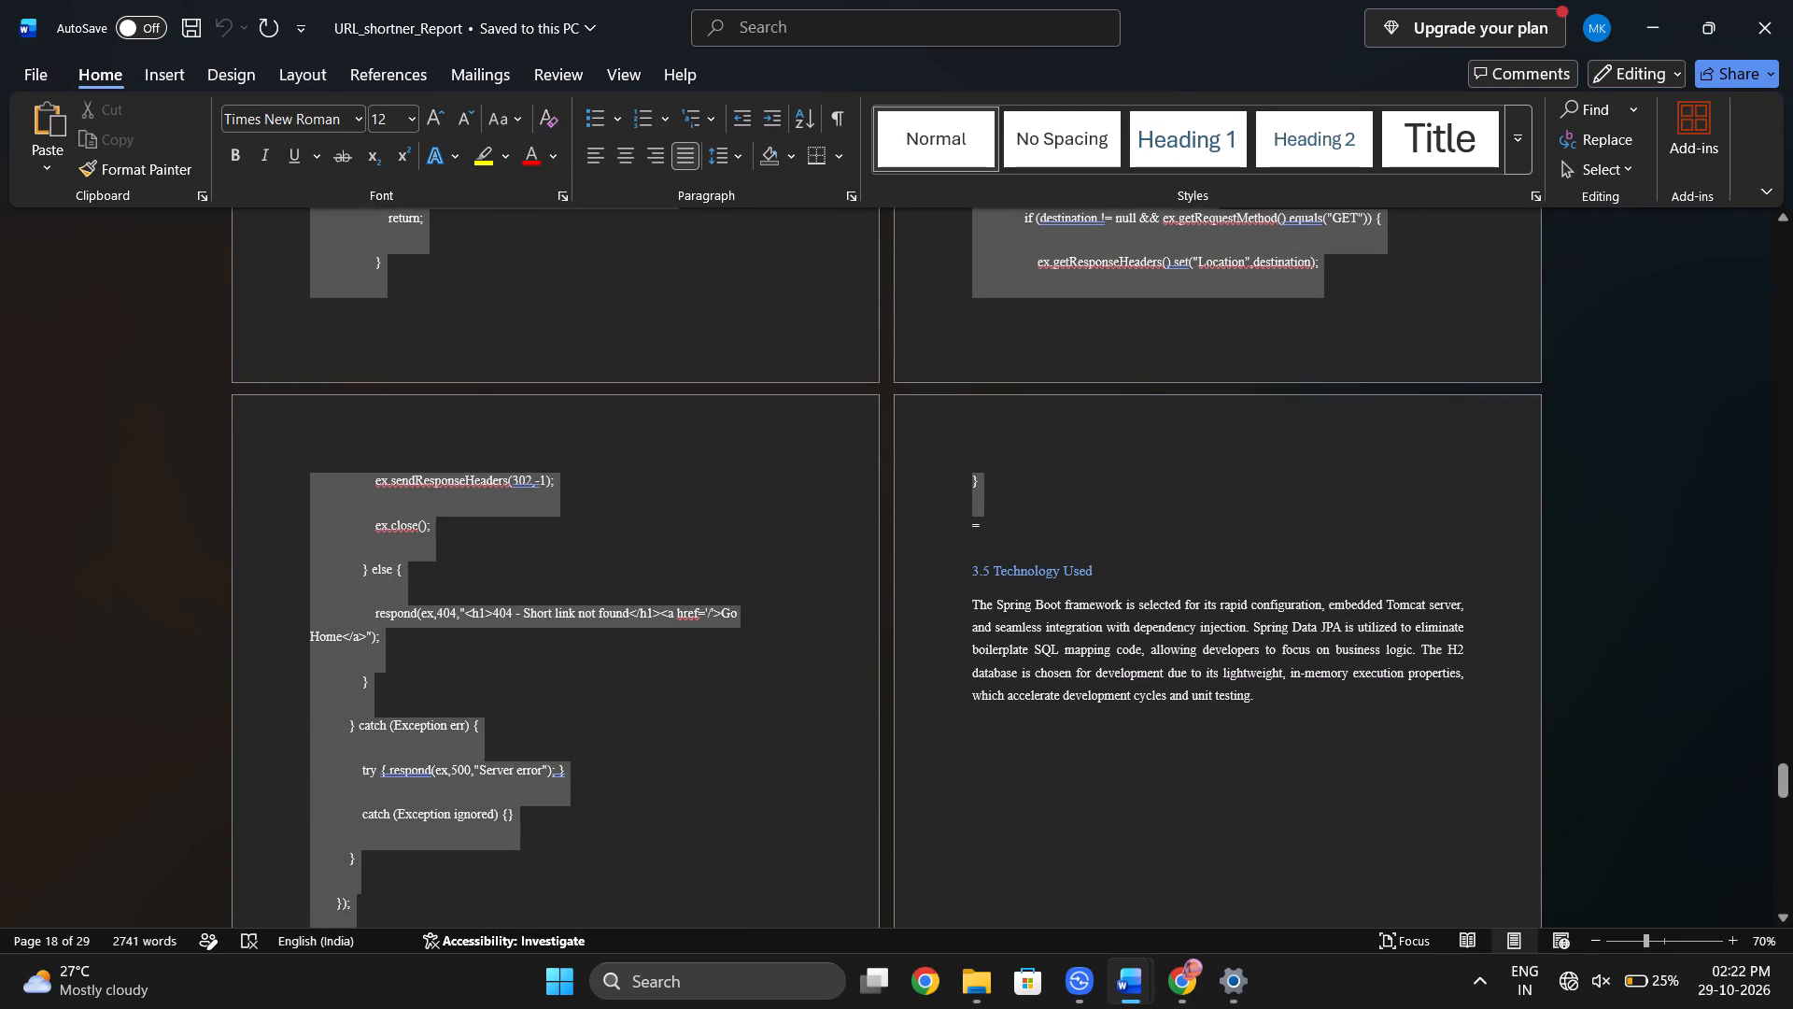
pyautogui.moveTo(1117, 491); pyautogui.dragTo(1107, 491)
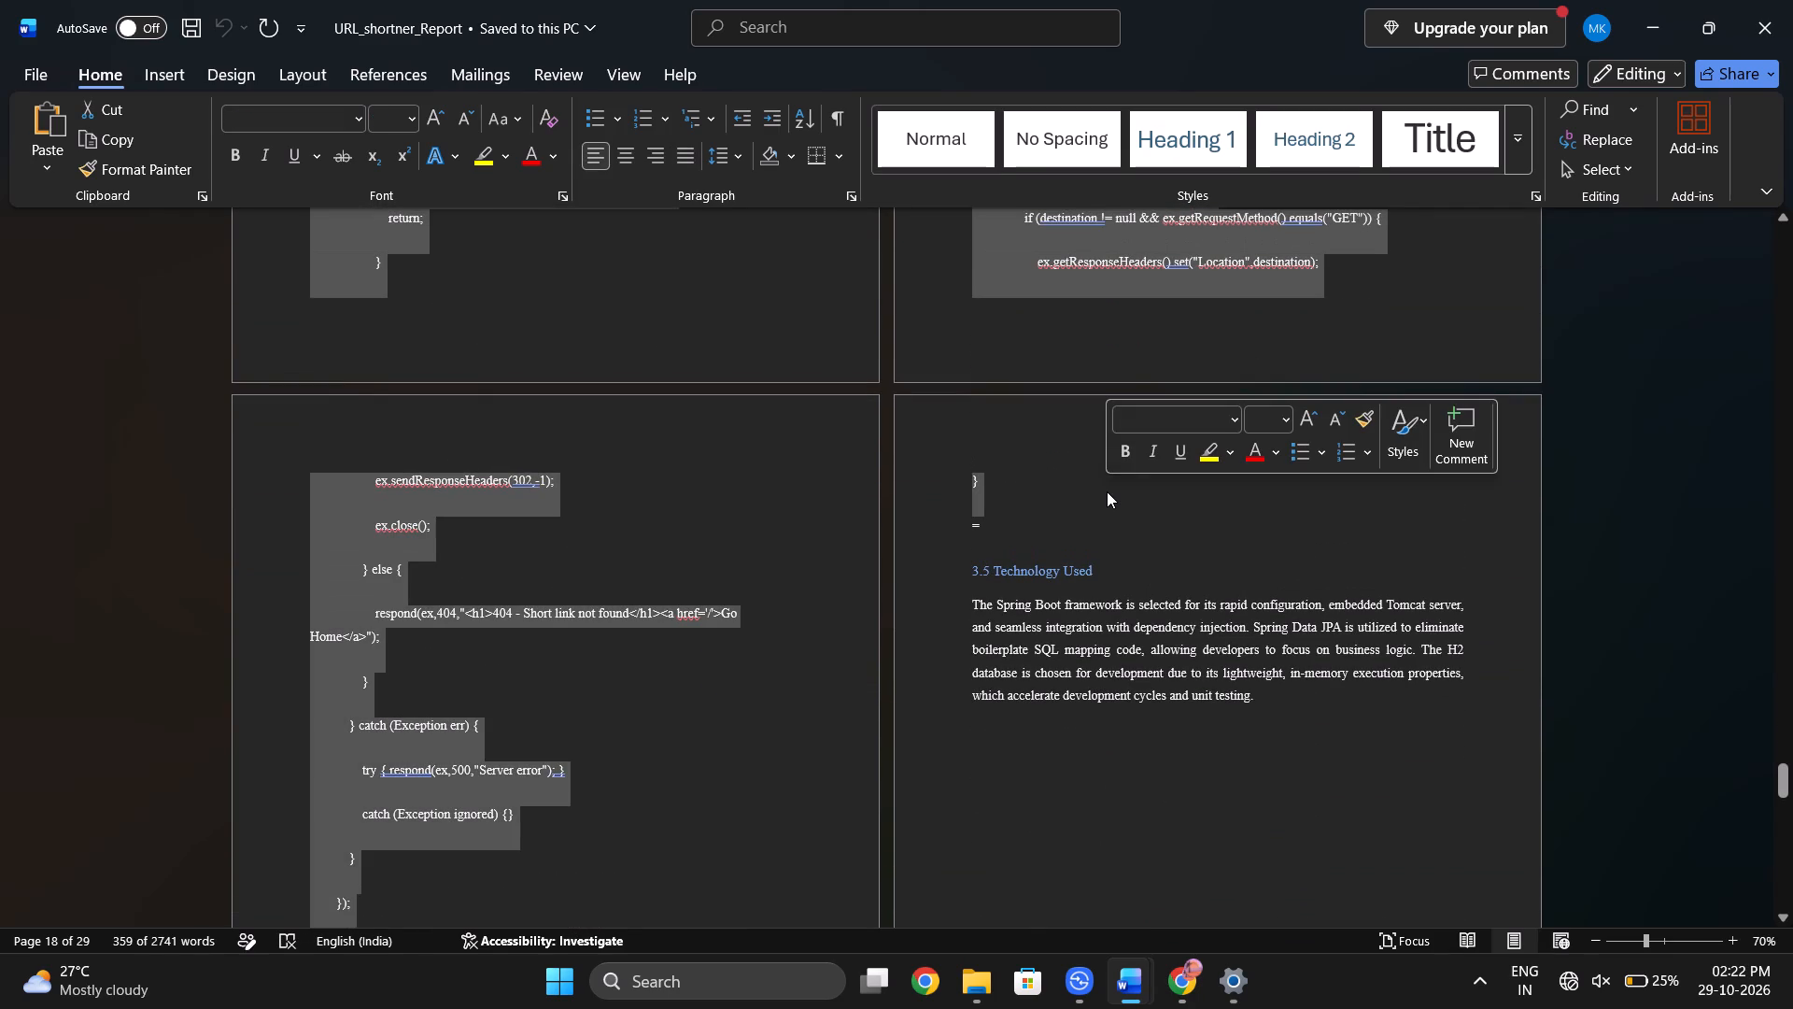
pyautogui.hotkey('ctrl', 'c')
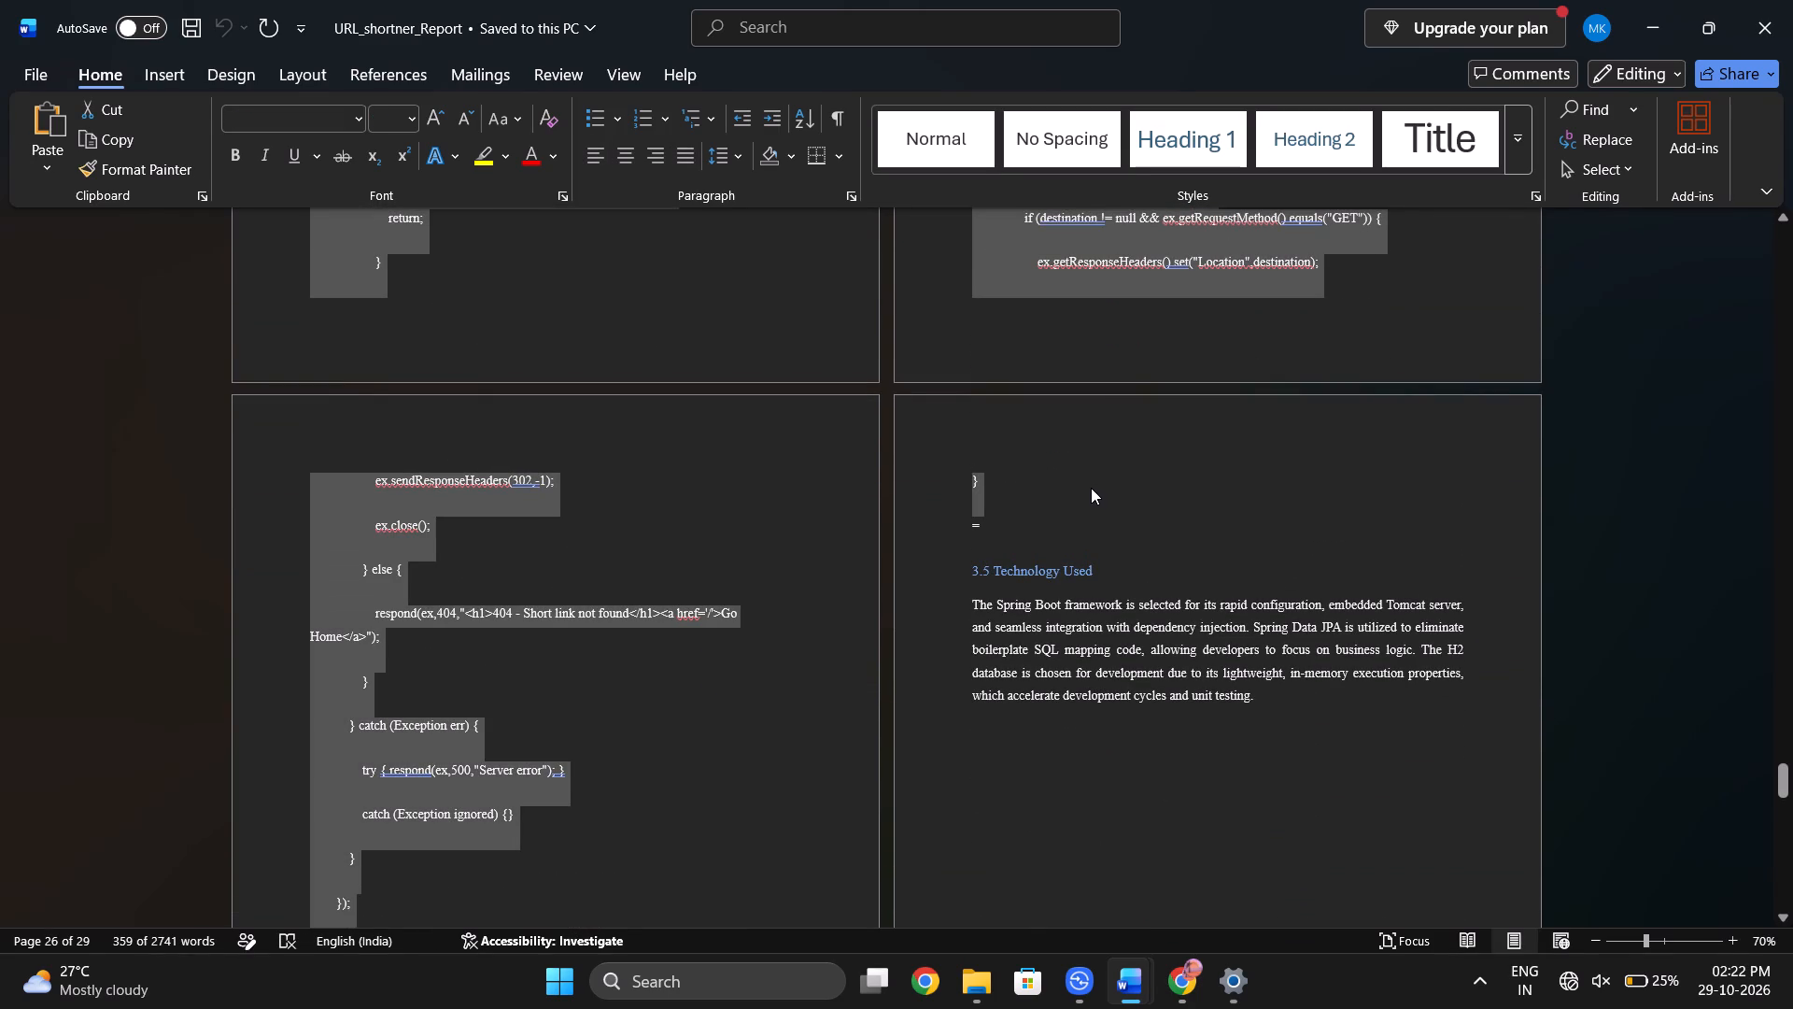
# Compare the selected 3.4 code in URL_shortner_Report with the Implementation (Java Code) section in LabLens_Project_Report.
pyautogui.hotkey('alt', 'Tab')
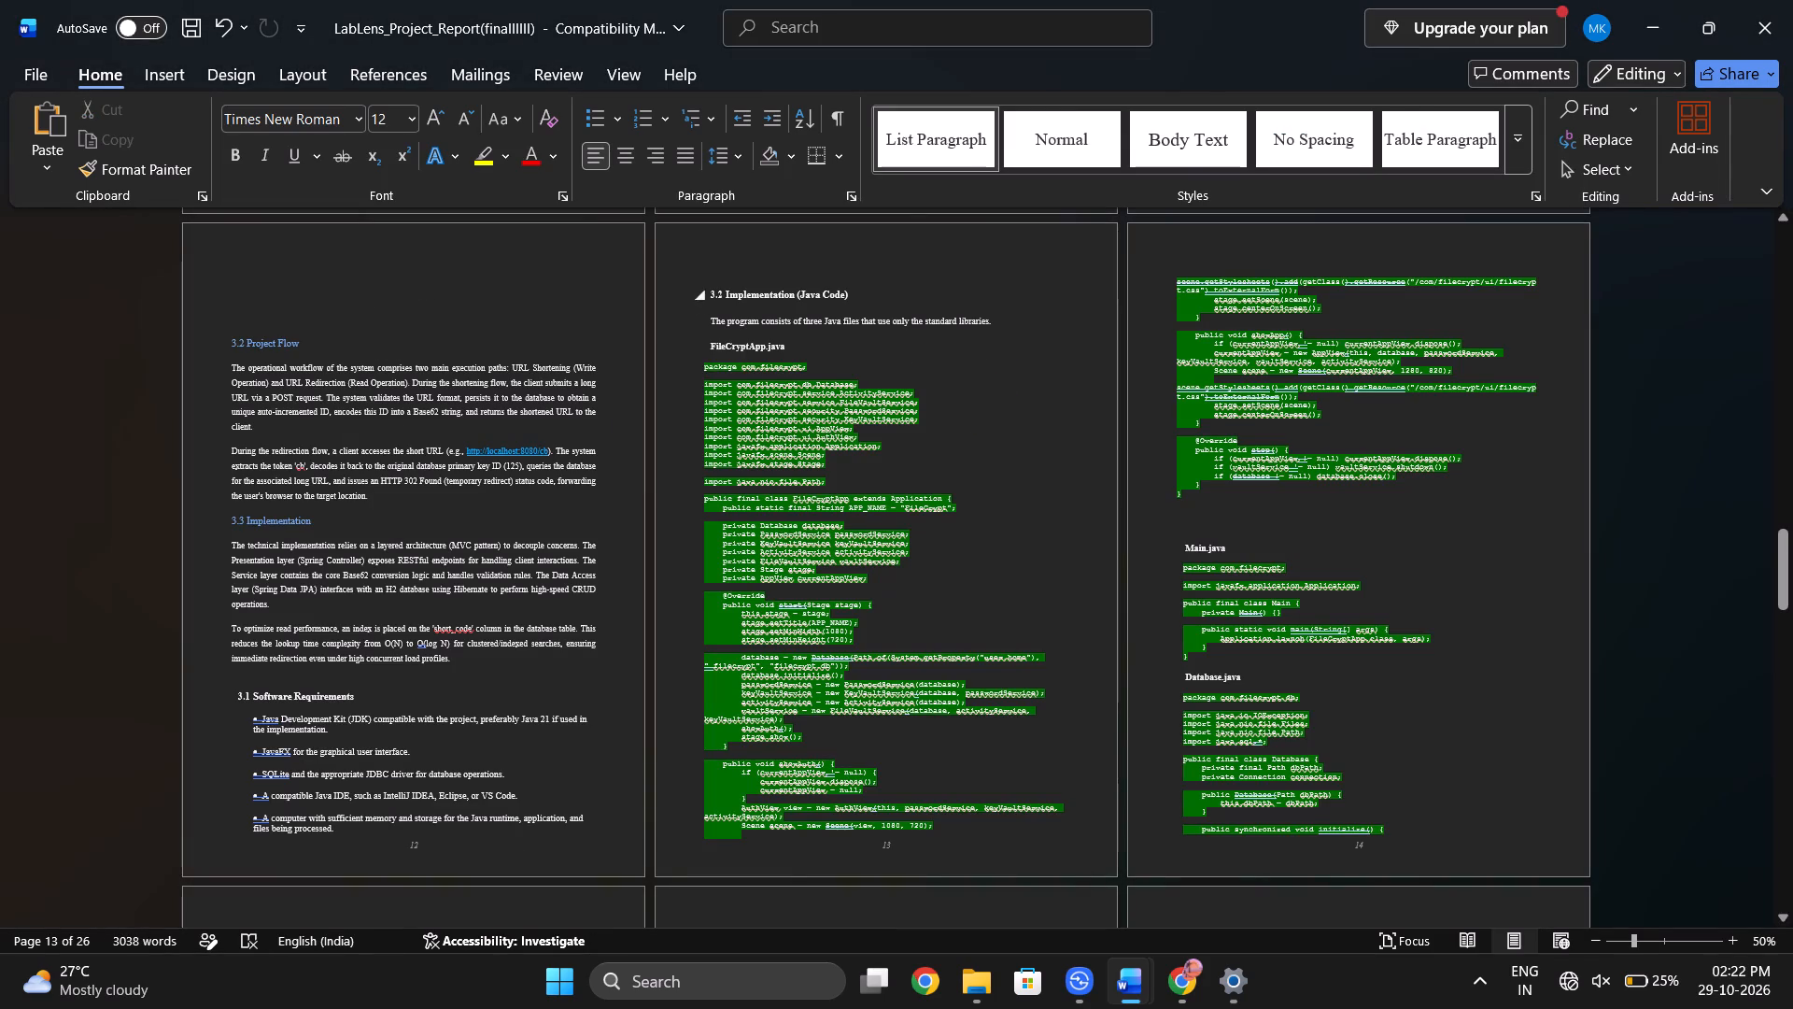
pyautogui.hotkey('alt', 'Tab')
pyautogui.scroll(20, 1353, 515)
pyautogui.scroll(8, 1353, 515)
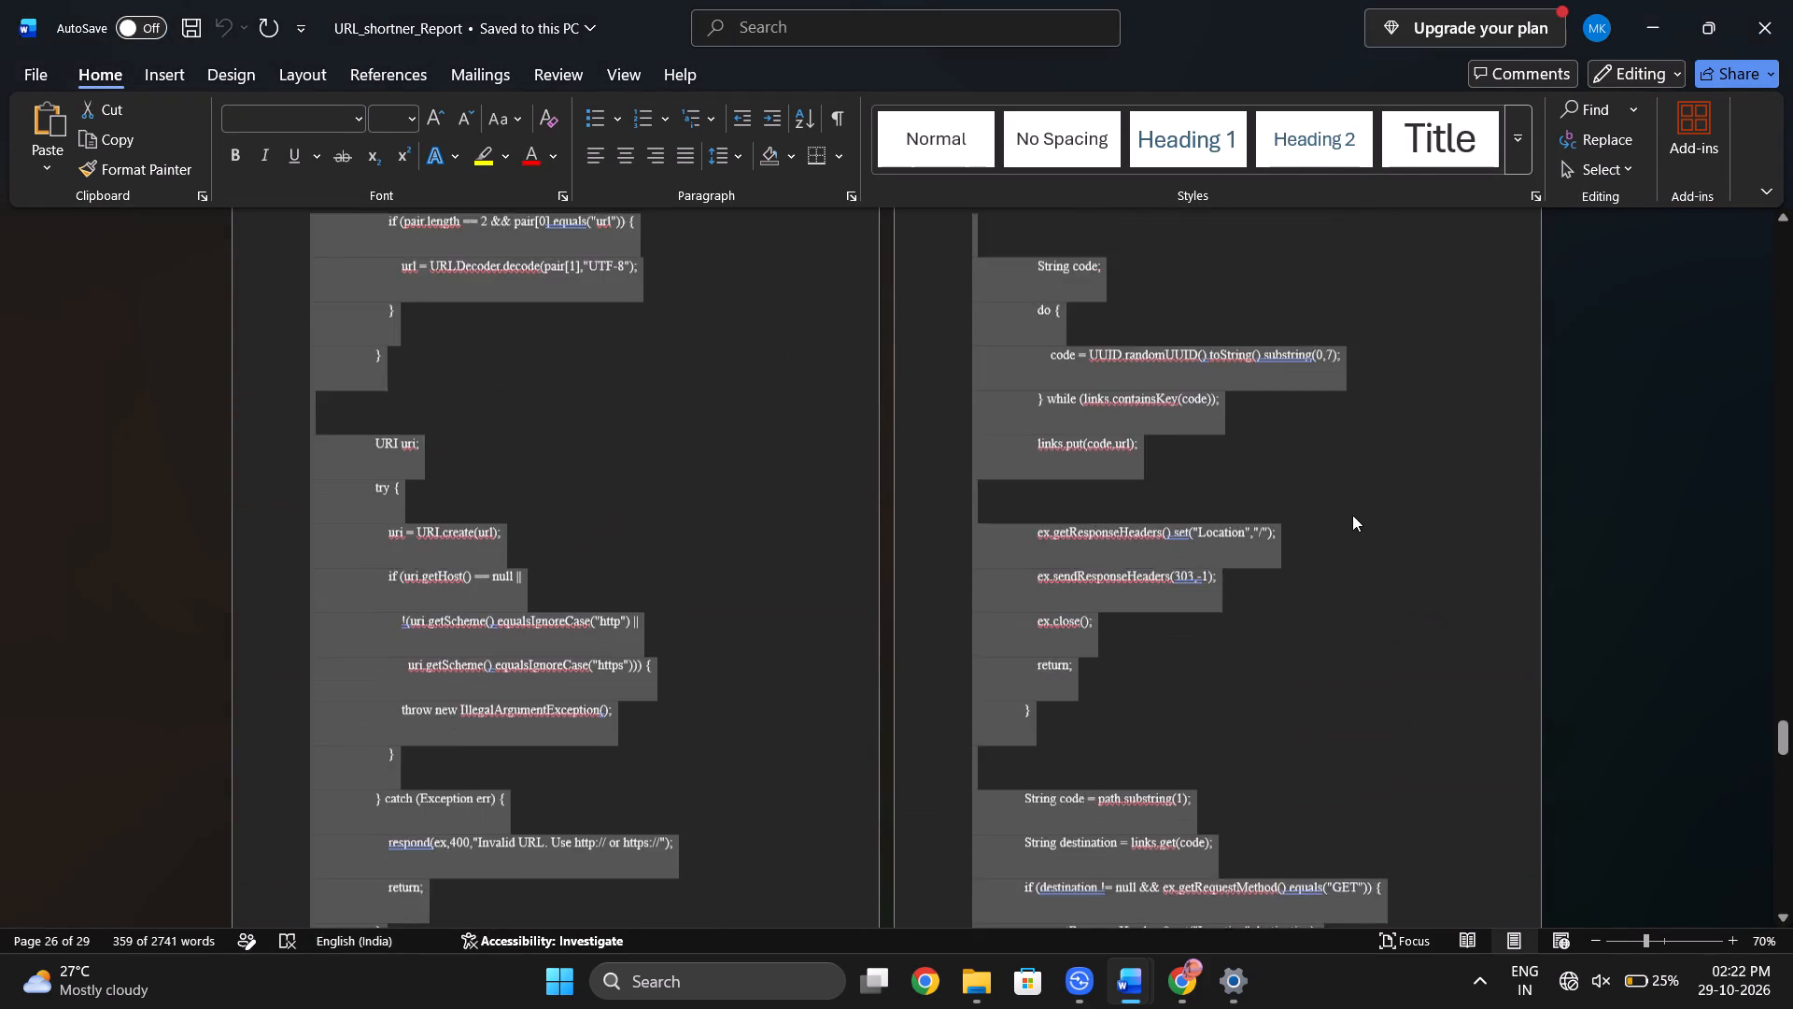
pyautogui.scroll(20, 1352, 515)
pyautogui.scroll(20, 1352, 515)
pyautogui.scroll(9, 1352, 515)
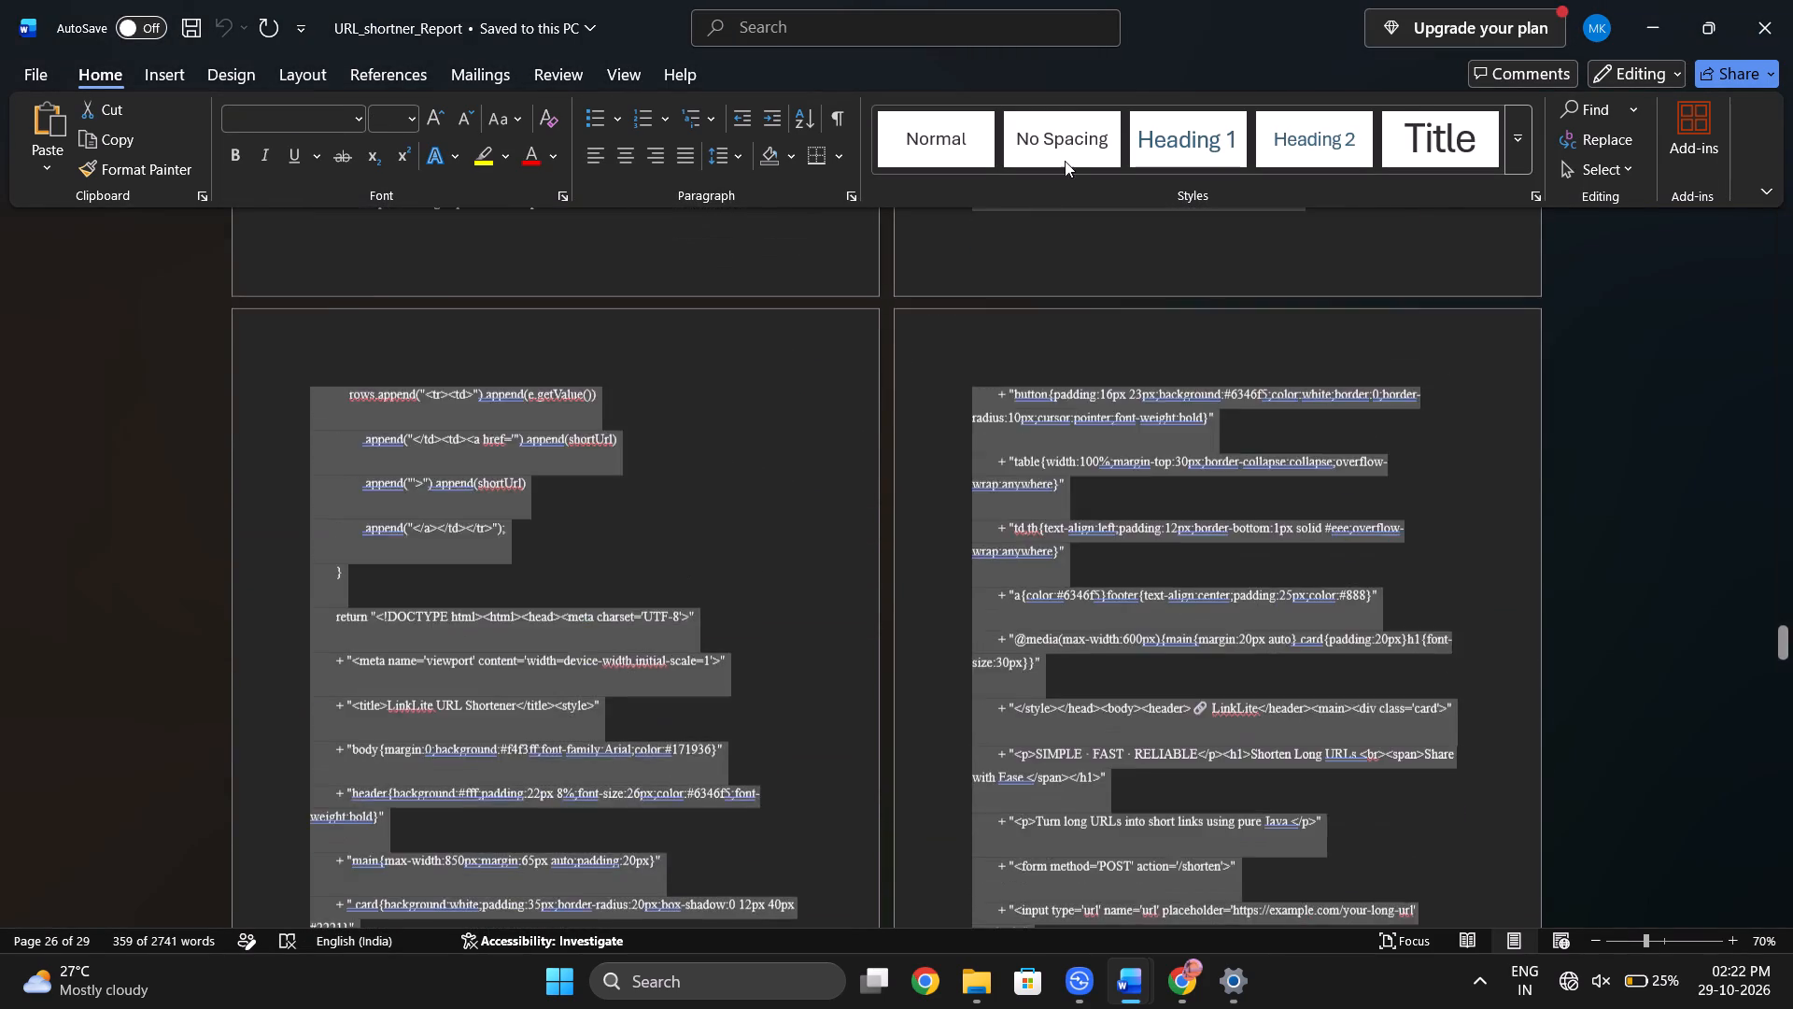
pyautogui.scroll(9, 1065, 161)
pyautogui.scroll(3, 1792, 702)
pyautogui.scroll(12, 1680, 680)
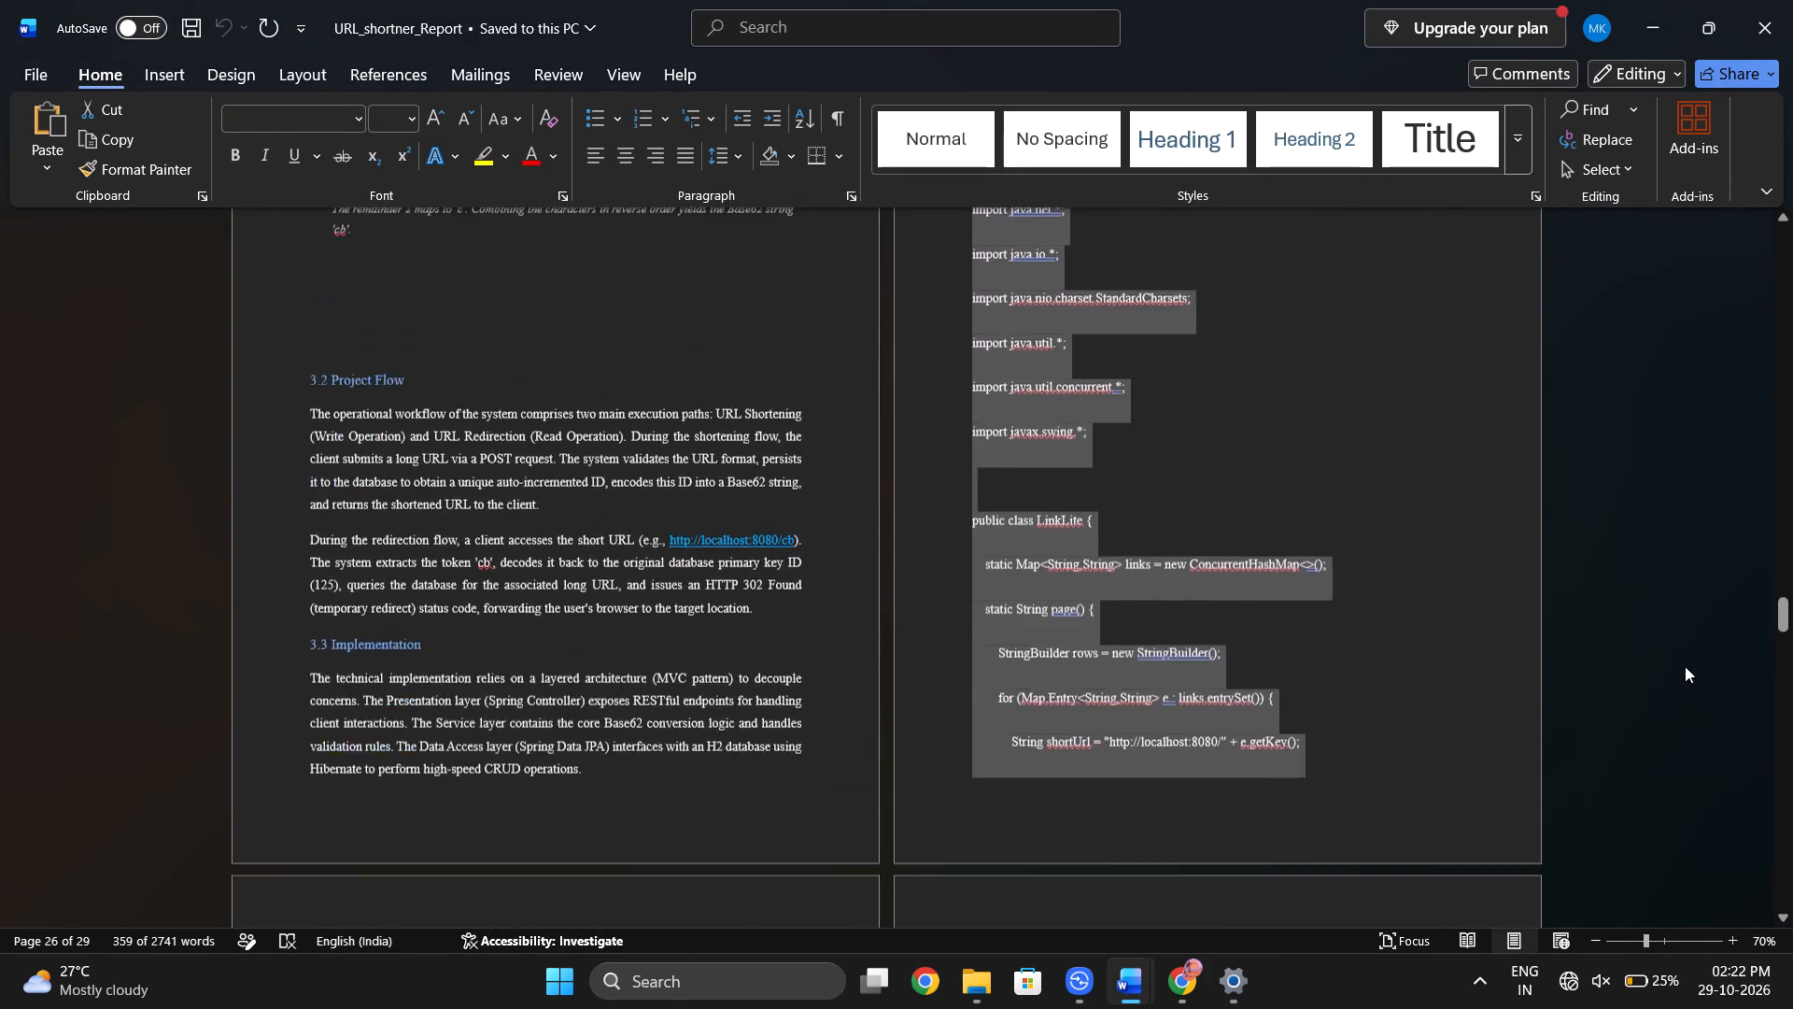
pyautogui.scroll(5, 1685, 666)
pyautogui.hotkey('alt', 'Tab')
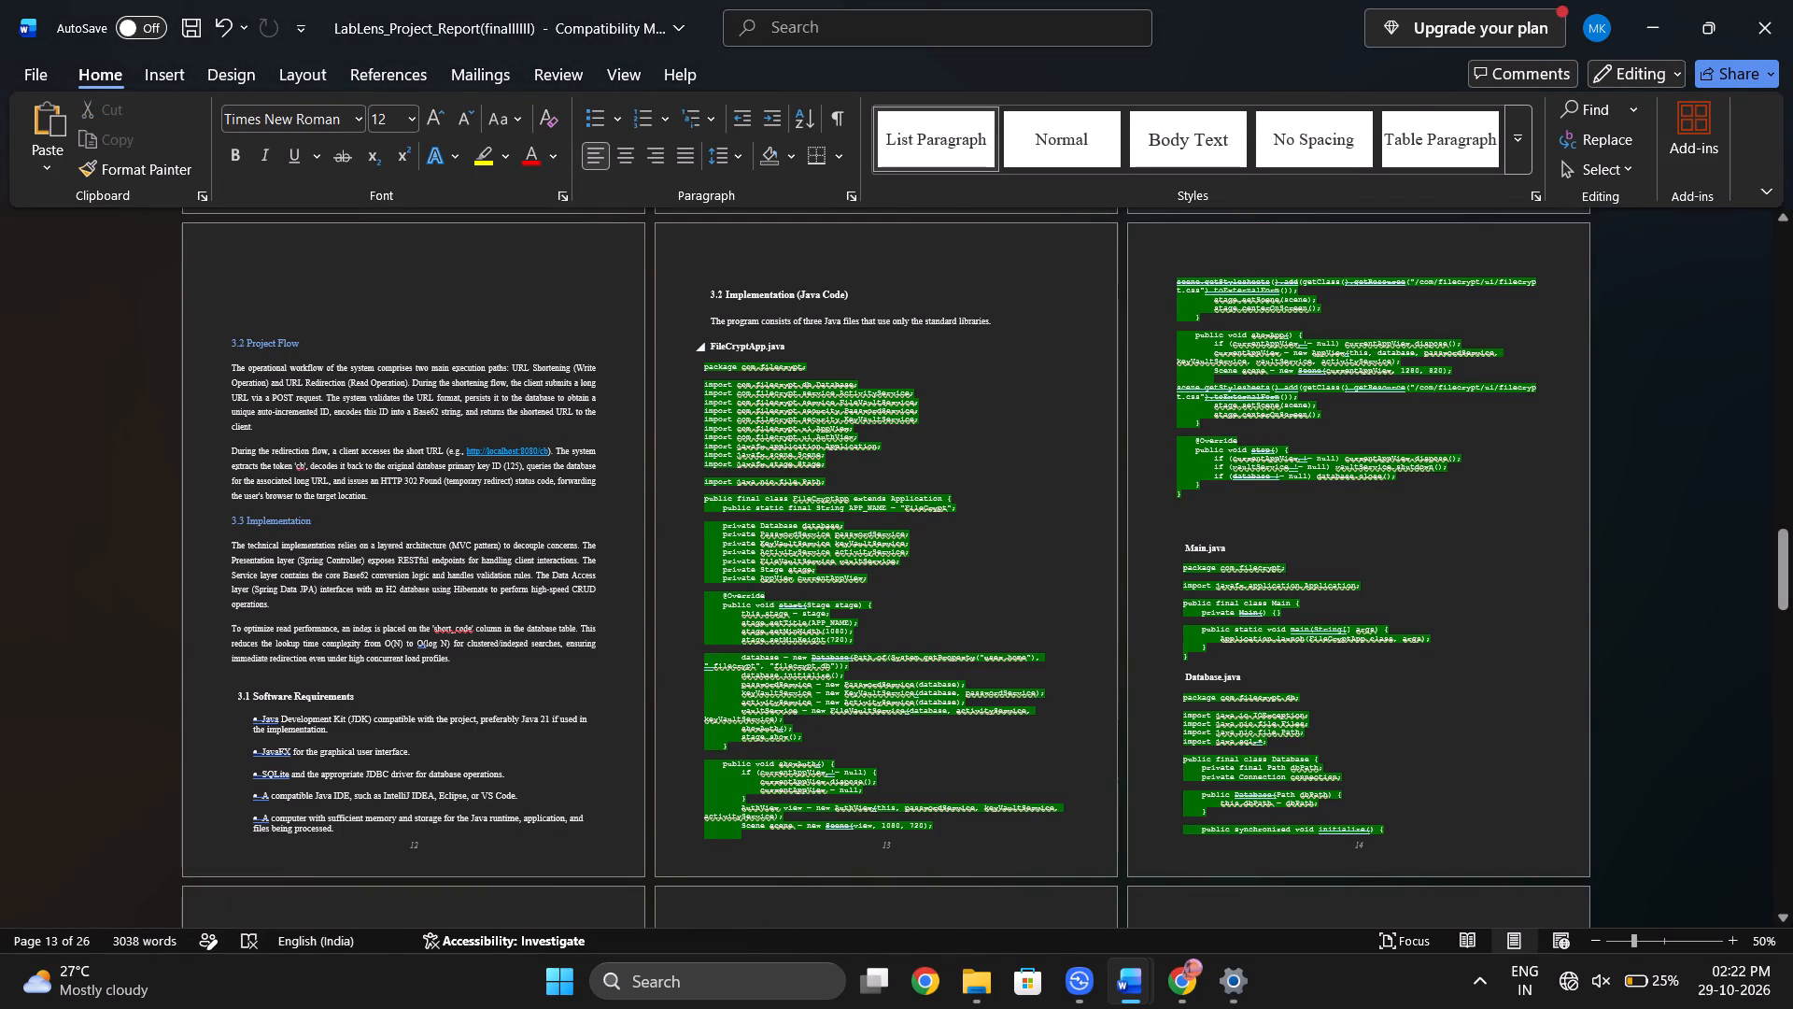
# Replace the FileCrypt code under Implementation (Java Code), from the FileCryptApp.java heading through the Database.java listing before Chapter 4, with the copied URL shortener code.
pyautogui.moveTo(707, 316); pyautogui.dragTo(966, 787)
pyautogui.scroll(-4, 959, 789)
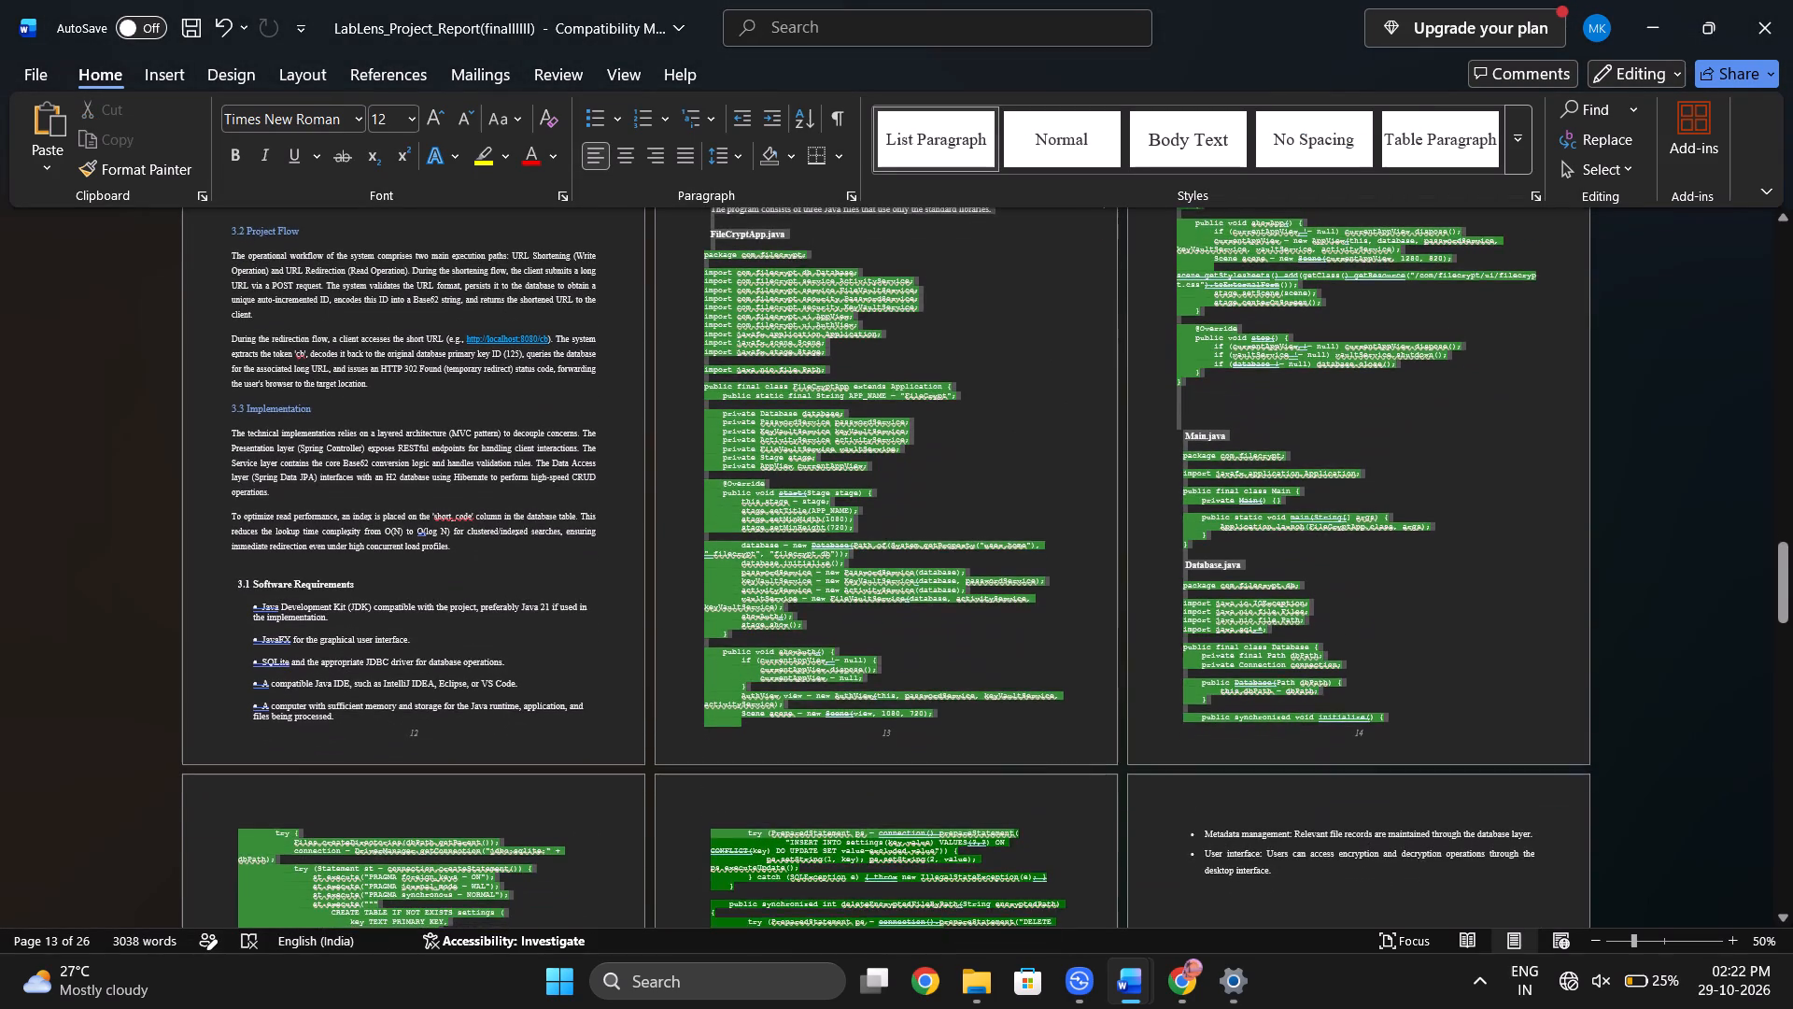
pyautogui.moveTo(966, 787); pyautogui.dragTo(934, 775)
pyautogui.scroll(-11, 973, 784)
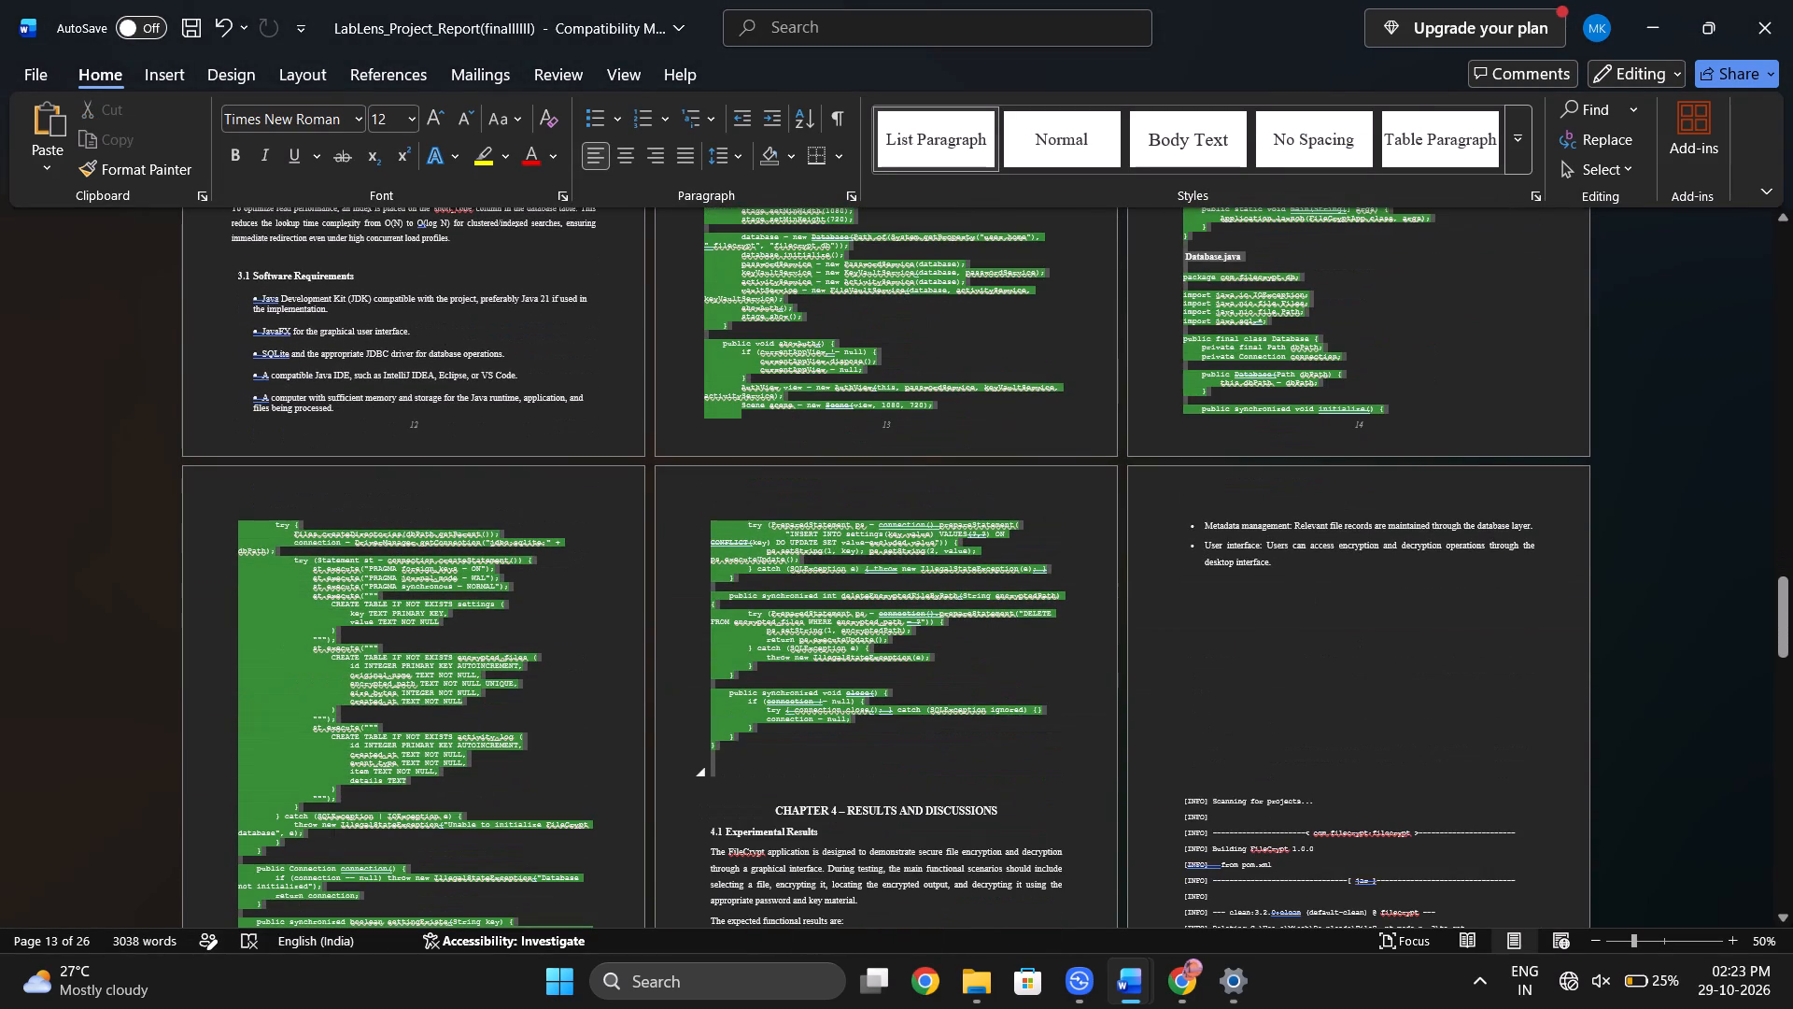
pyautogui.moveTo(934, 775); pyautogui.dragTo(942, 760)
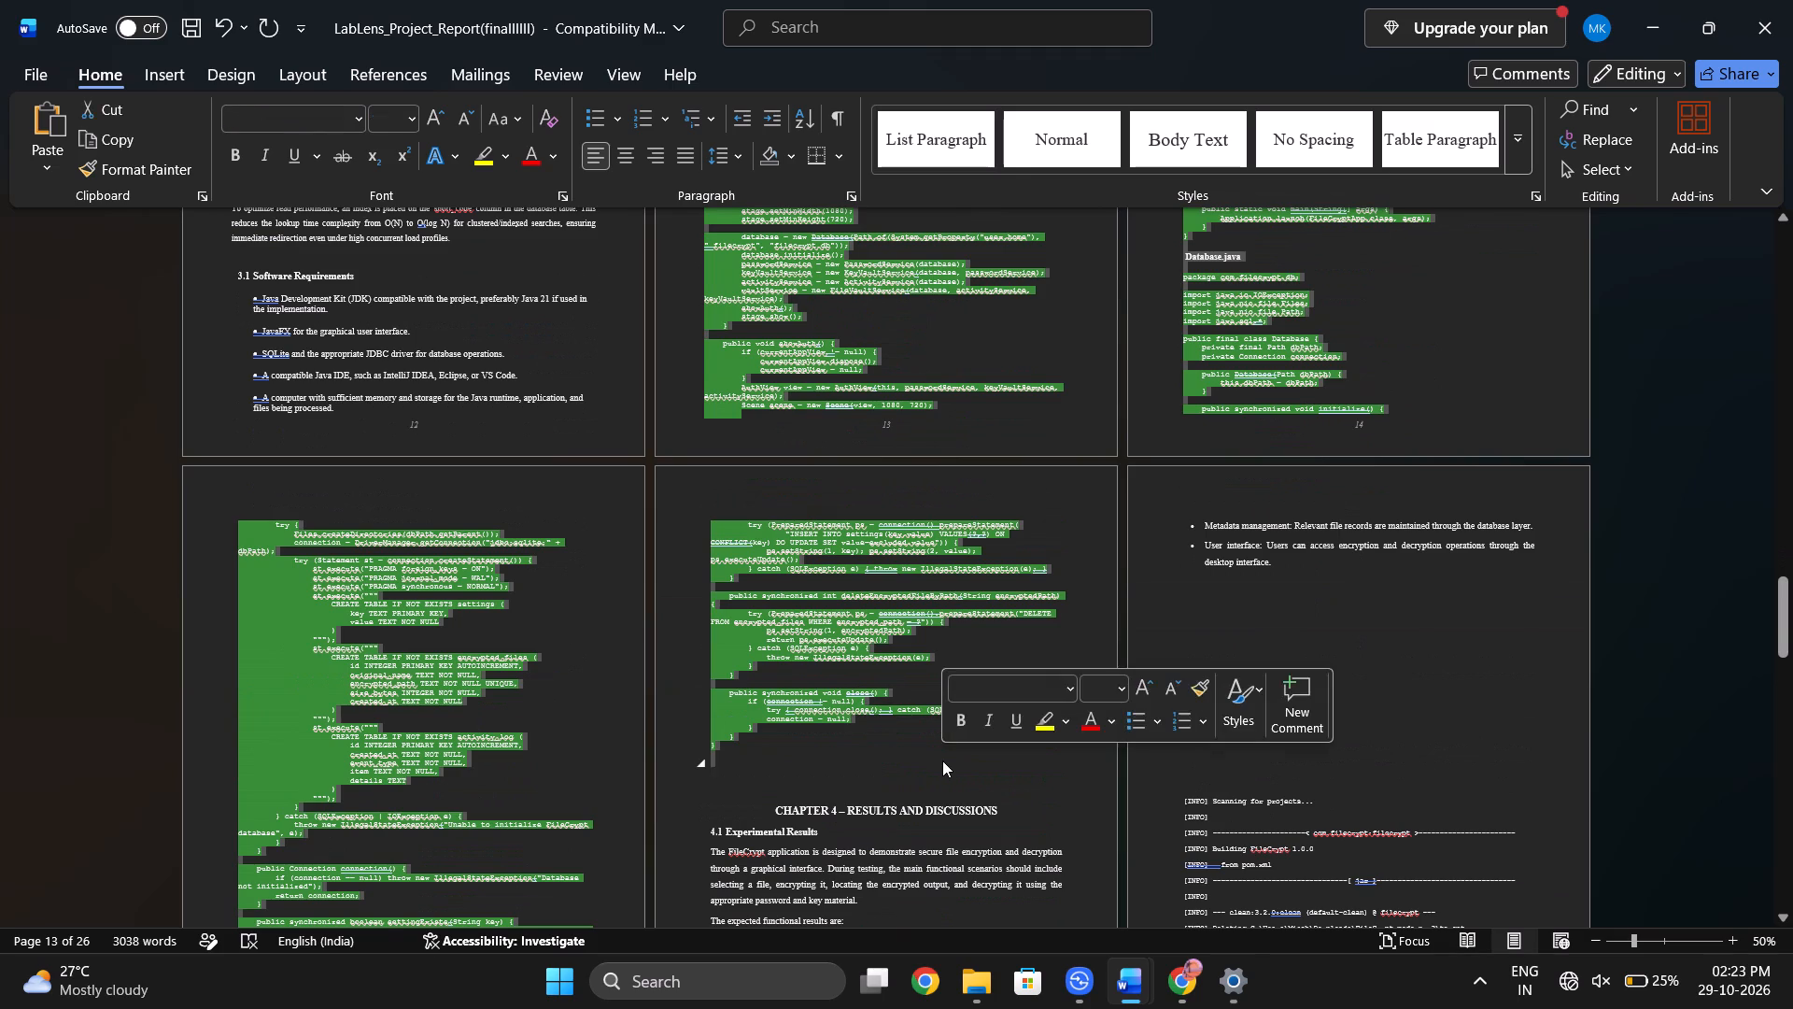
pyautogui.hotkey('ctrl', 'v')
# Review the pasted URL shortener code across the Implementation pages, from the Software Requirements page through the start of Chapter 4.
pyautogui.scroll(2, 945, 758)
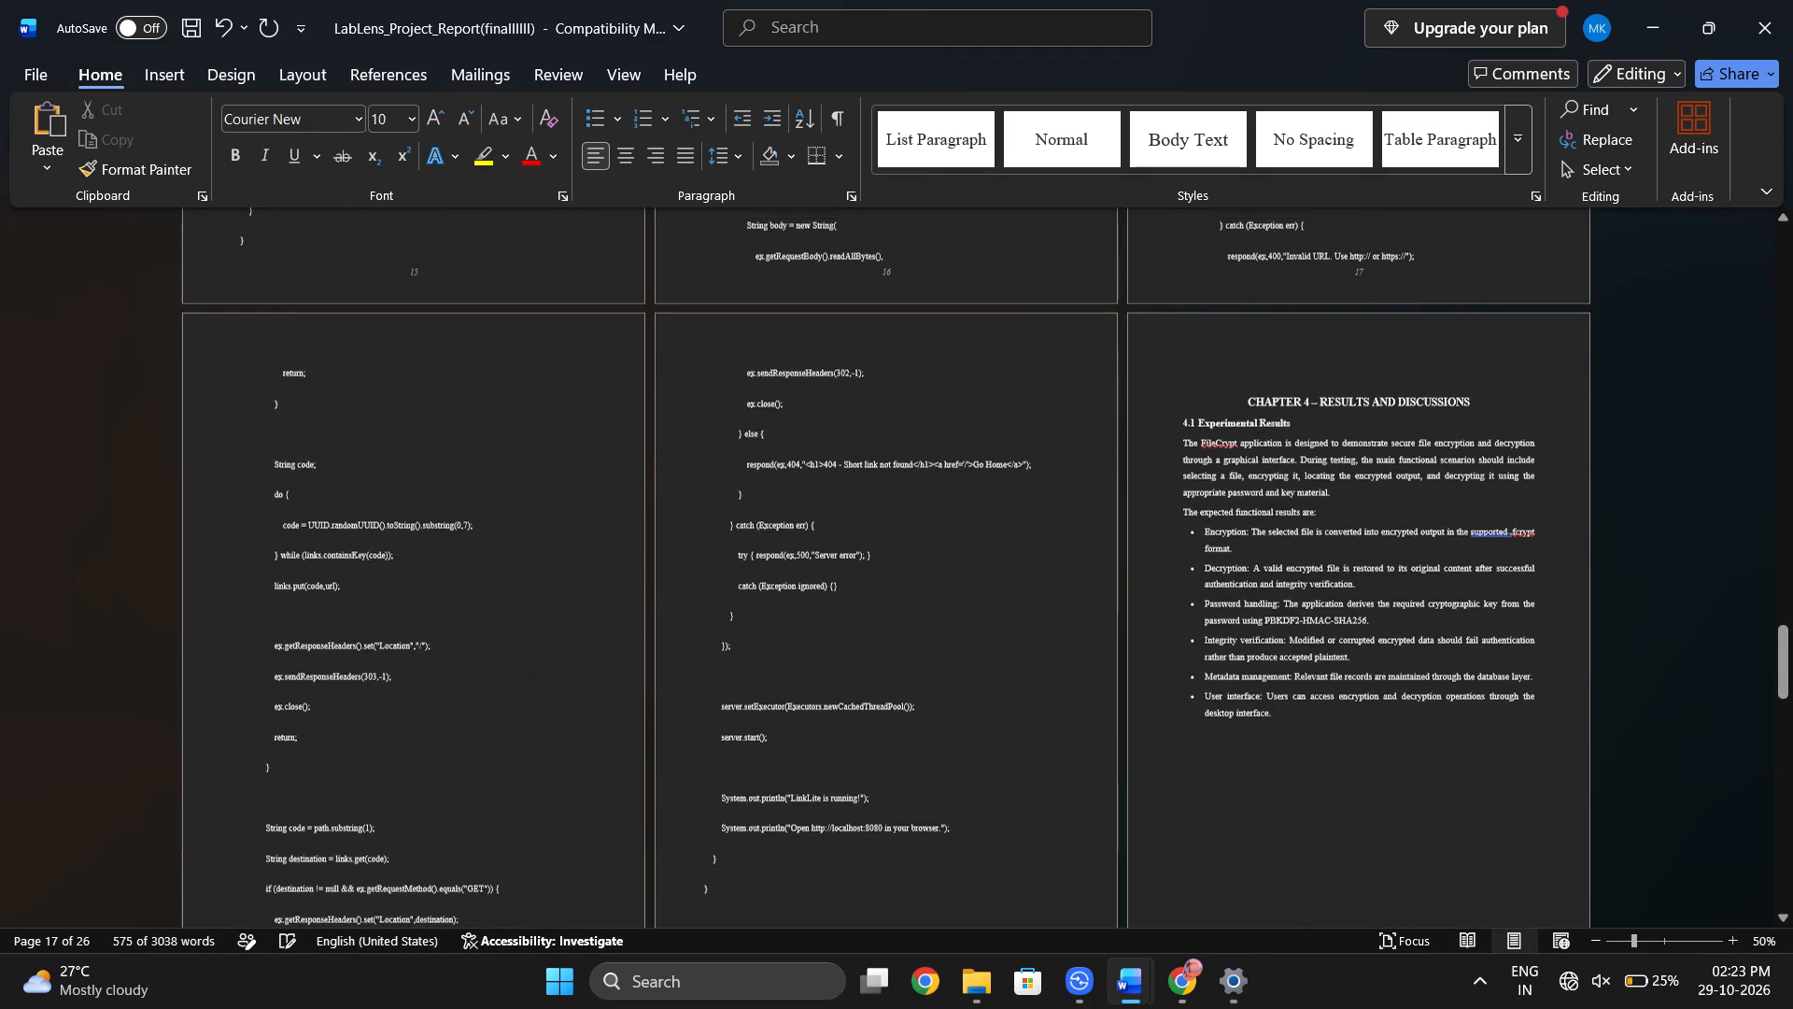
pyautogui.scroll(8, 945, 758)
pyautogui.scroll(20, 964, 790)
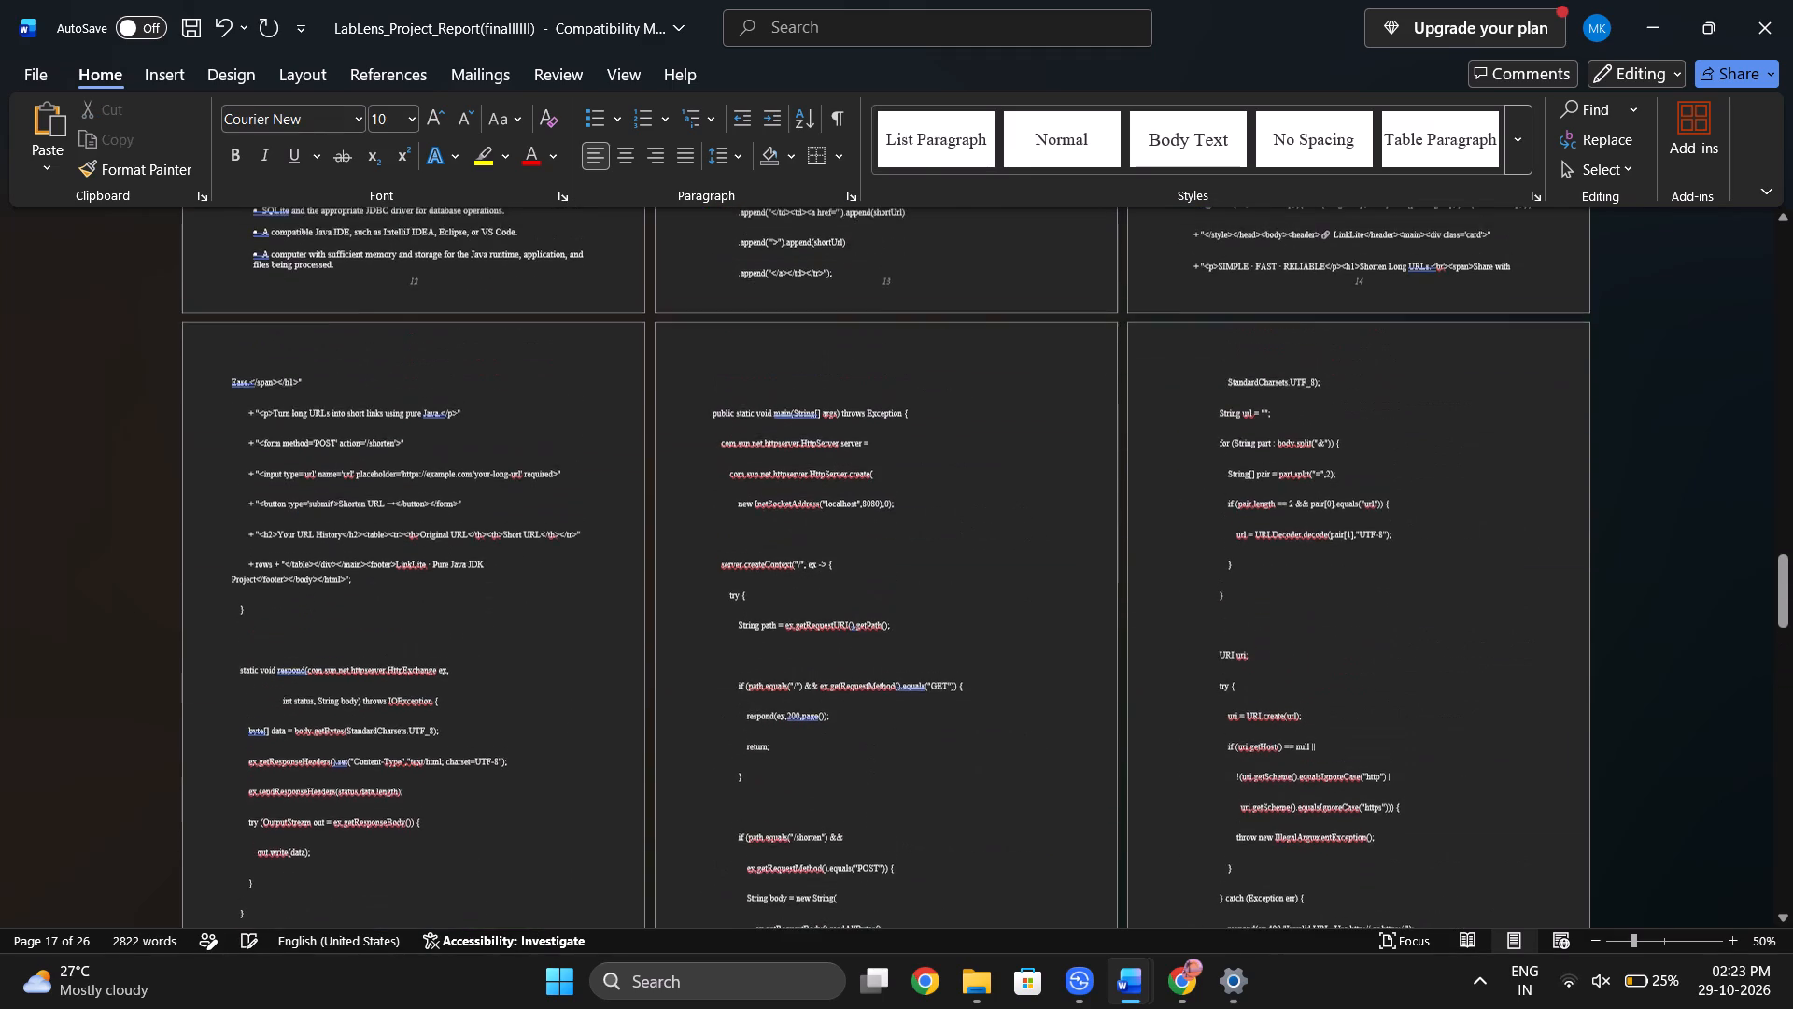
pyautogui.scroll(11, 969, 750)
pyautogui.scroll(-14, 969, 750)
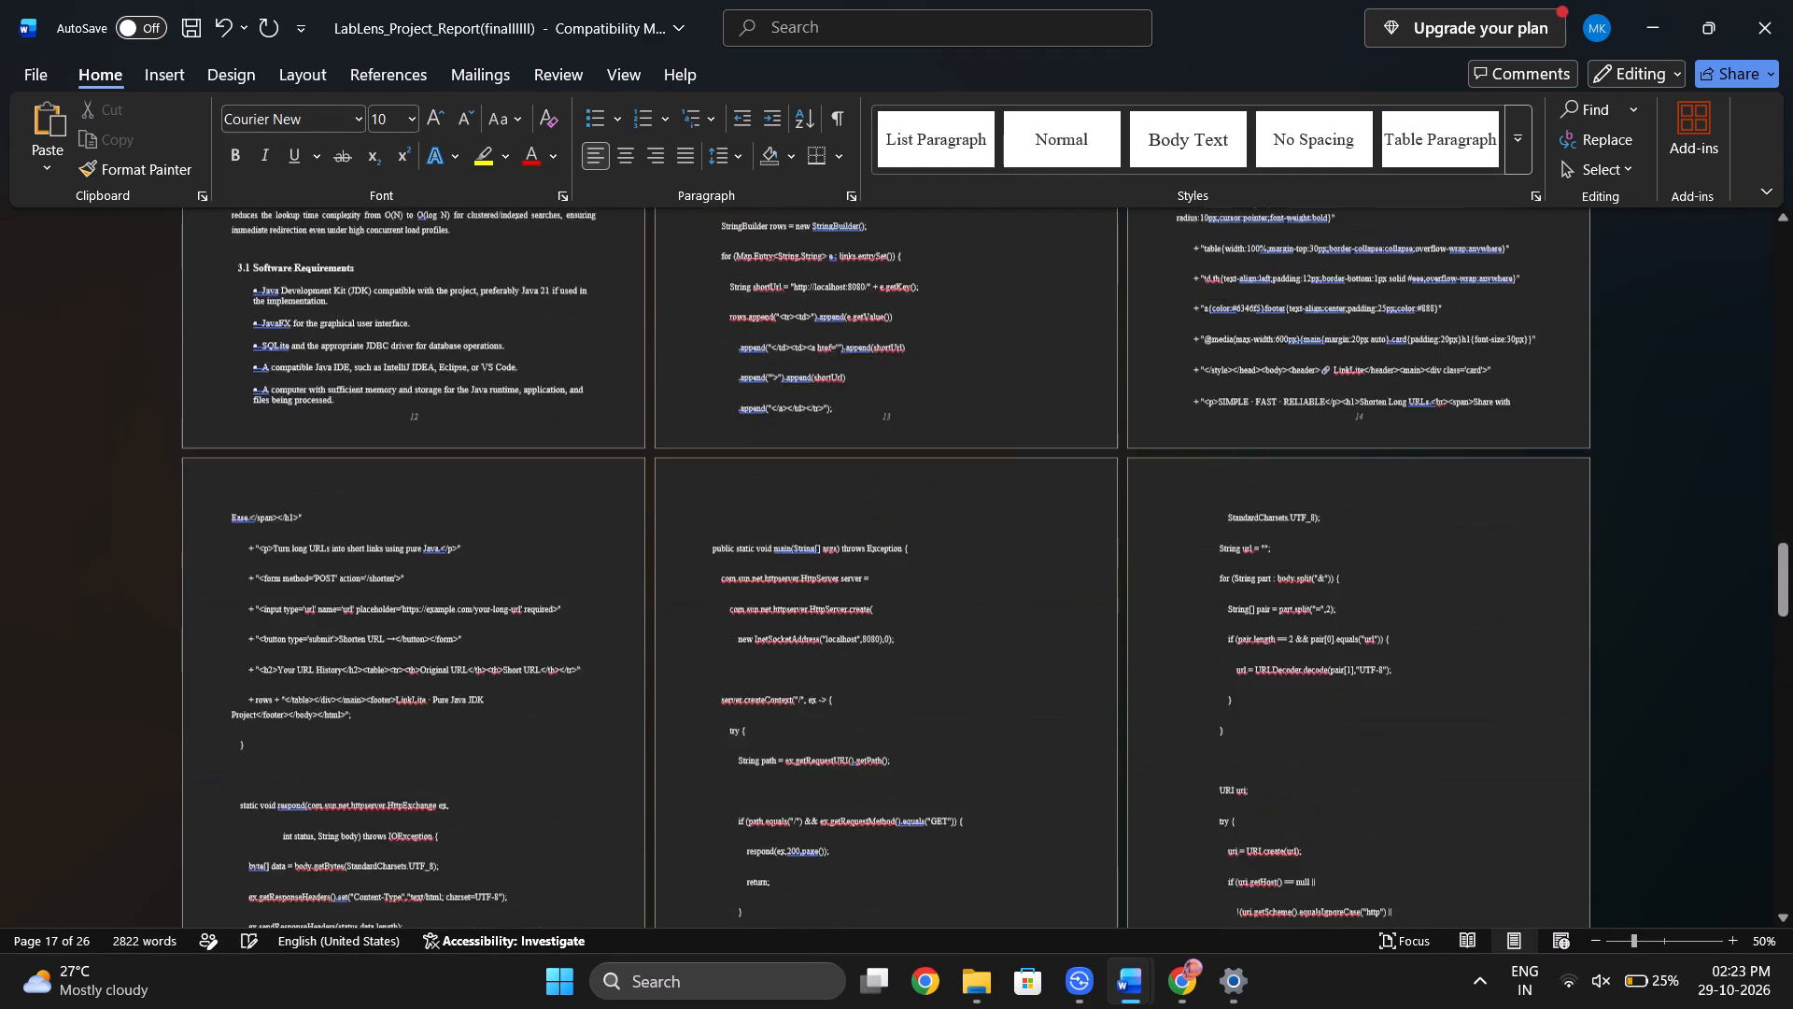
pyautogui.scroll(-18, 967, 733)
pyautogui.scroll(-7, 967, 732)
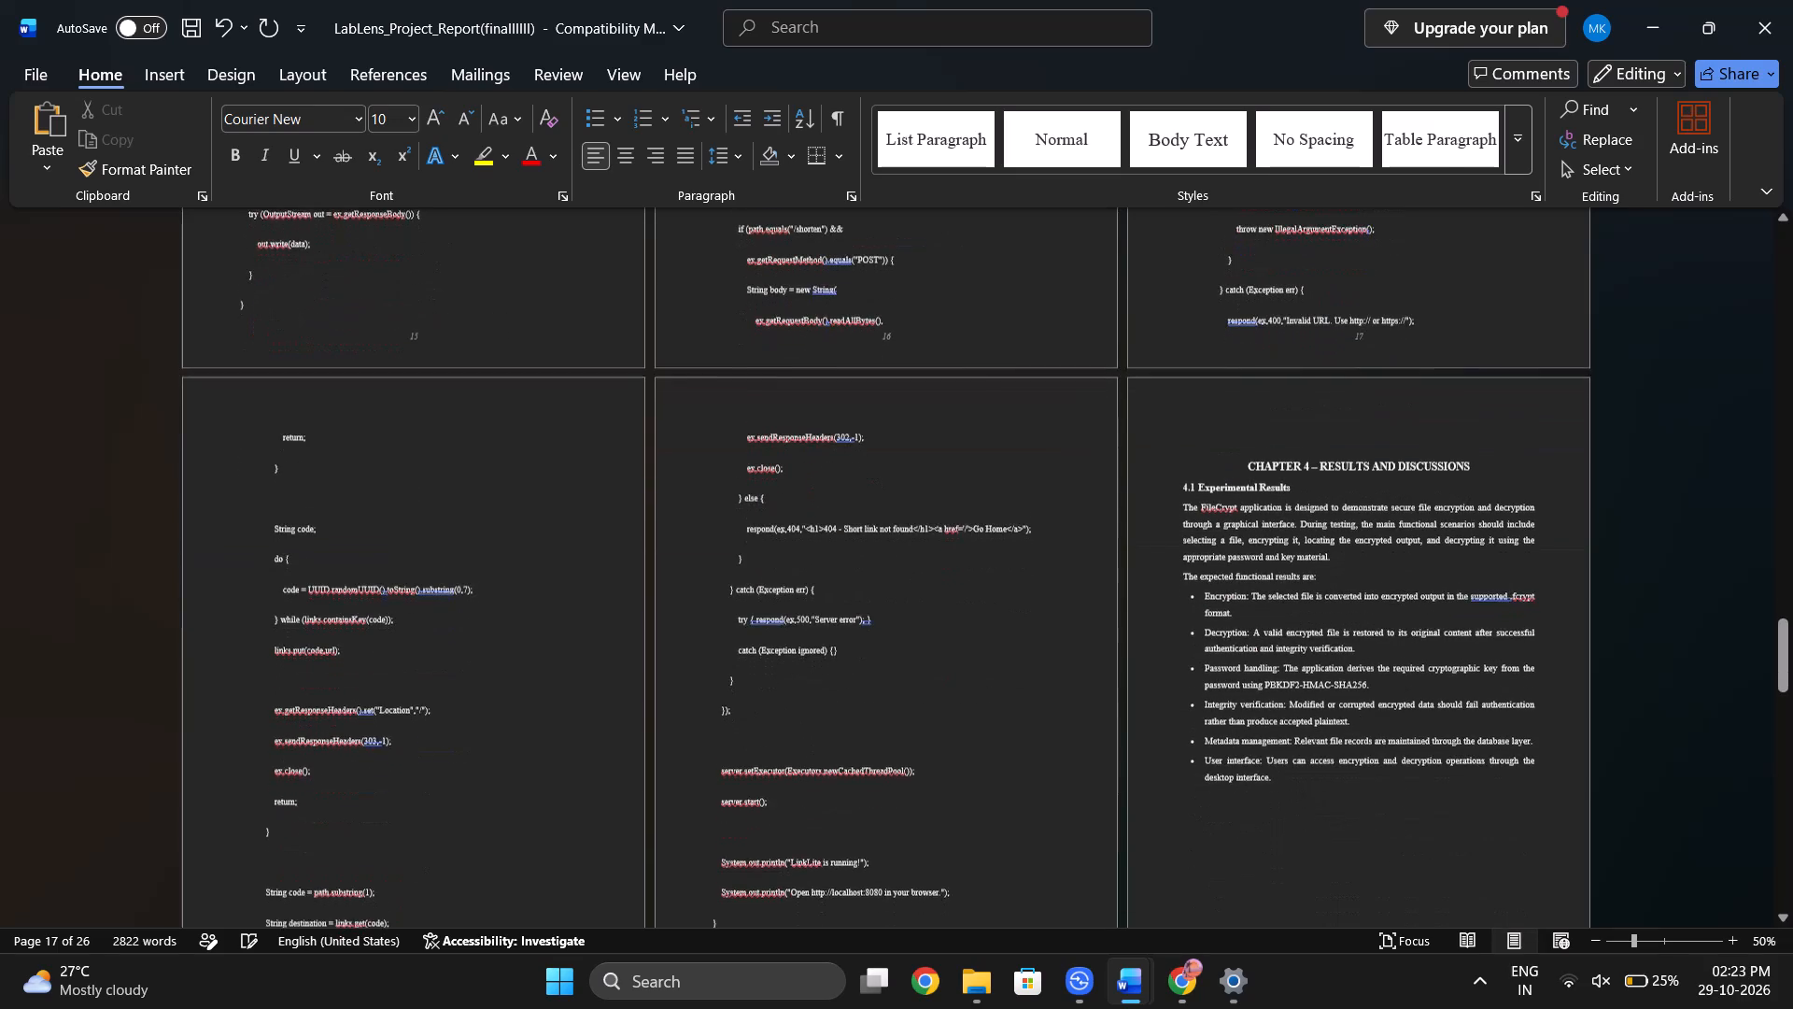
# Examine the end of the pasted URL shortener code and the FileCrypt content in Chapter 4, from 4.1 Experimental Results to 4.2 Discussion of Performance.
pyautogui.scroll(-8, 967, 732)
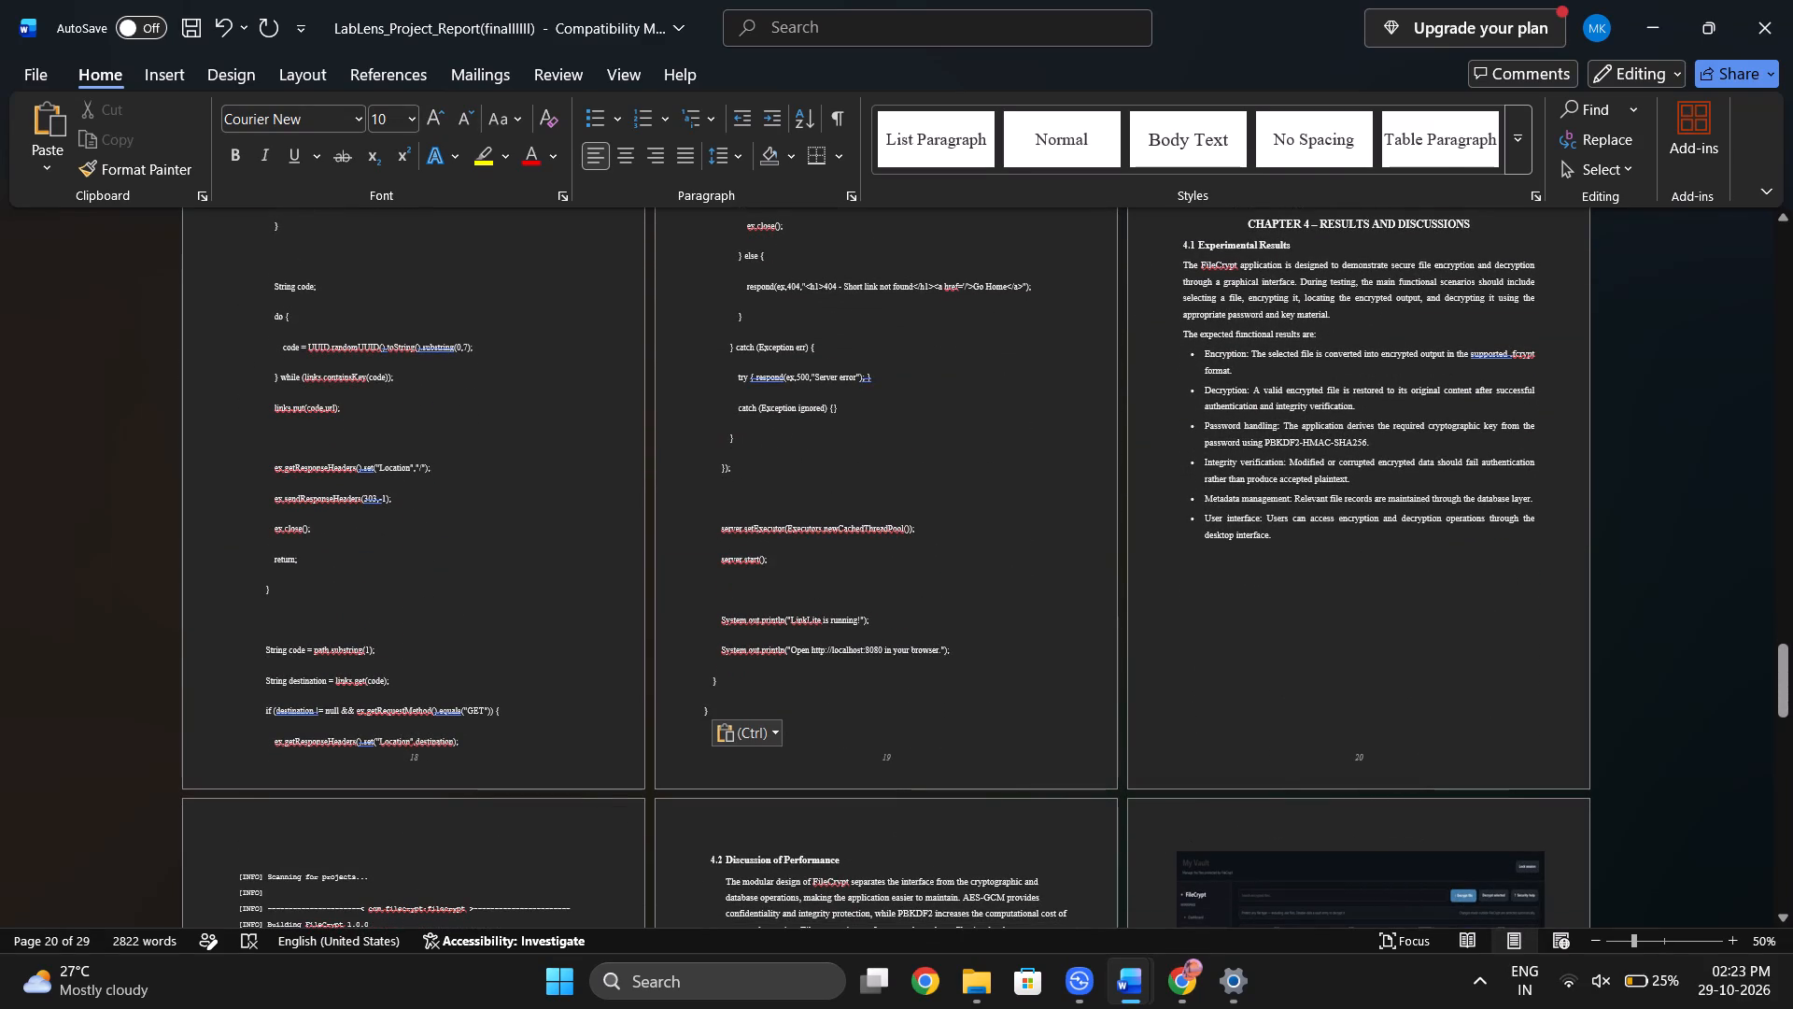
pyautogui.scroll(1, 943, 700)
pyautogui.scroll(-3, 941, 696)
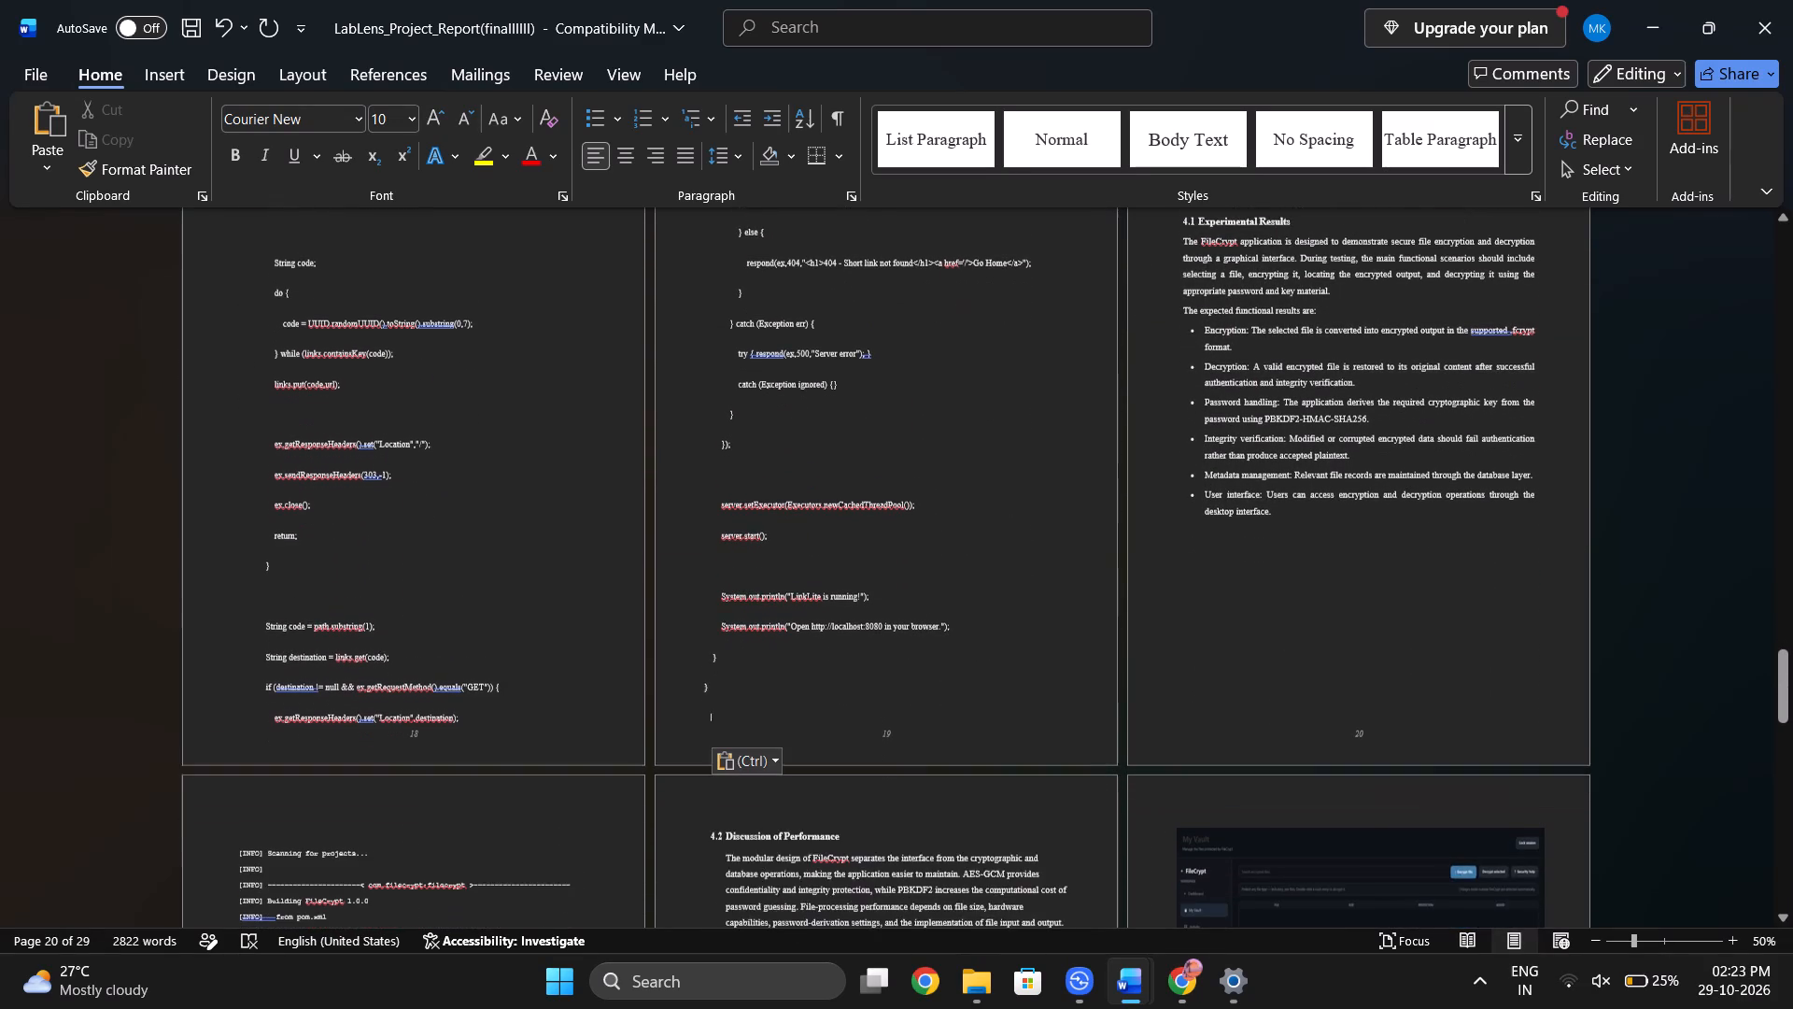
pyautogui.scroll(-4, 941, 696)
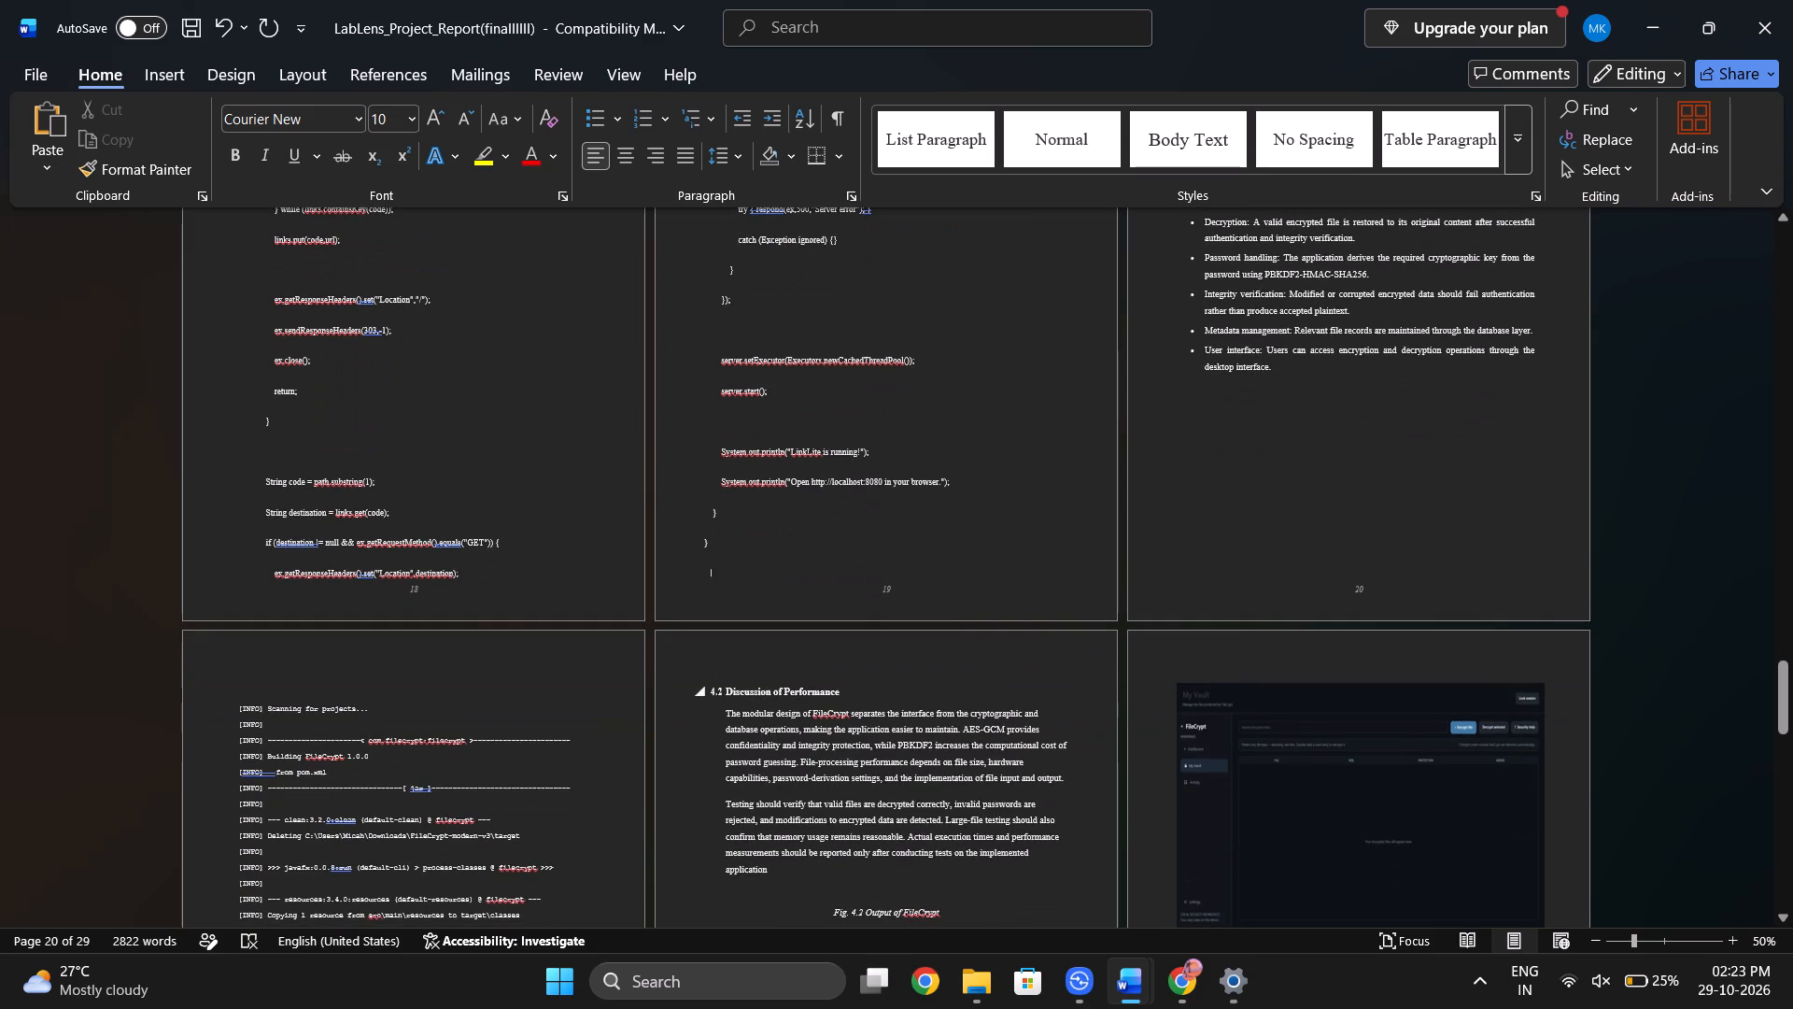
pyautogui.scroll(2, 941, 696)
pyautogui.keyDown('ctrl'); pyautogui.scroll(1, 941, 696); pyautogui.keyUp('ctrl')
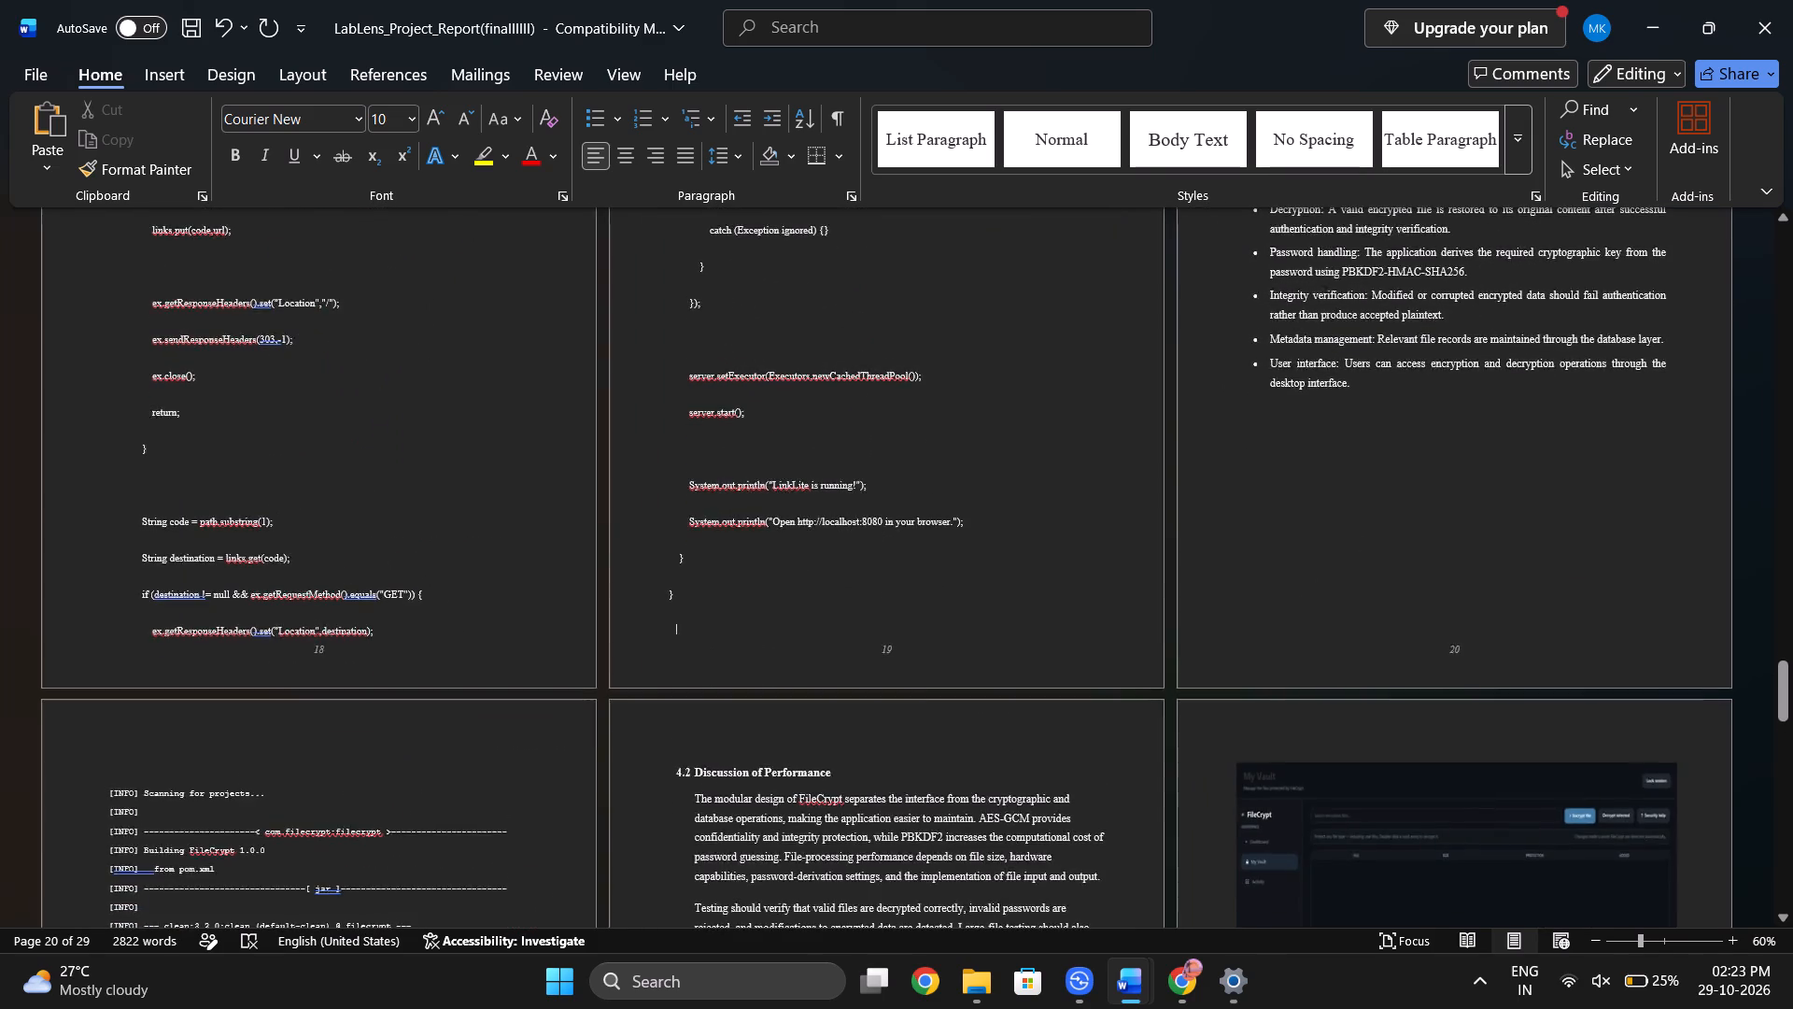
pyautogui.keyDown('ctrl'); pyautogui.scroll(1, 941, 696); pyautogui.keyUp('ctrl')
pyautogui.scroll(-5, 941, 696)
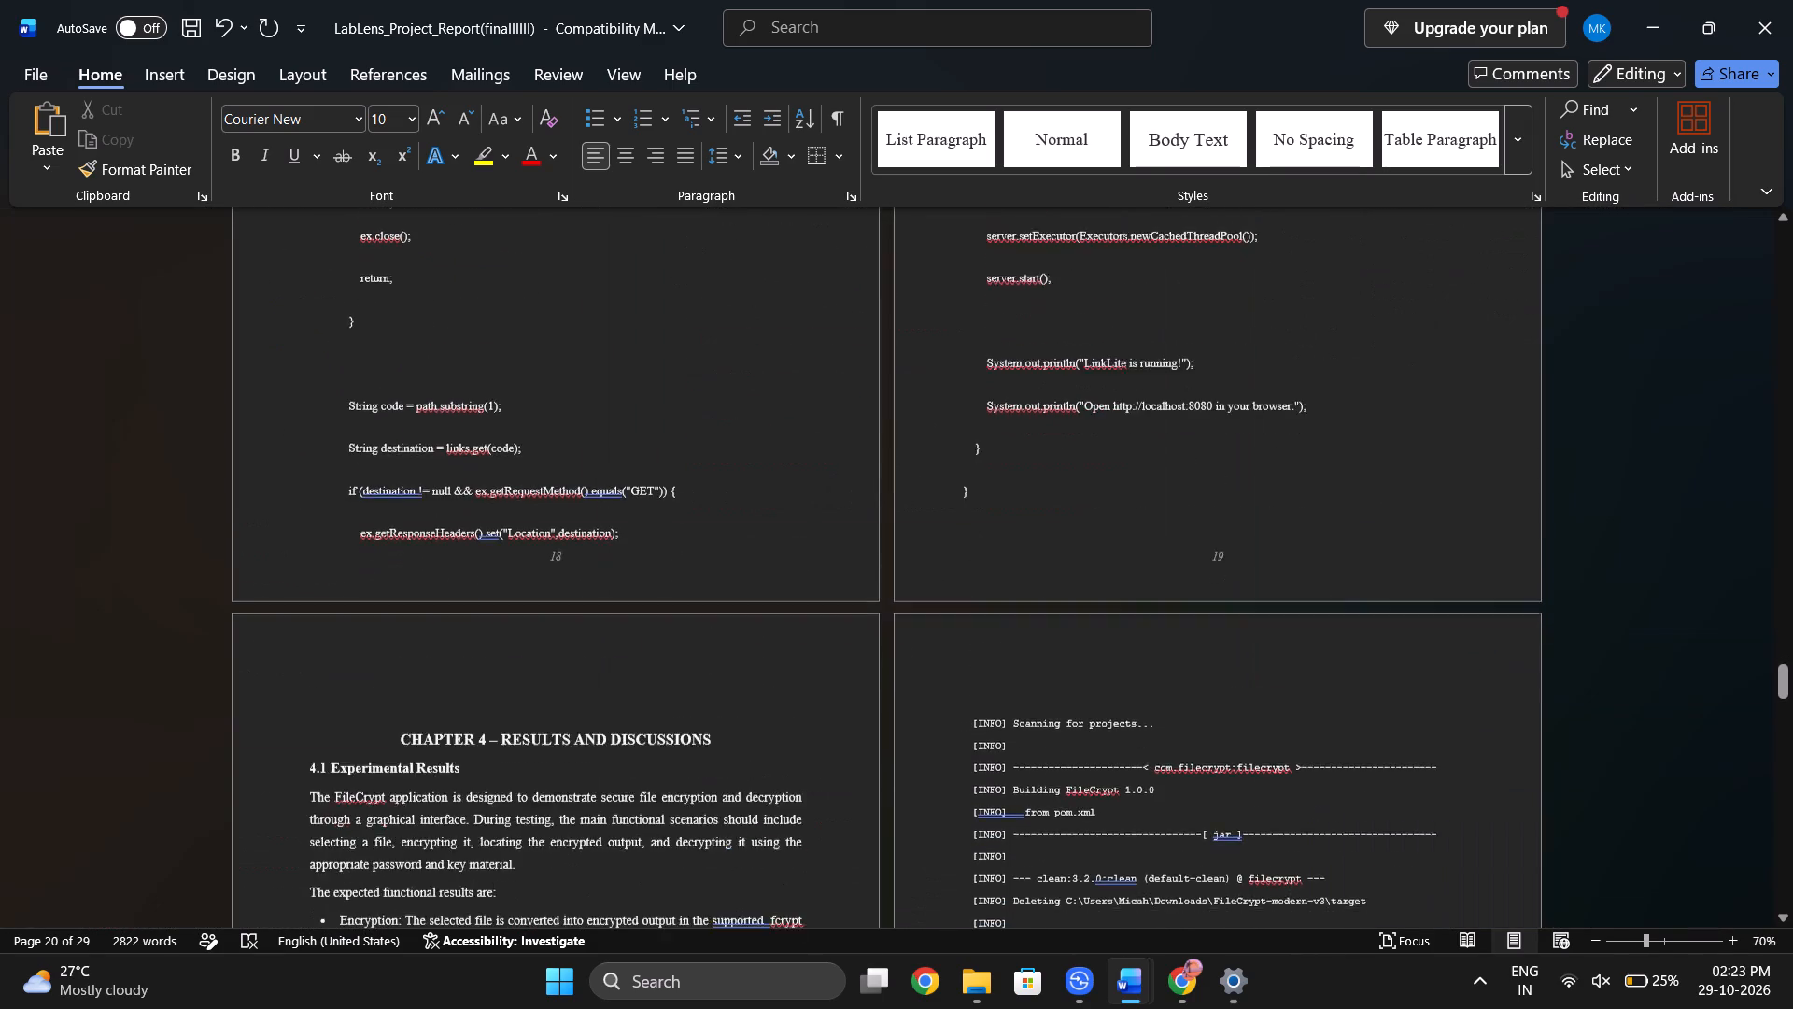
pyautogui.scroll(-13, 941, 696)
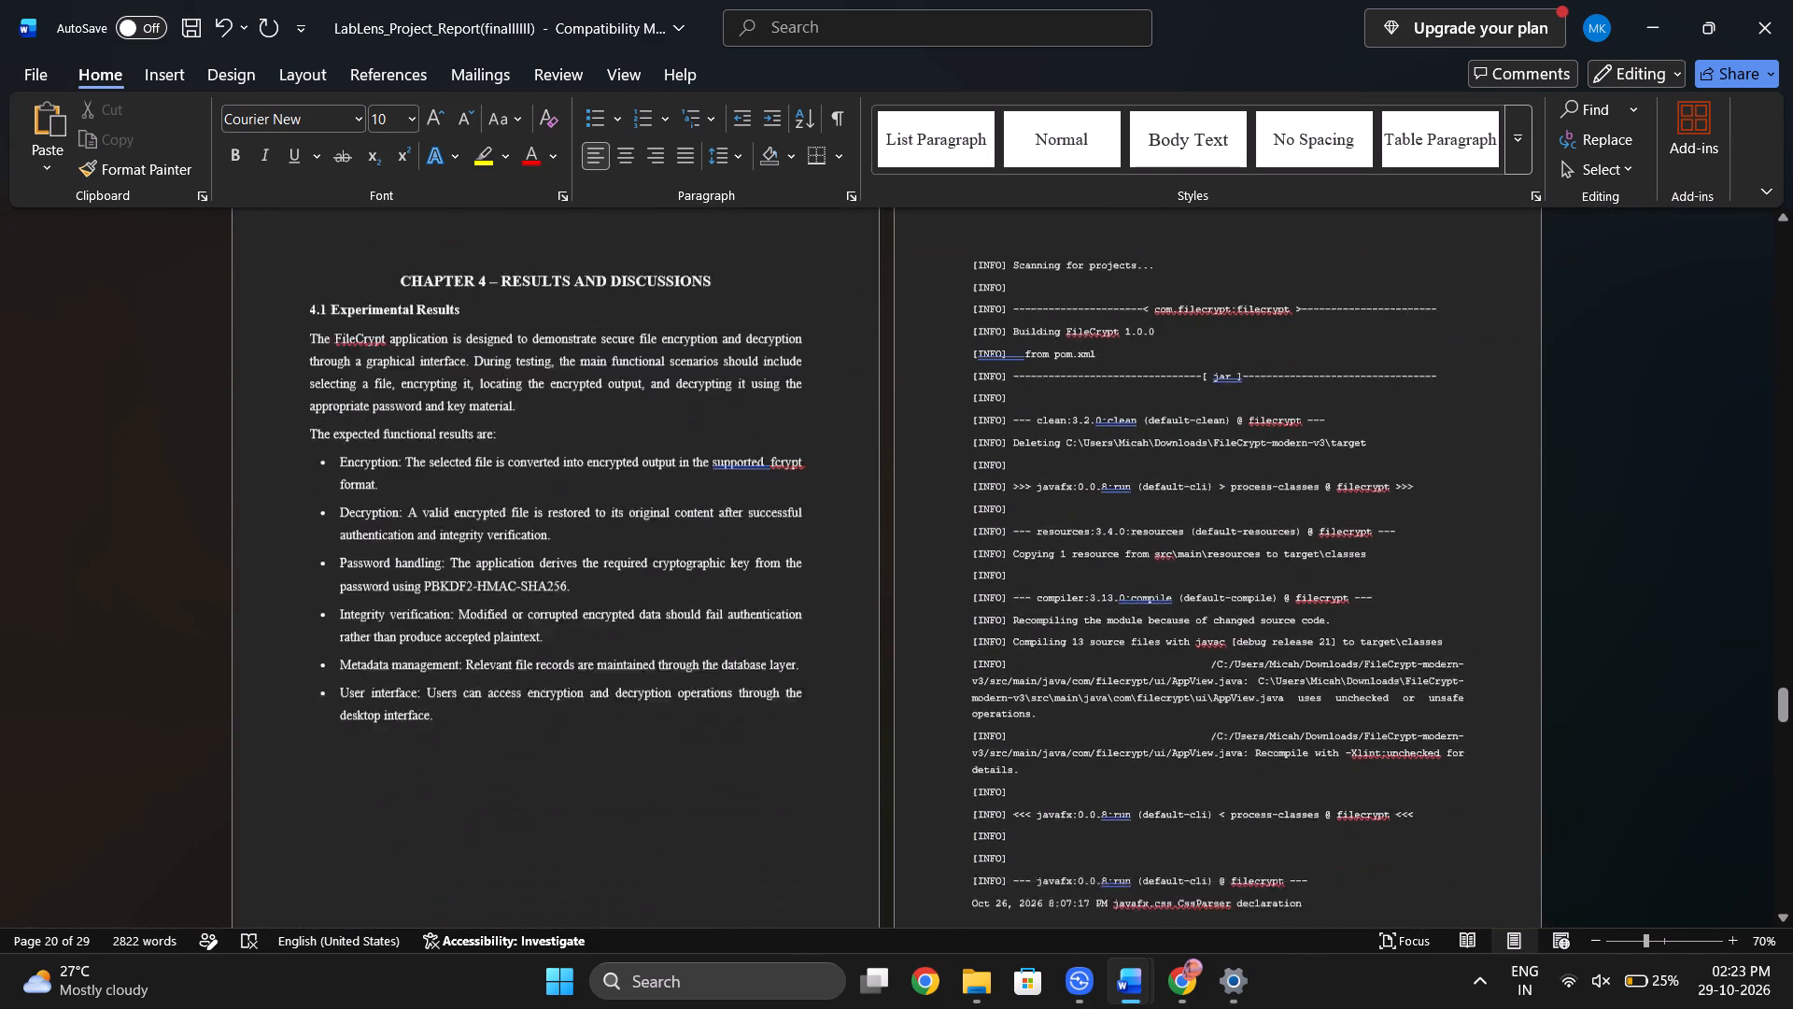
pyautogui.scroll(-4, 941, 696)
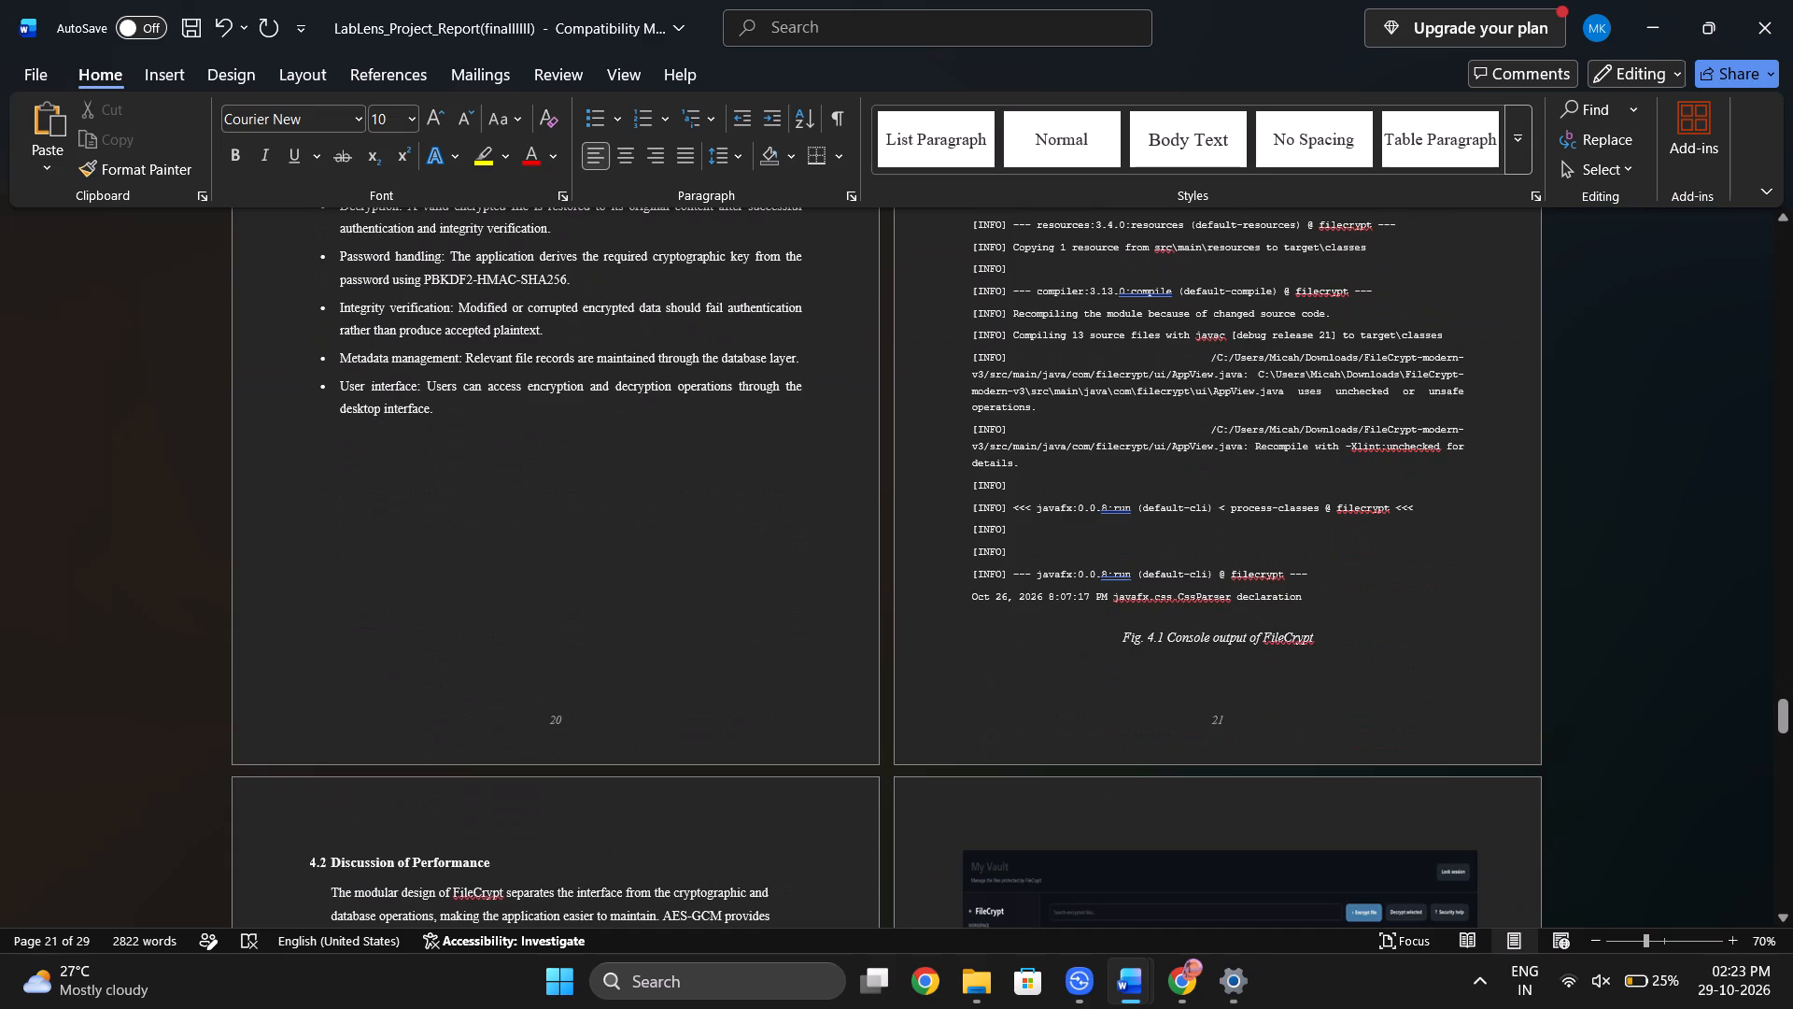
pyautogui.scroll(11, 941, 696)
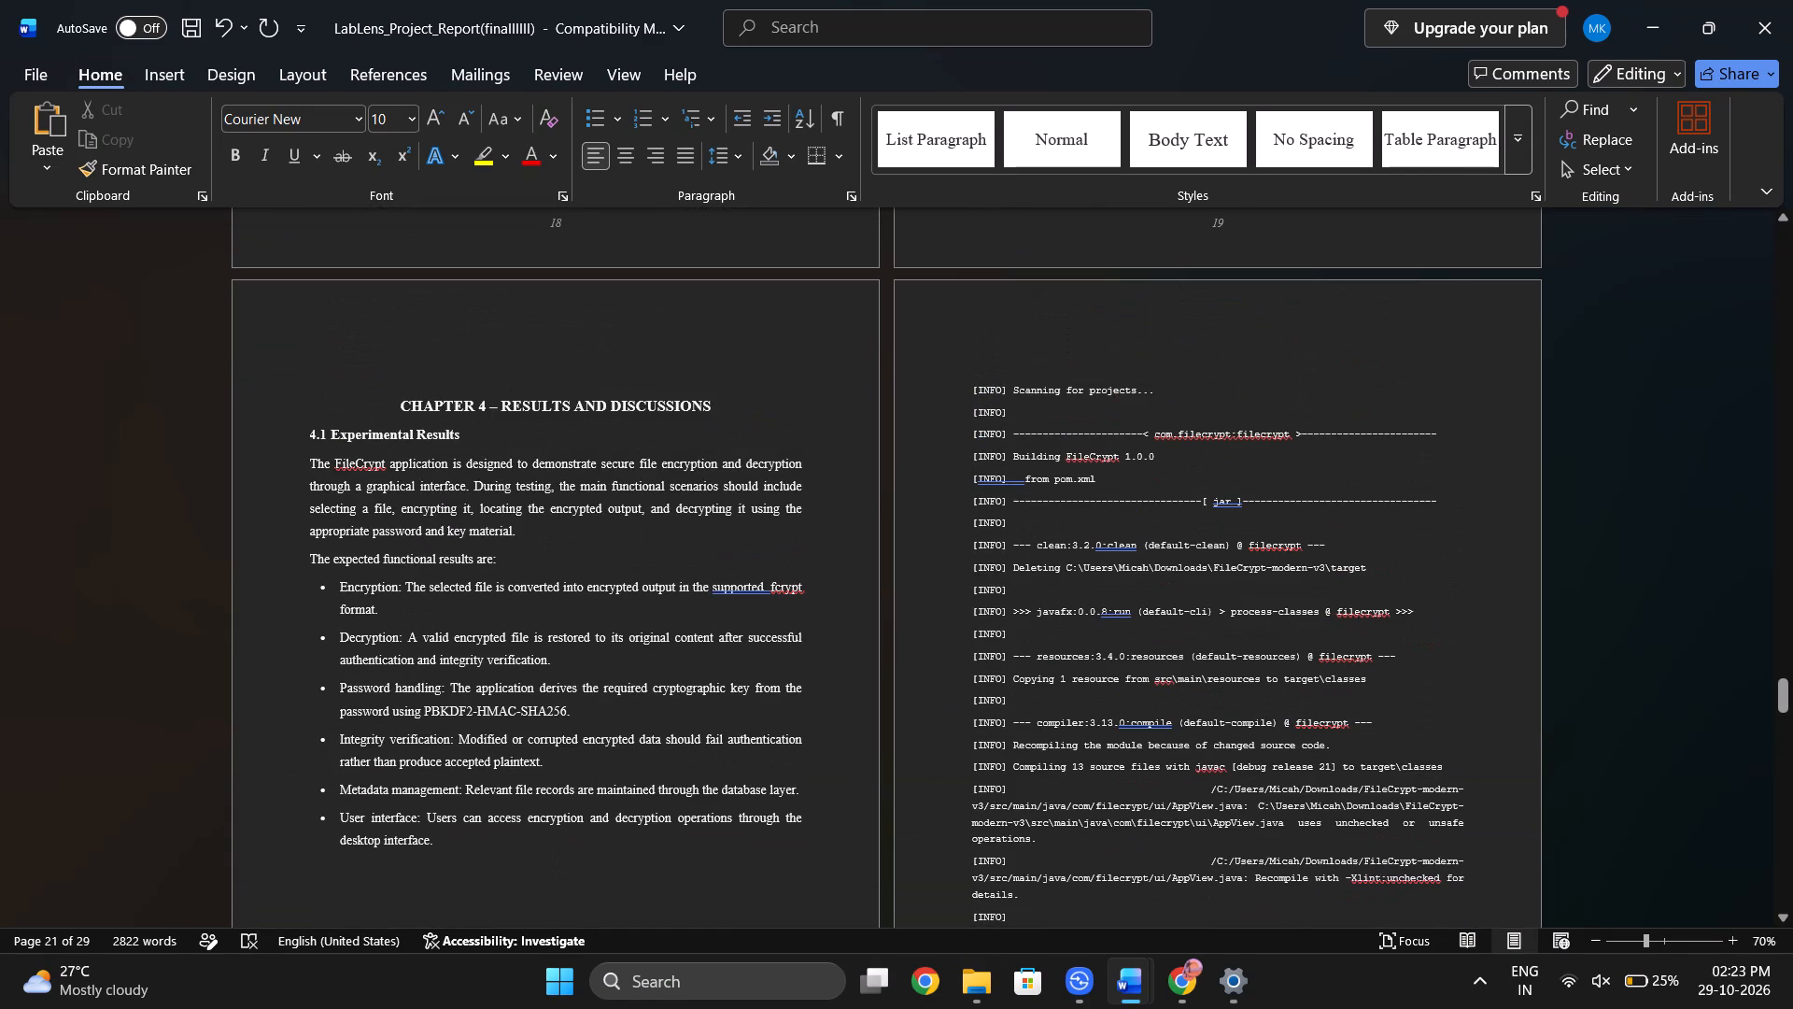
# Switch to the URL_shortner_Report document at its 3.4 Code Implementation section.
pyautogui.hotkey('alt', 'Tab')
pyautogui.click(1138, 633)
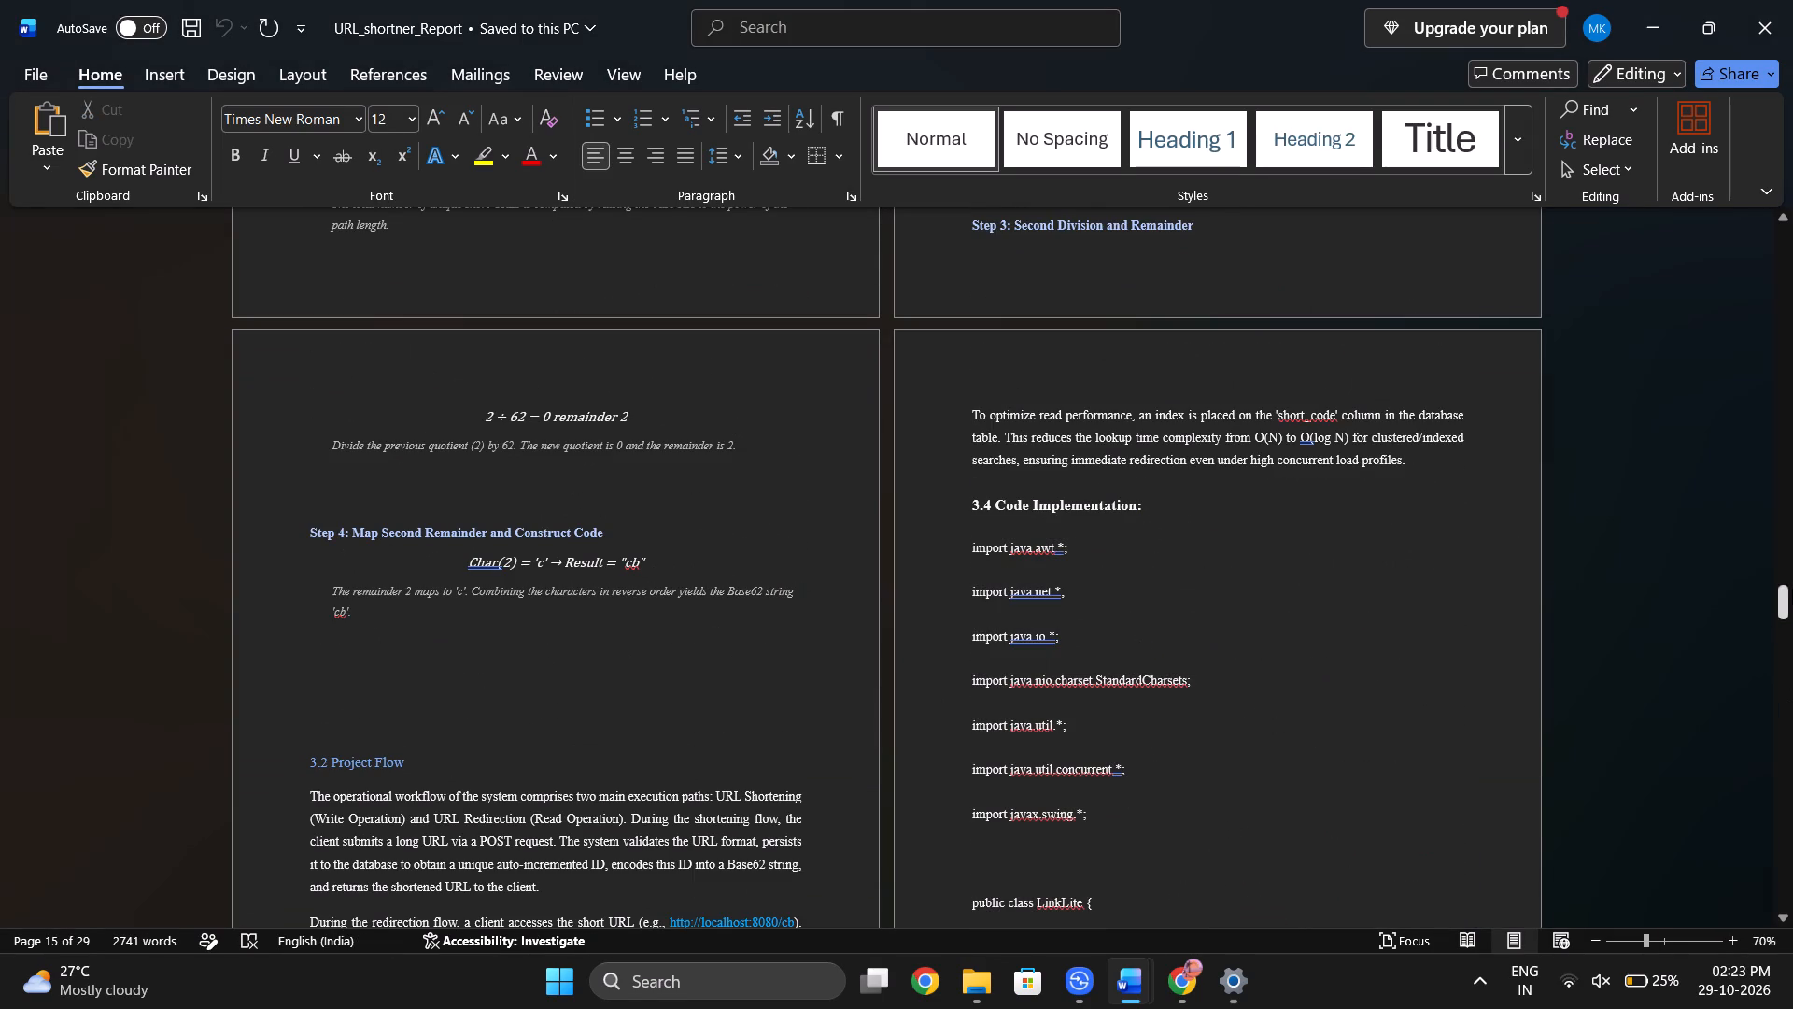
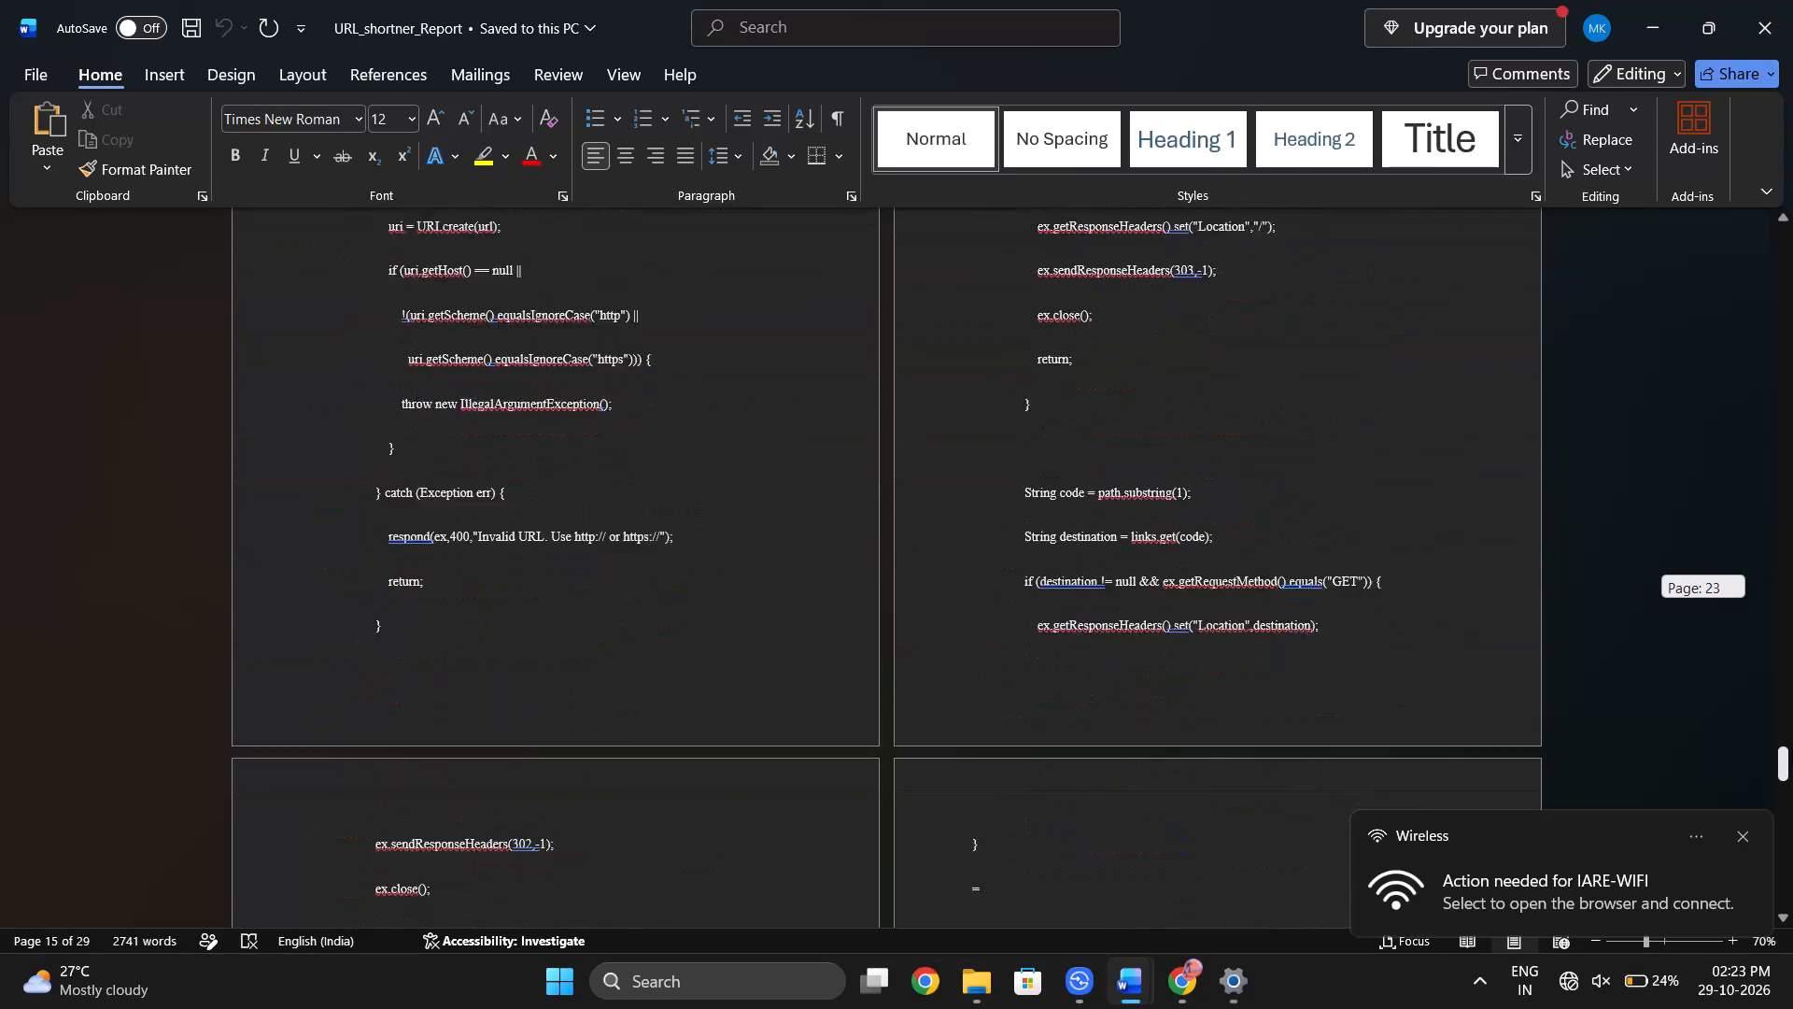
# In URL_shortner_Report, copy the Chapter 4 body text from the testing paragraph through the Average Redirection Latency explanation, and switch to LabLens_Project_Report.
pyautogui.scroll(-19, 1623, 638)
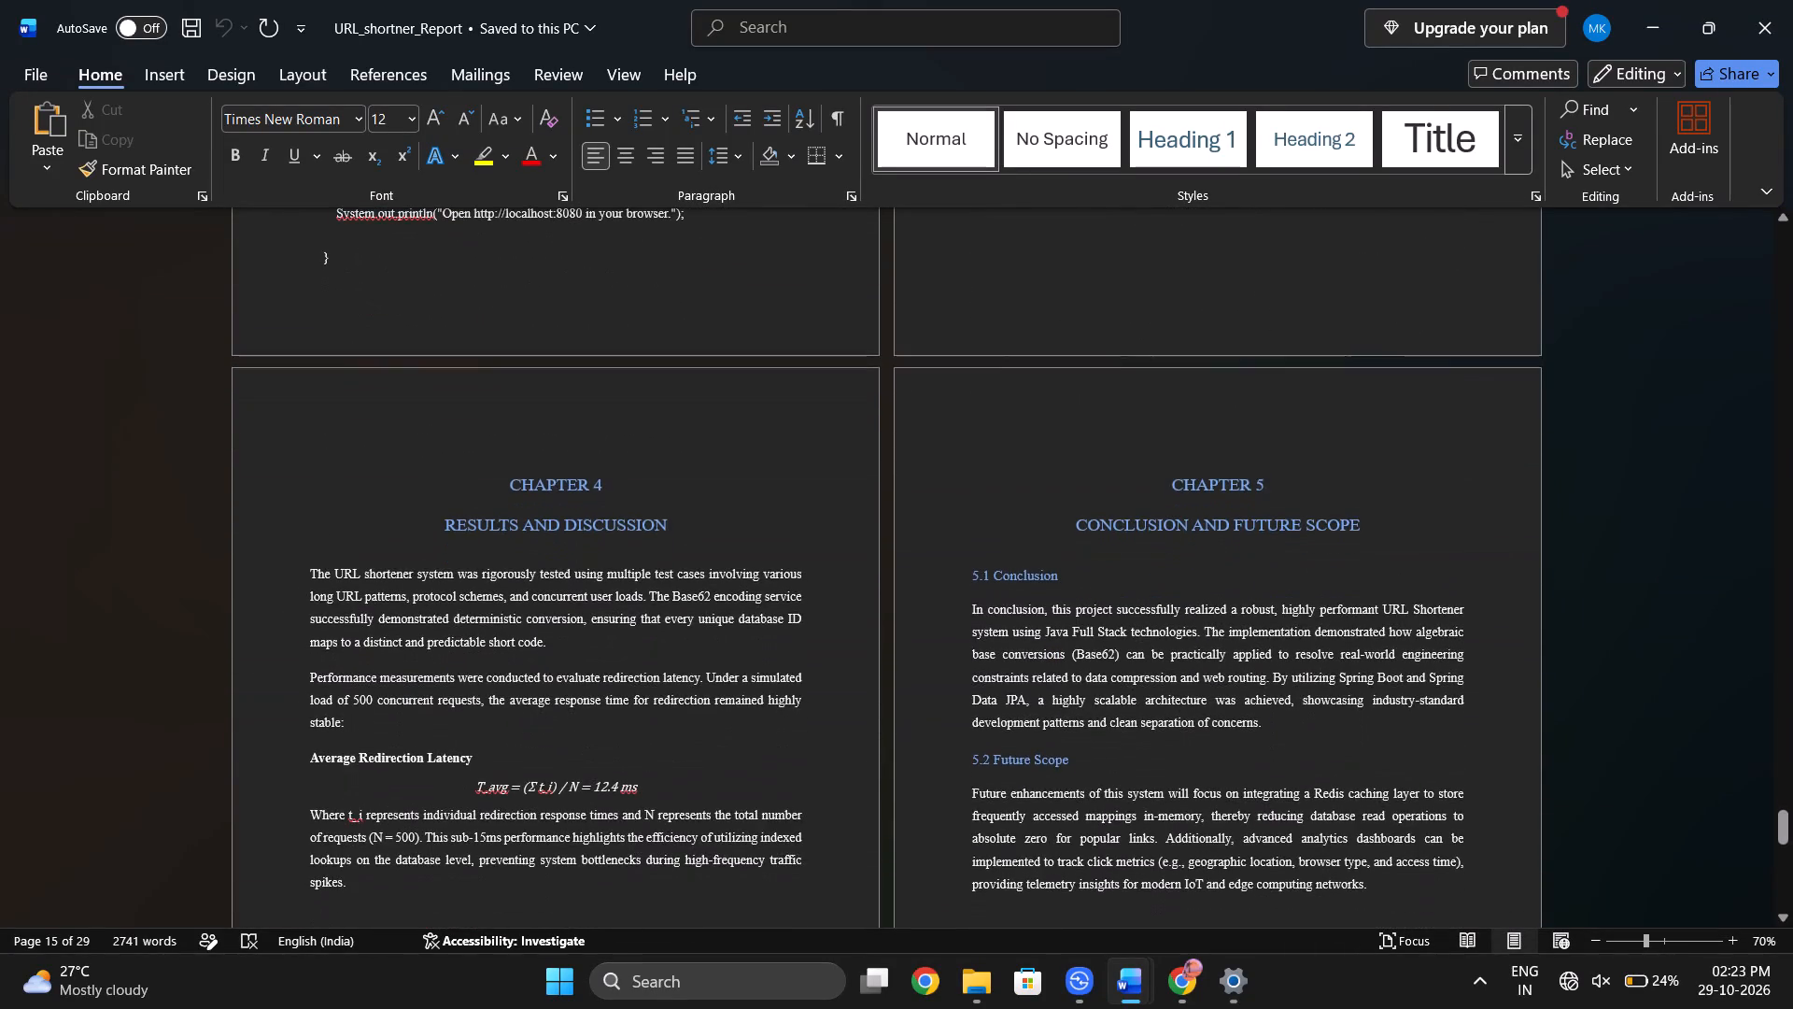
pyautogui.hotkey('alt', 'Tab')
pyautogui.hotkey('alt', 'Tab')
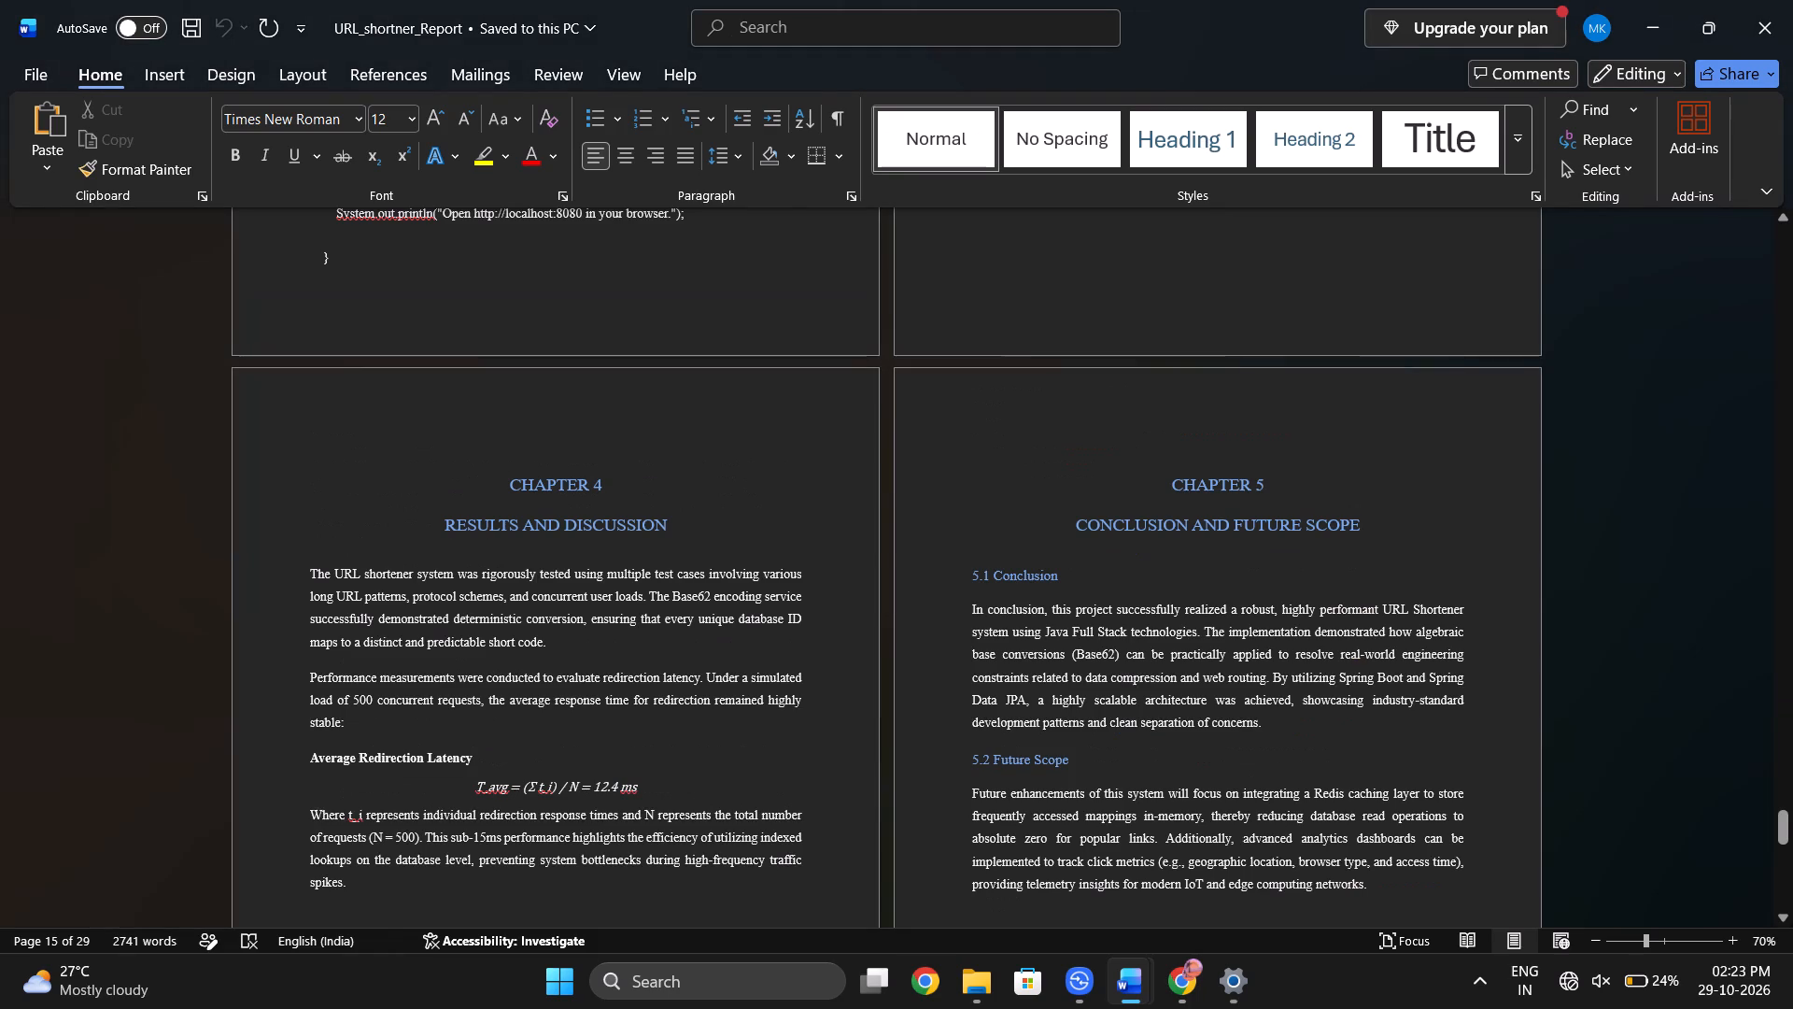
pyautogui.scroll(-1, 0, 514)
pyautogui.scroll(-3, 309, 536)
pyautogui.moveTo(305, 414); pyautogui.dragTo(757, 760)
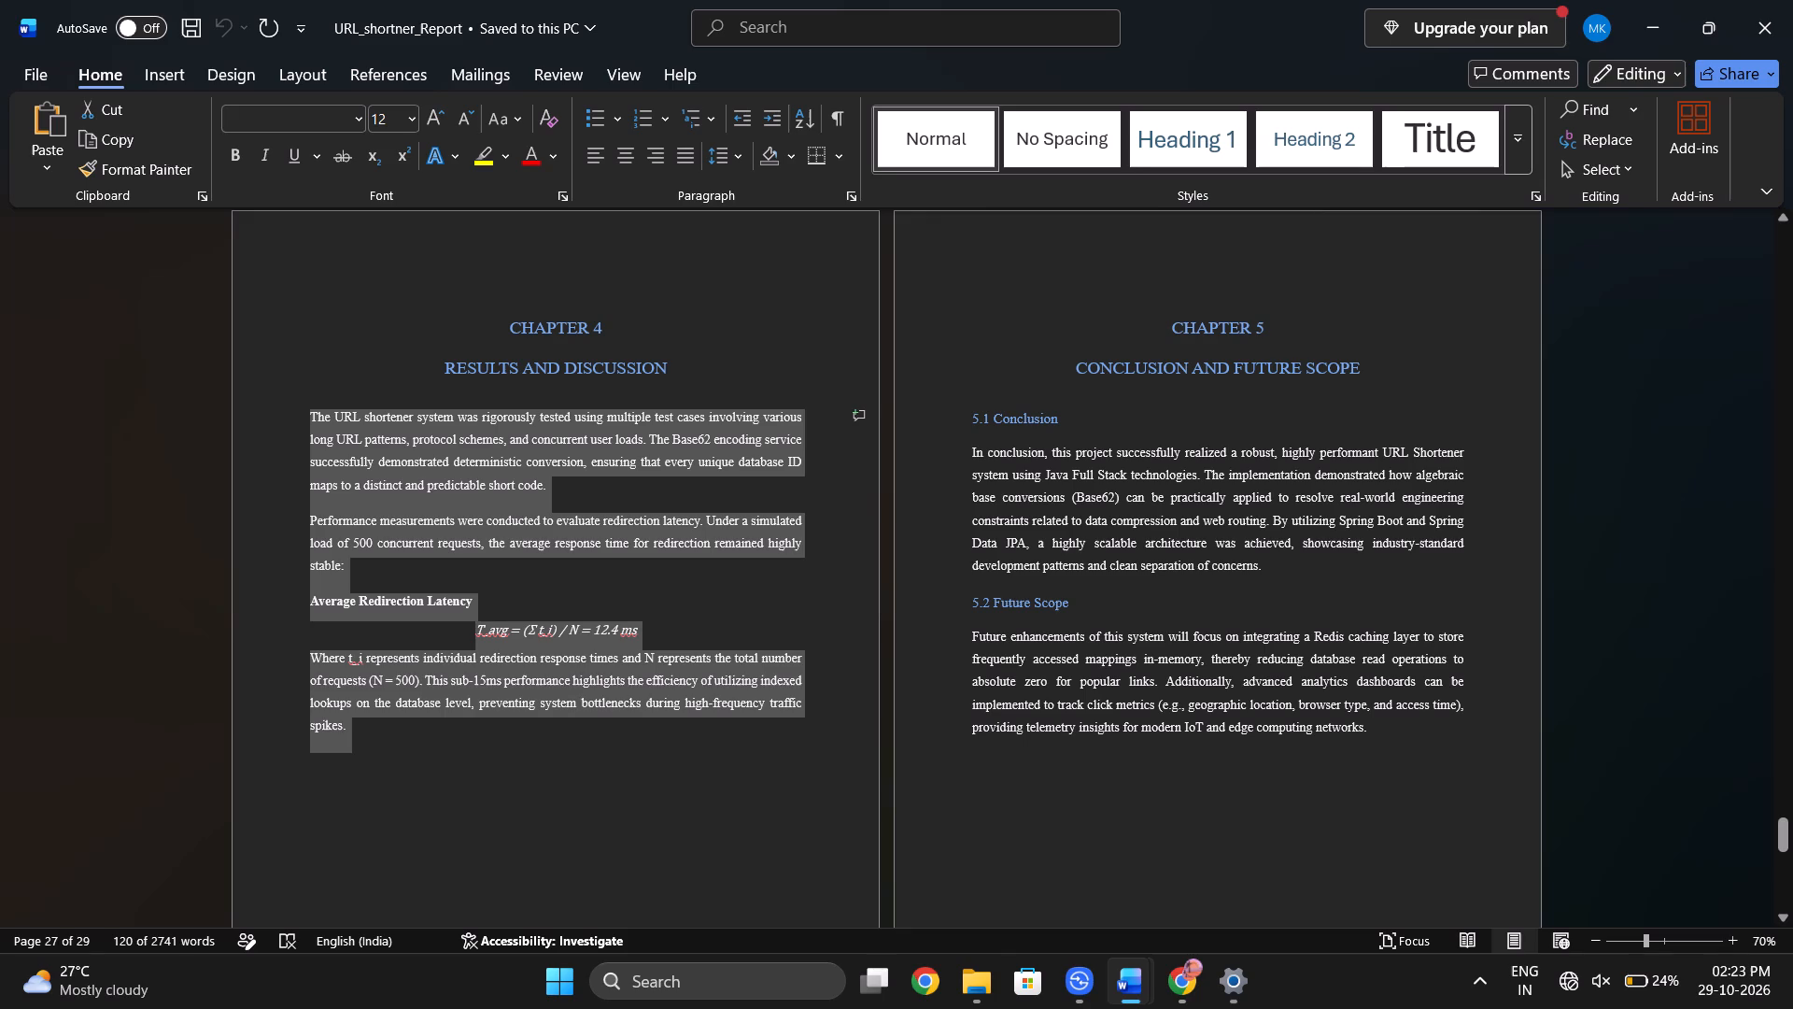
pyautogui.hotkey('ctrl', 'c')
pyautogui.hotkey('alt', 'Tab')
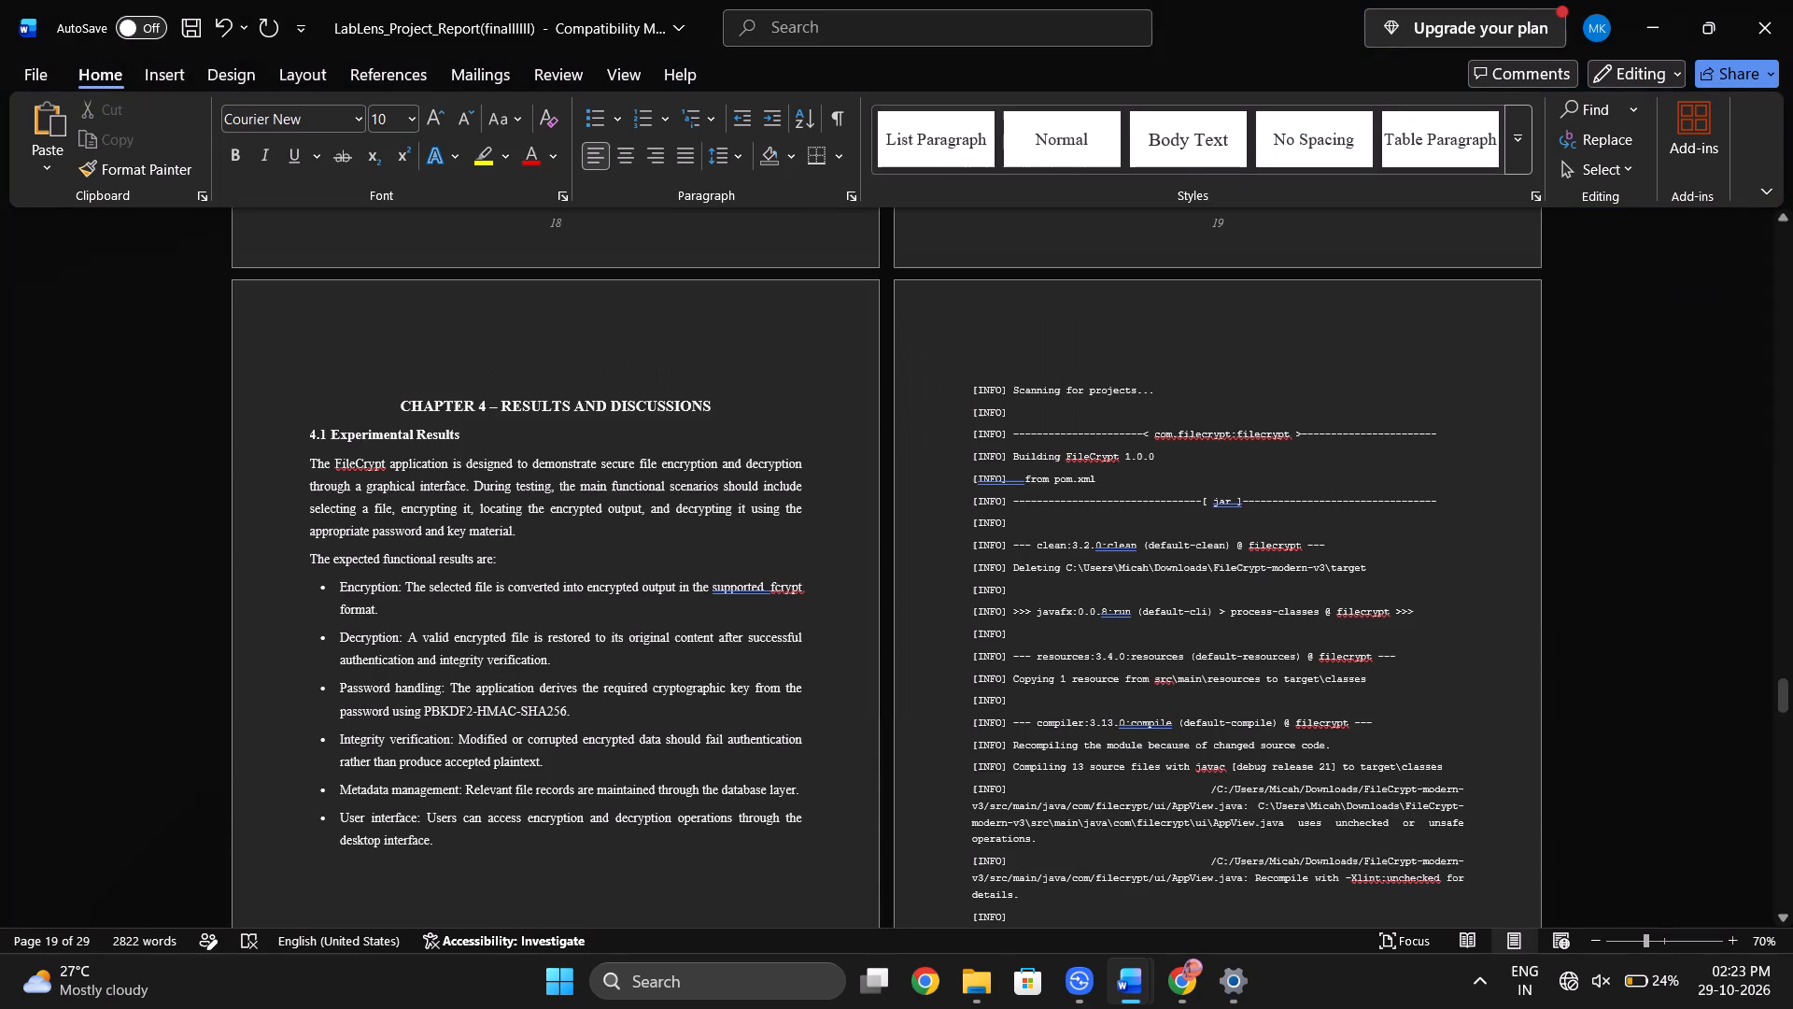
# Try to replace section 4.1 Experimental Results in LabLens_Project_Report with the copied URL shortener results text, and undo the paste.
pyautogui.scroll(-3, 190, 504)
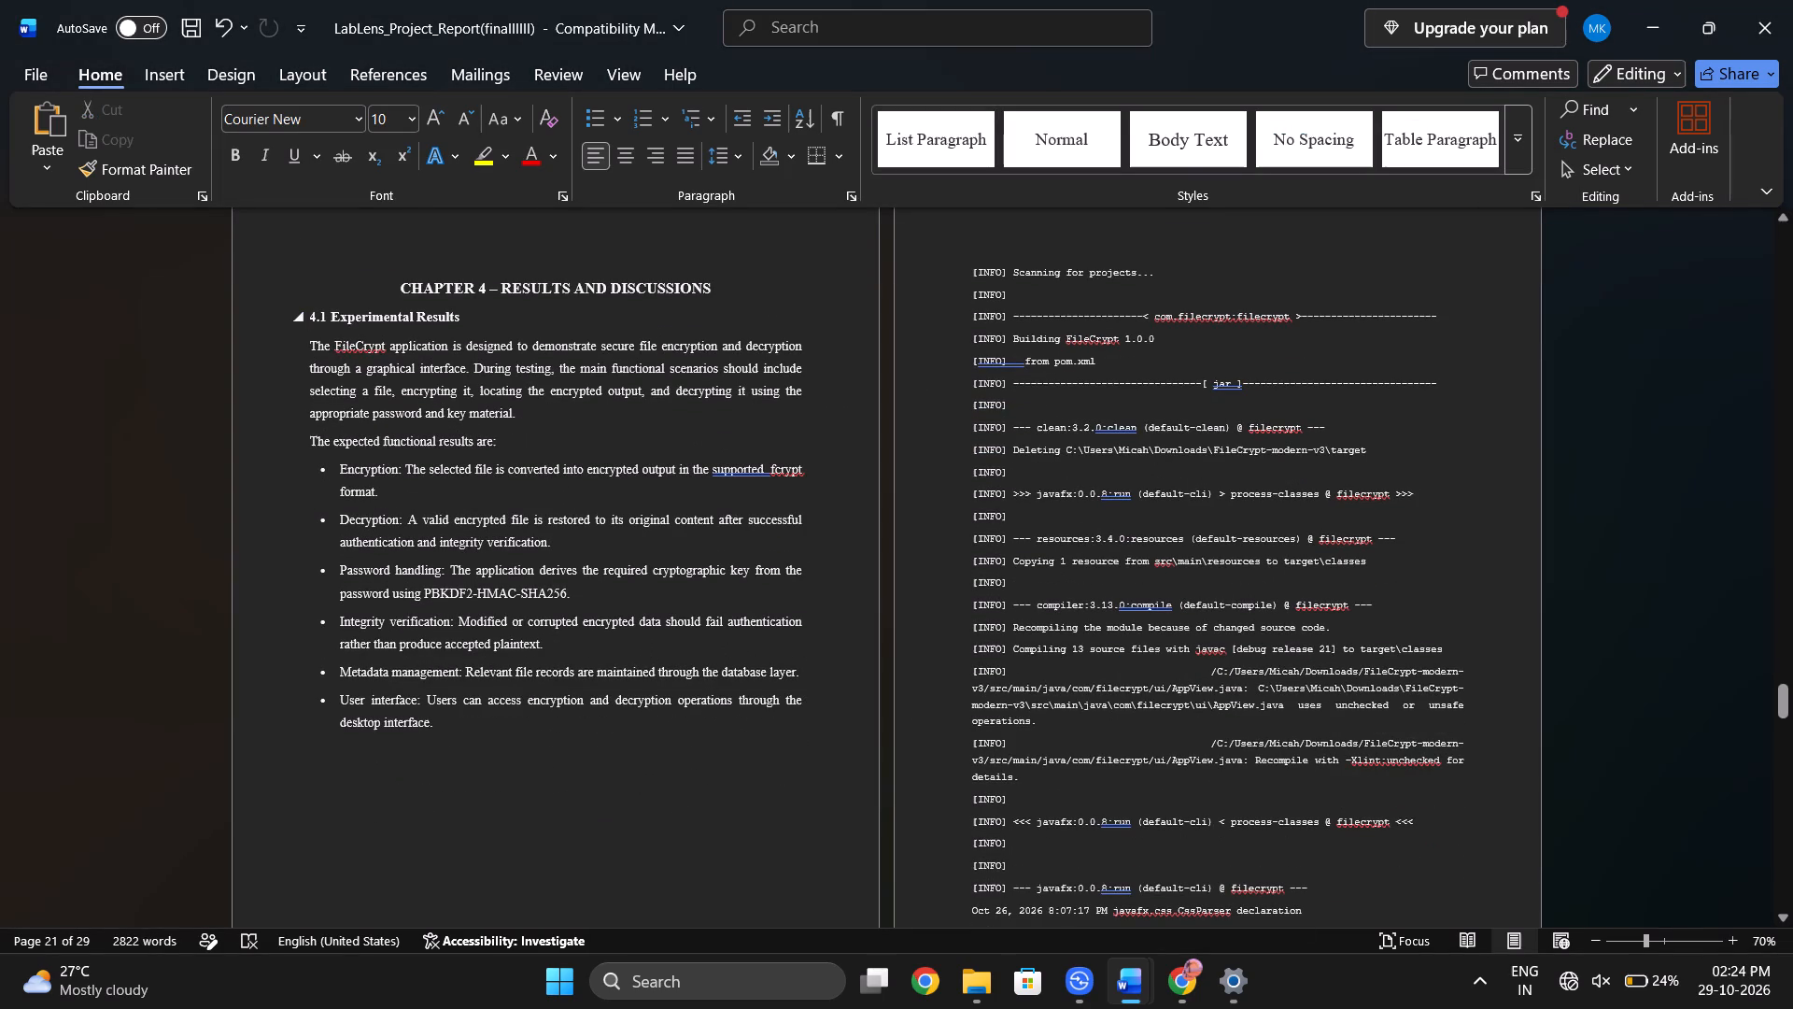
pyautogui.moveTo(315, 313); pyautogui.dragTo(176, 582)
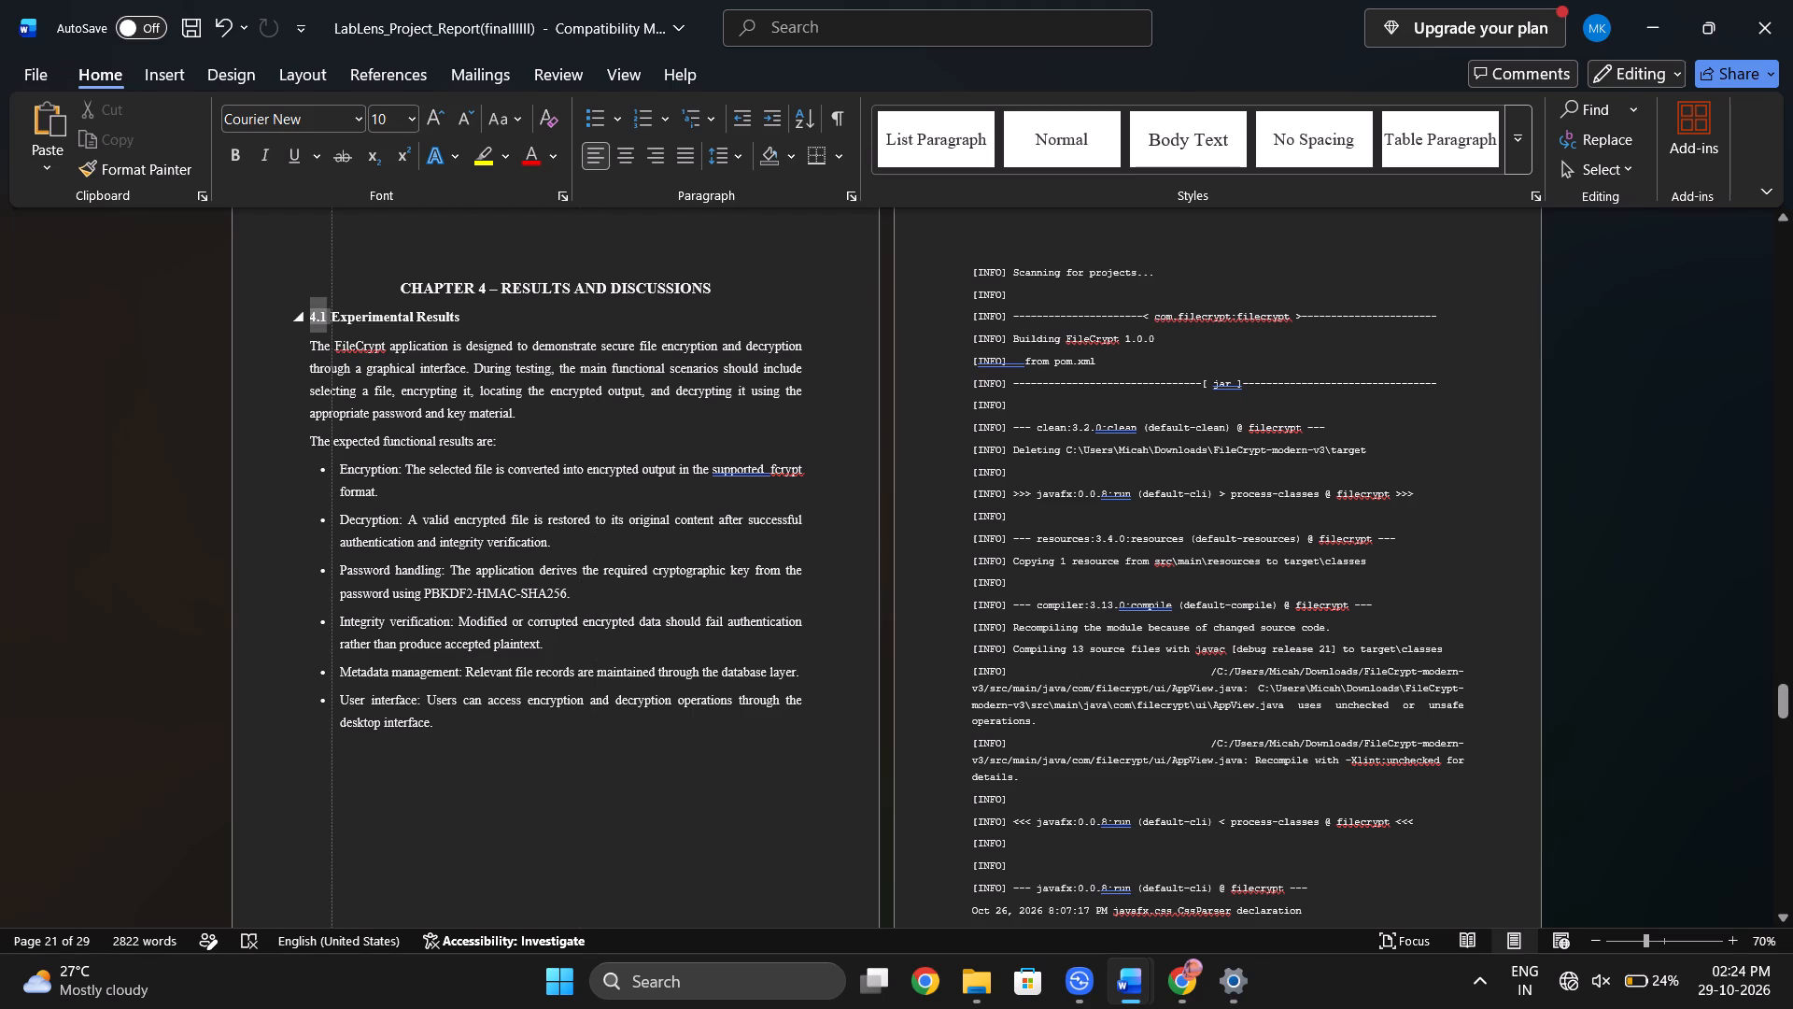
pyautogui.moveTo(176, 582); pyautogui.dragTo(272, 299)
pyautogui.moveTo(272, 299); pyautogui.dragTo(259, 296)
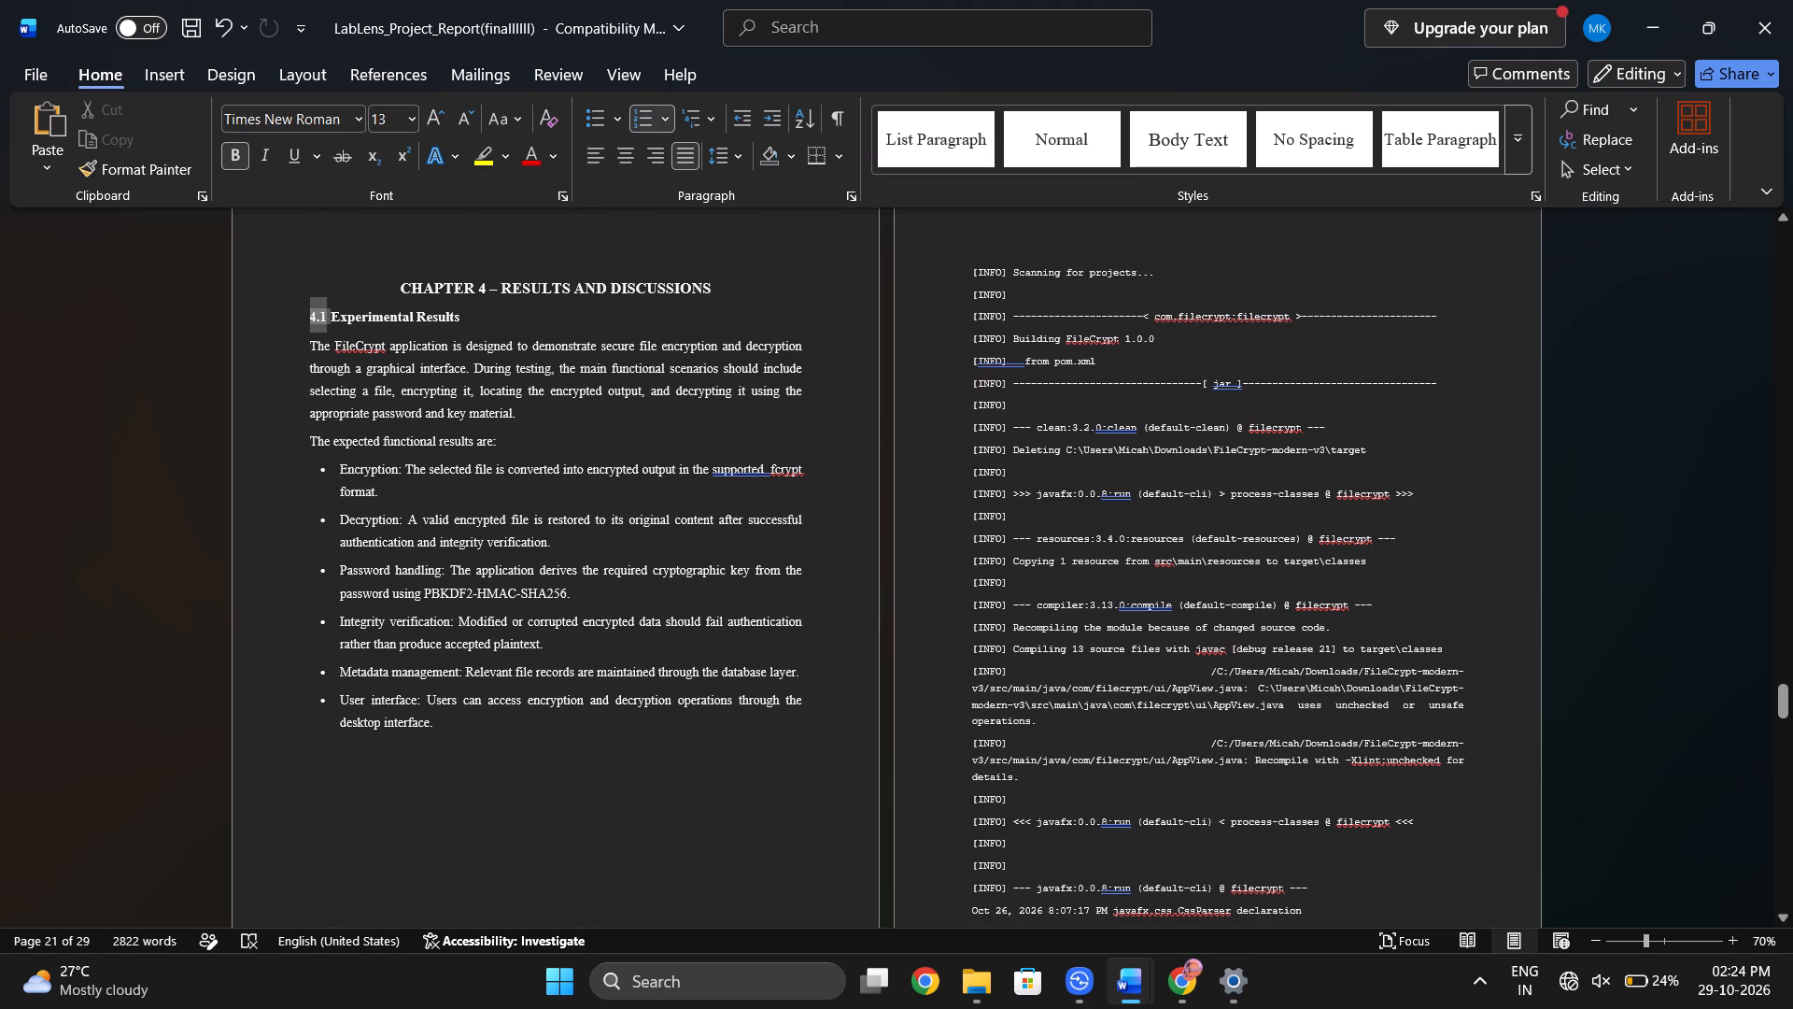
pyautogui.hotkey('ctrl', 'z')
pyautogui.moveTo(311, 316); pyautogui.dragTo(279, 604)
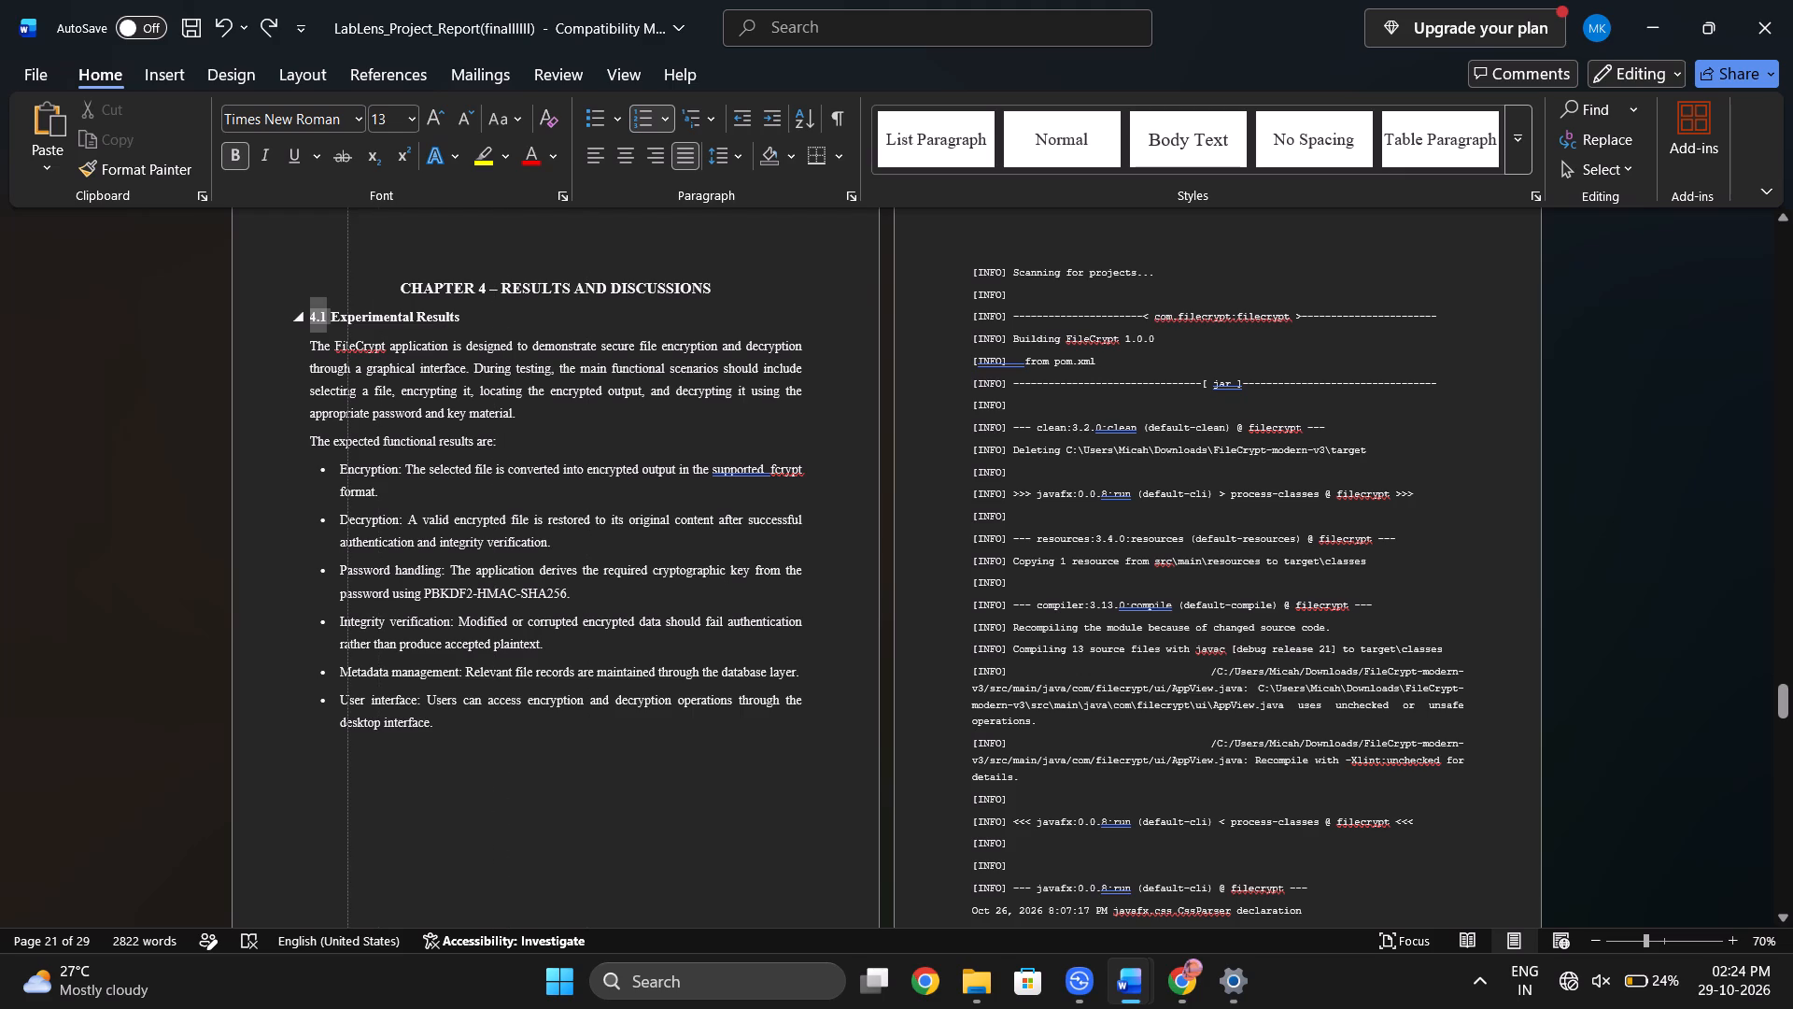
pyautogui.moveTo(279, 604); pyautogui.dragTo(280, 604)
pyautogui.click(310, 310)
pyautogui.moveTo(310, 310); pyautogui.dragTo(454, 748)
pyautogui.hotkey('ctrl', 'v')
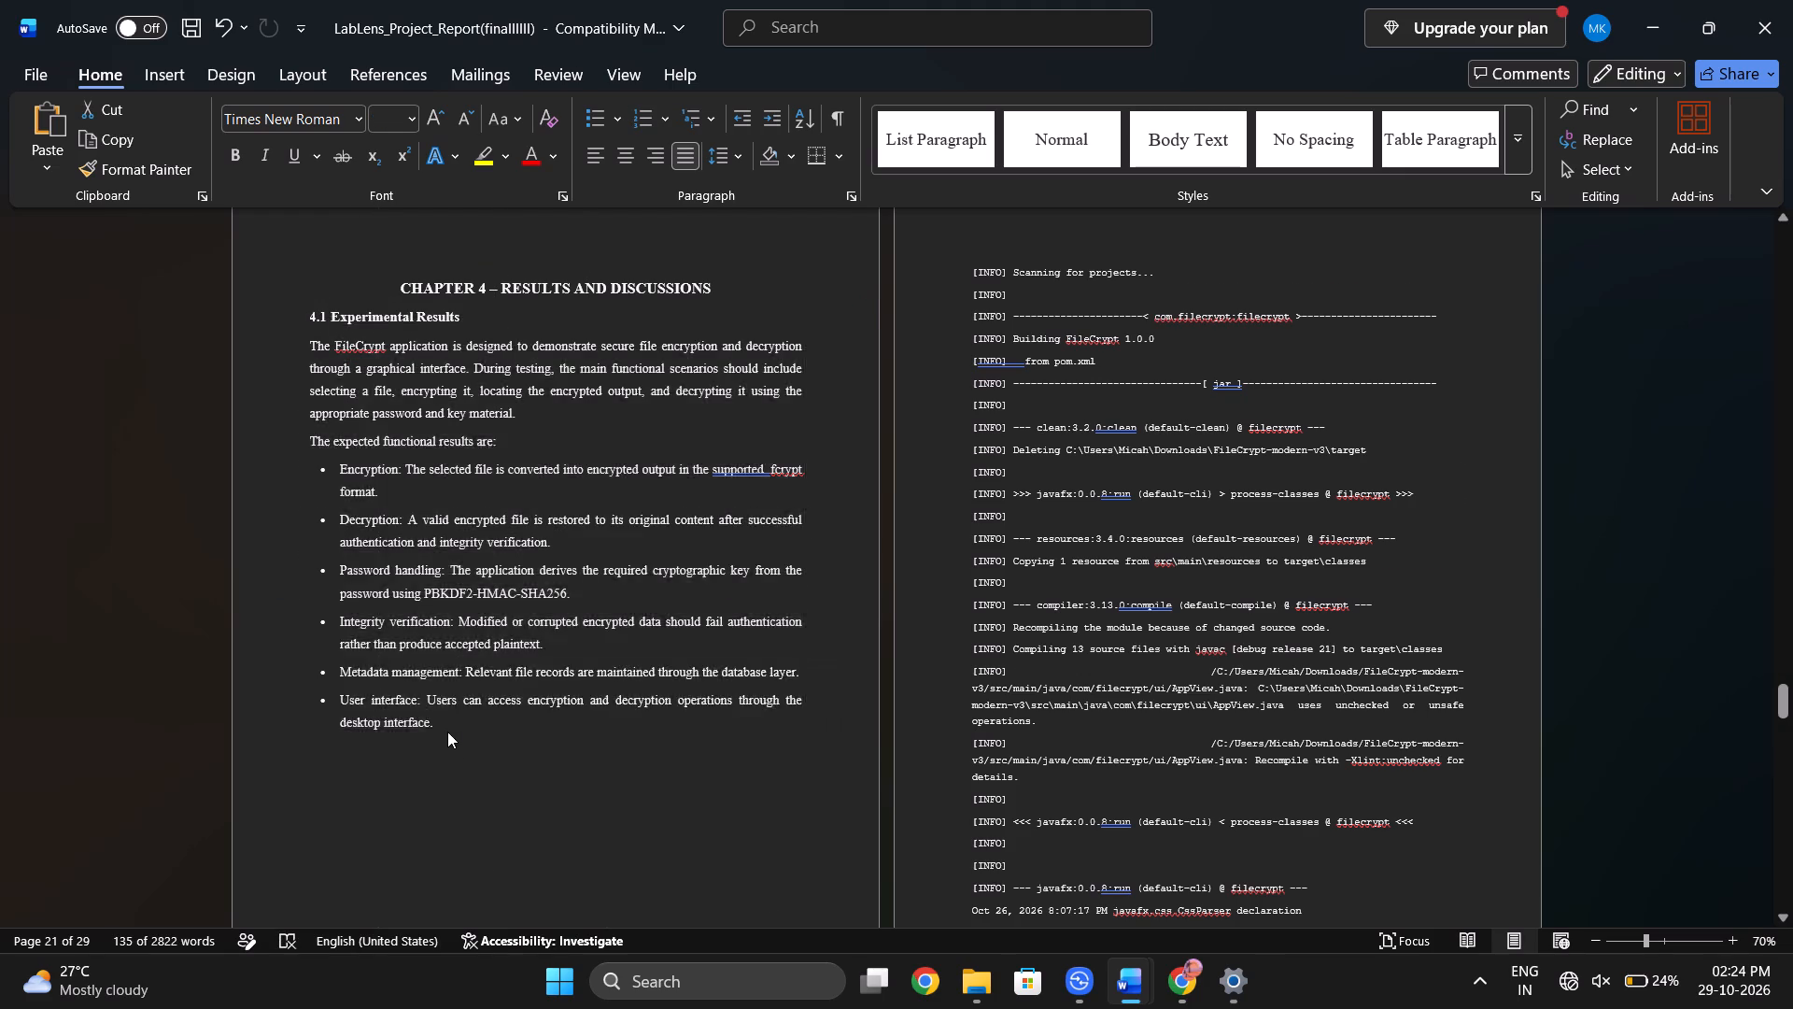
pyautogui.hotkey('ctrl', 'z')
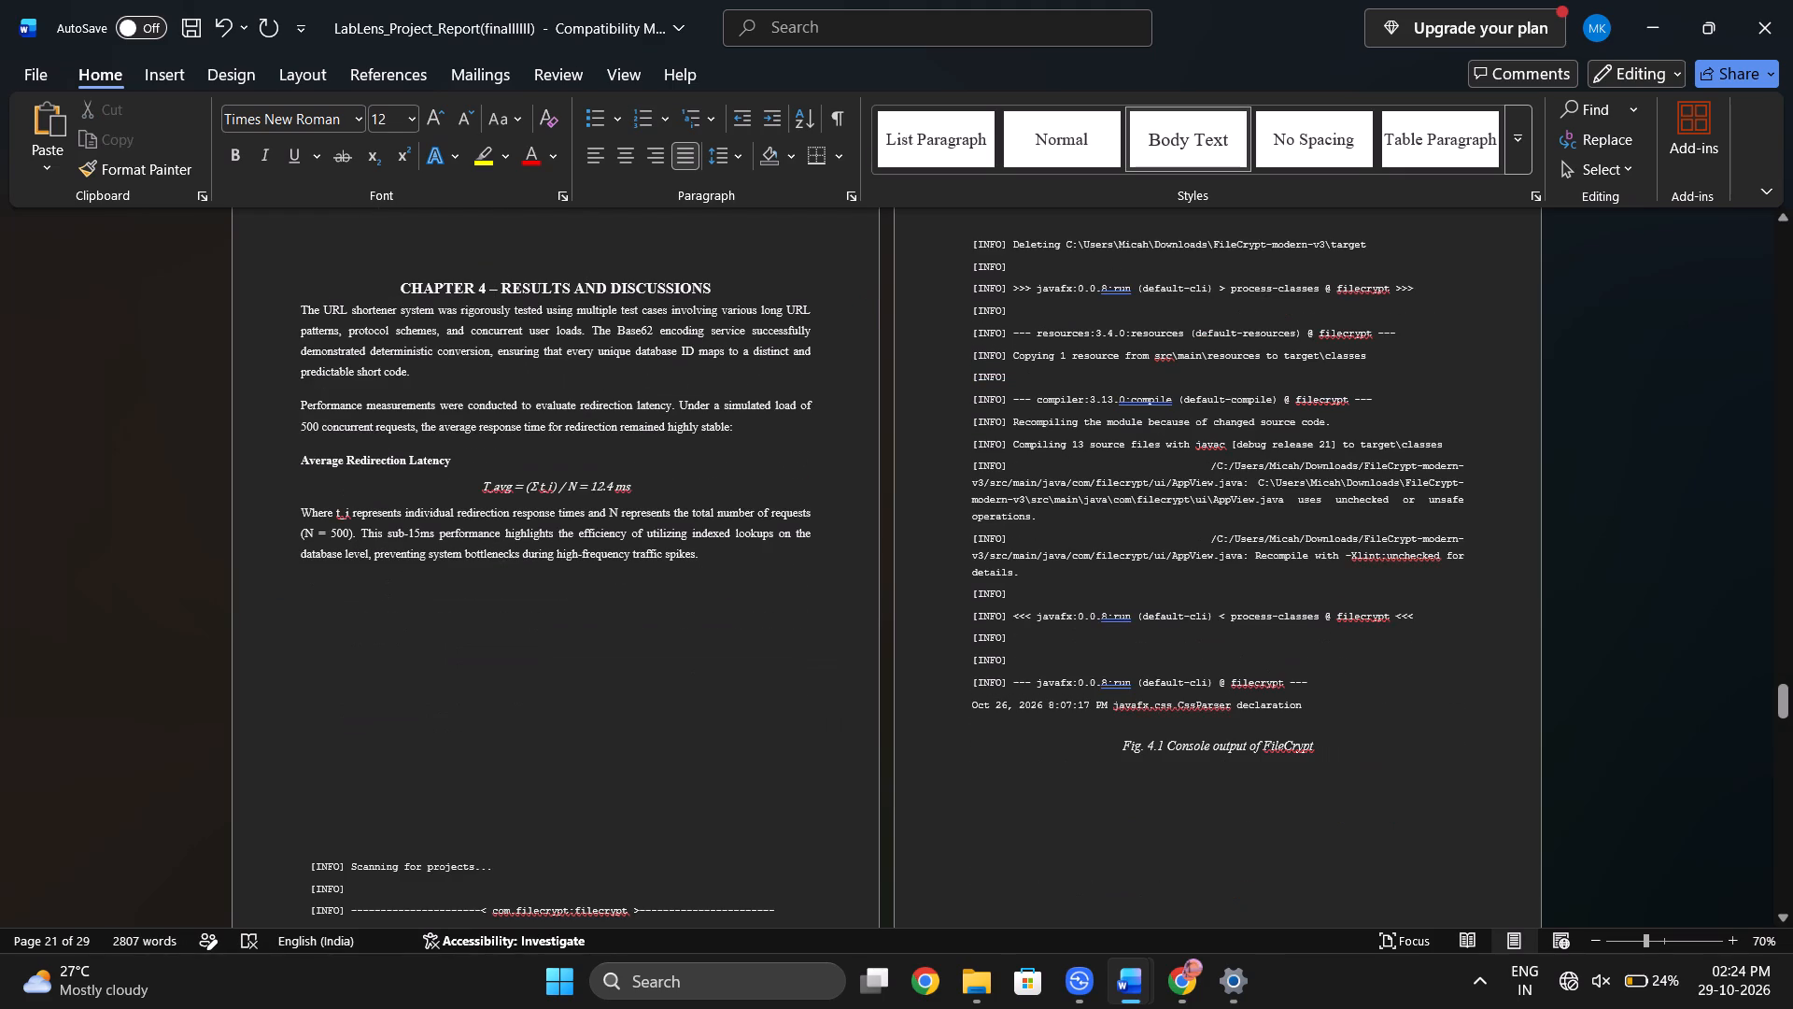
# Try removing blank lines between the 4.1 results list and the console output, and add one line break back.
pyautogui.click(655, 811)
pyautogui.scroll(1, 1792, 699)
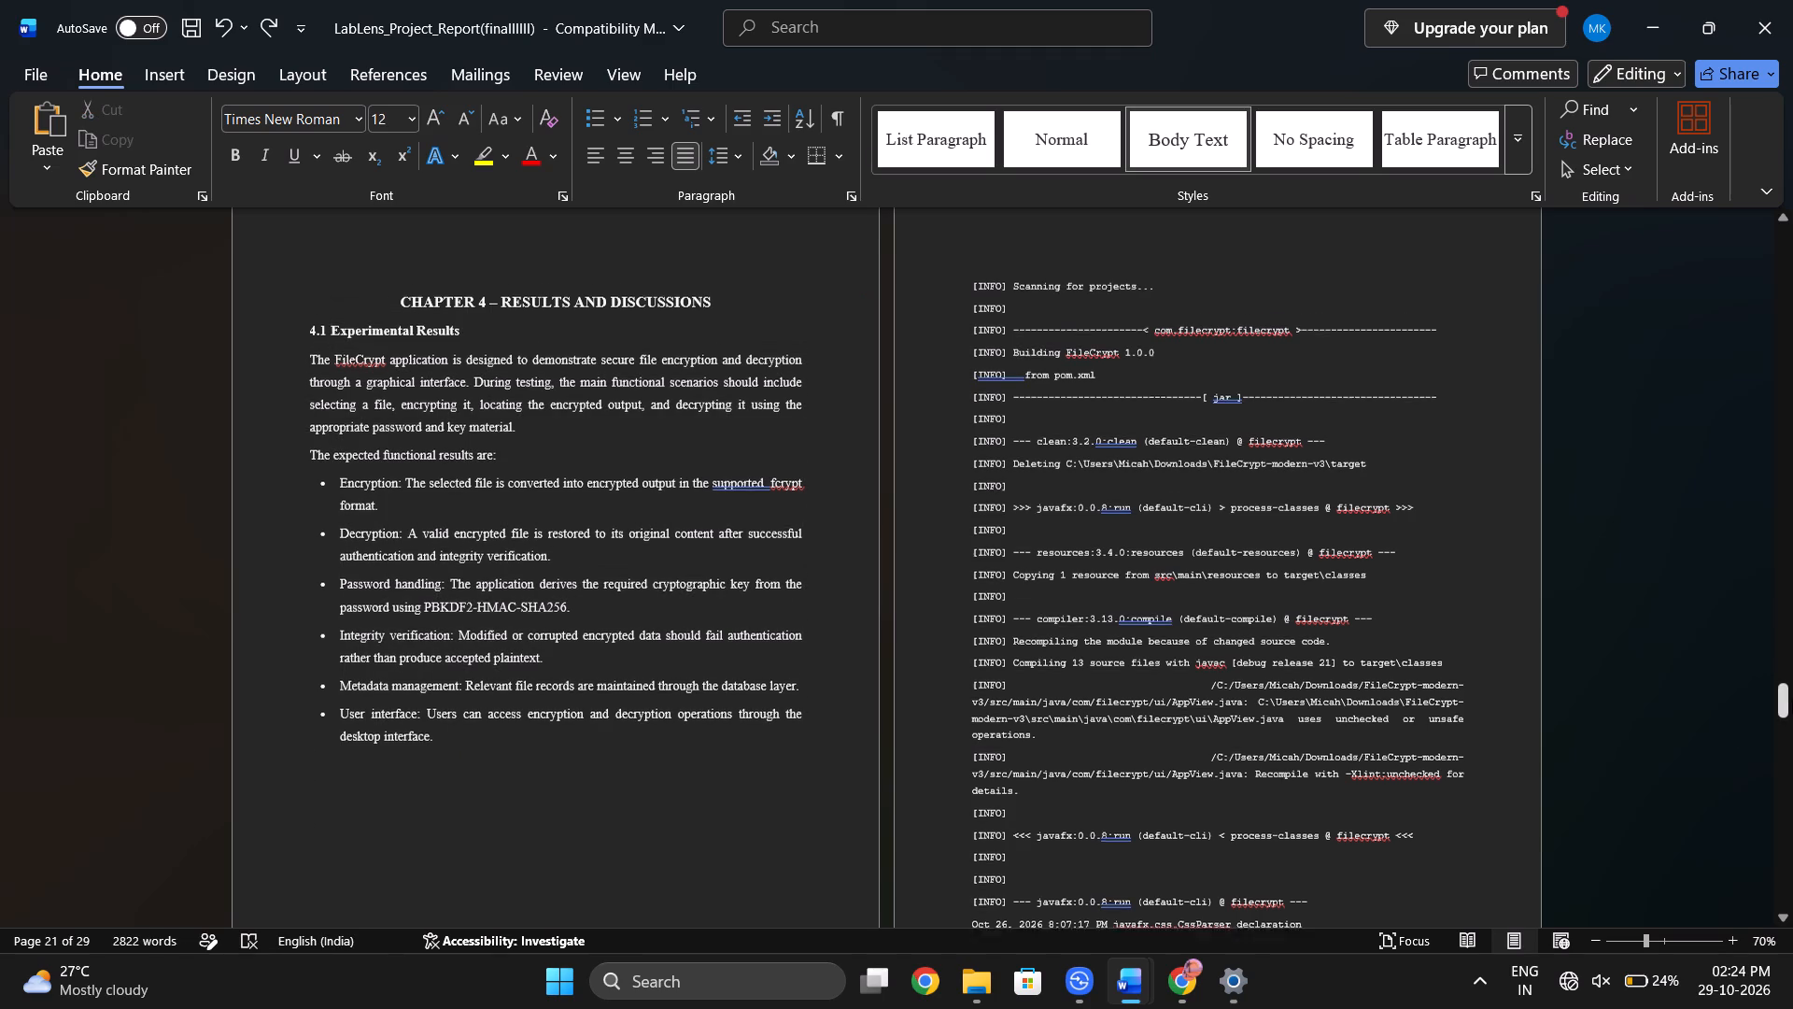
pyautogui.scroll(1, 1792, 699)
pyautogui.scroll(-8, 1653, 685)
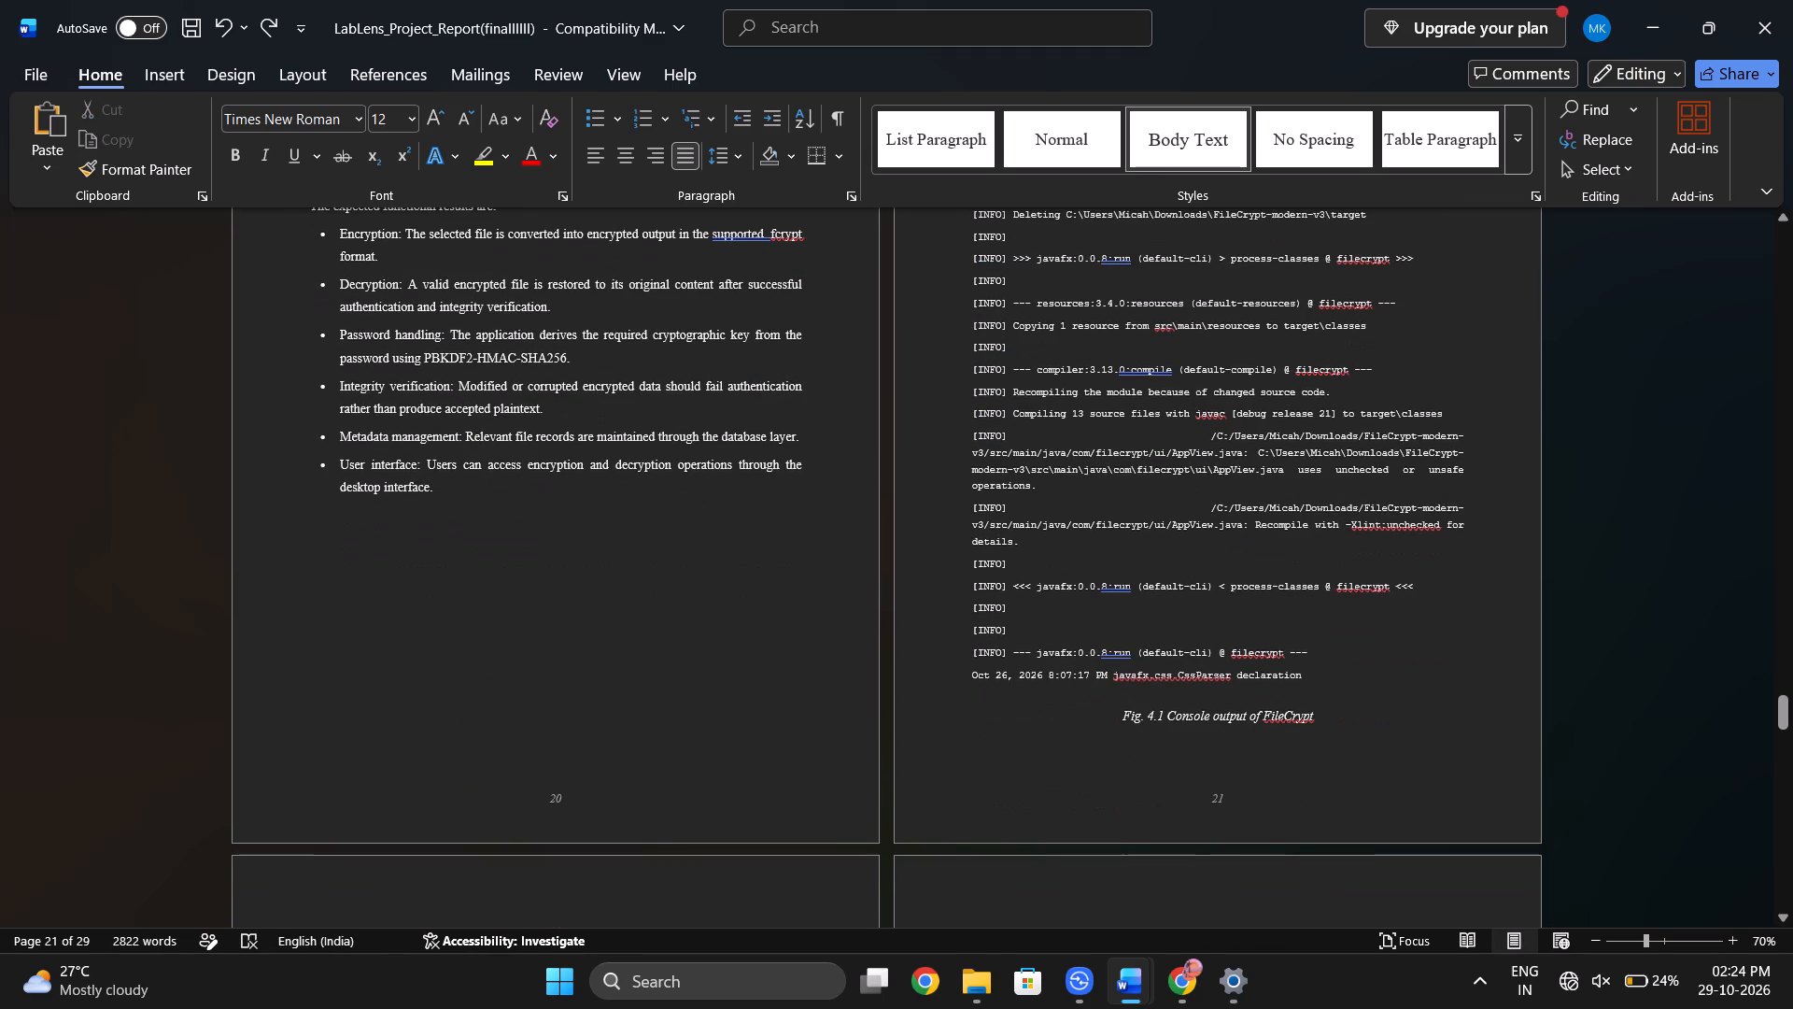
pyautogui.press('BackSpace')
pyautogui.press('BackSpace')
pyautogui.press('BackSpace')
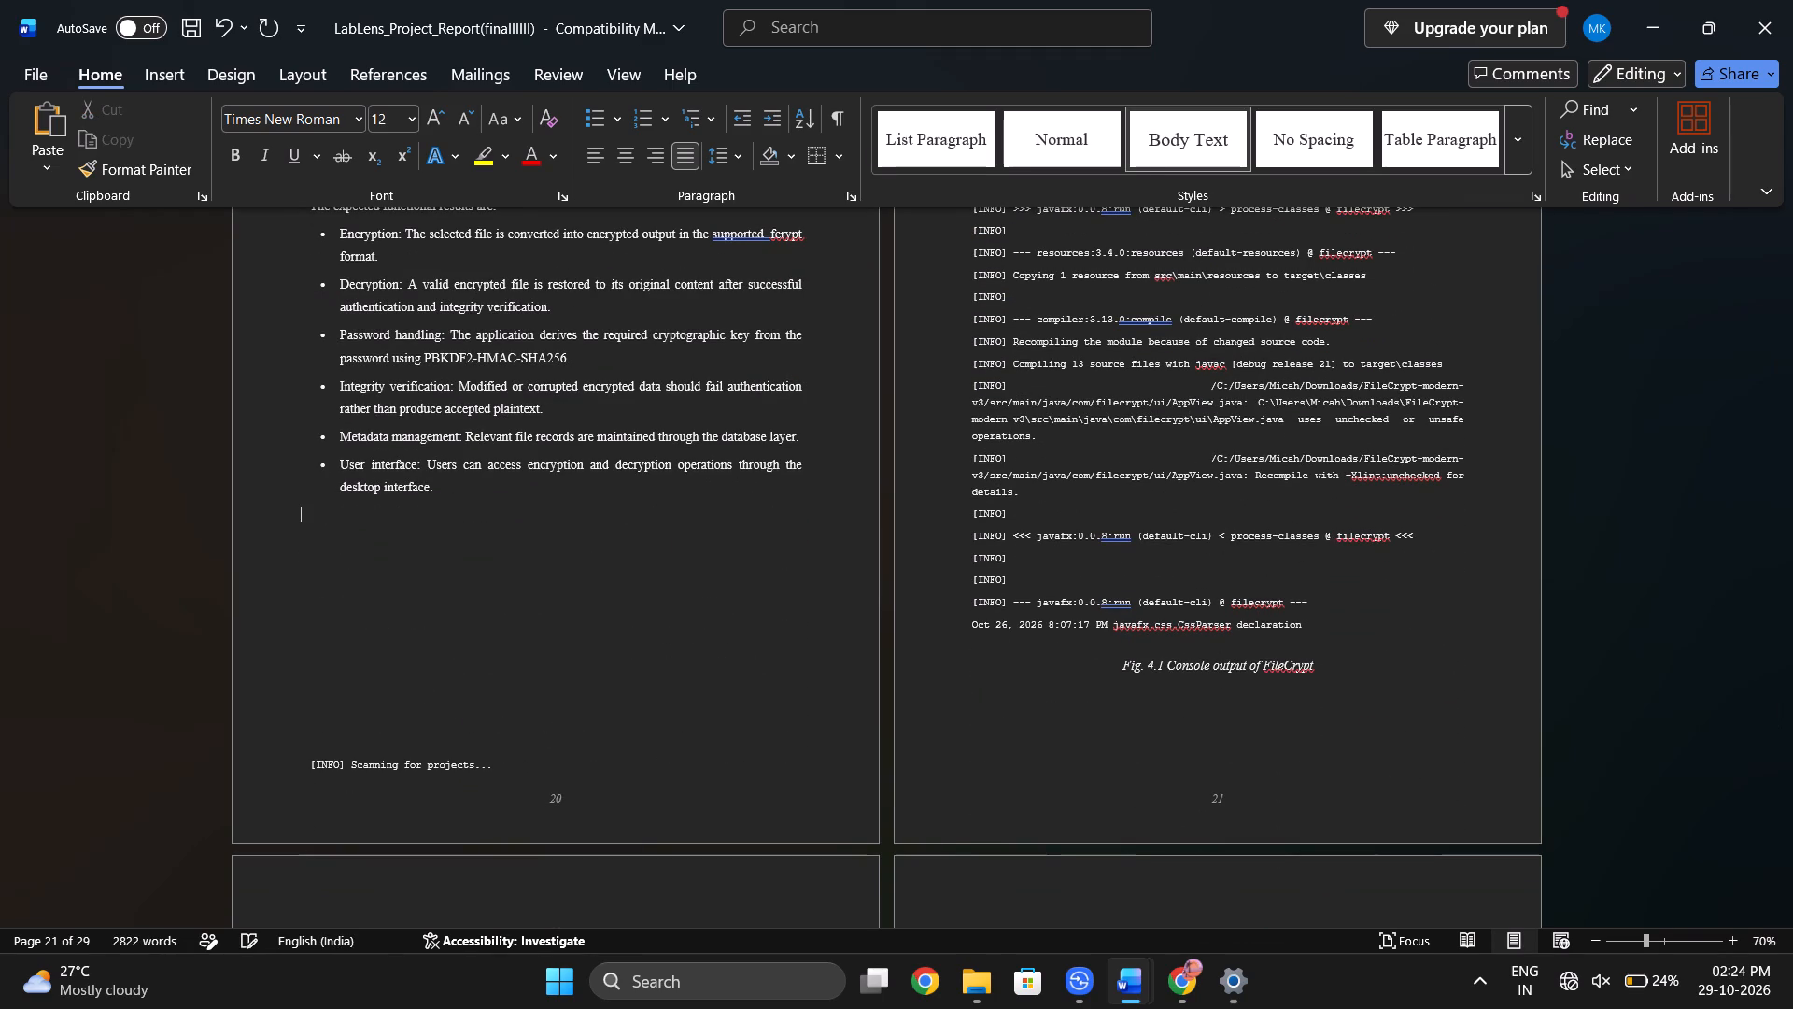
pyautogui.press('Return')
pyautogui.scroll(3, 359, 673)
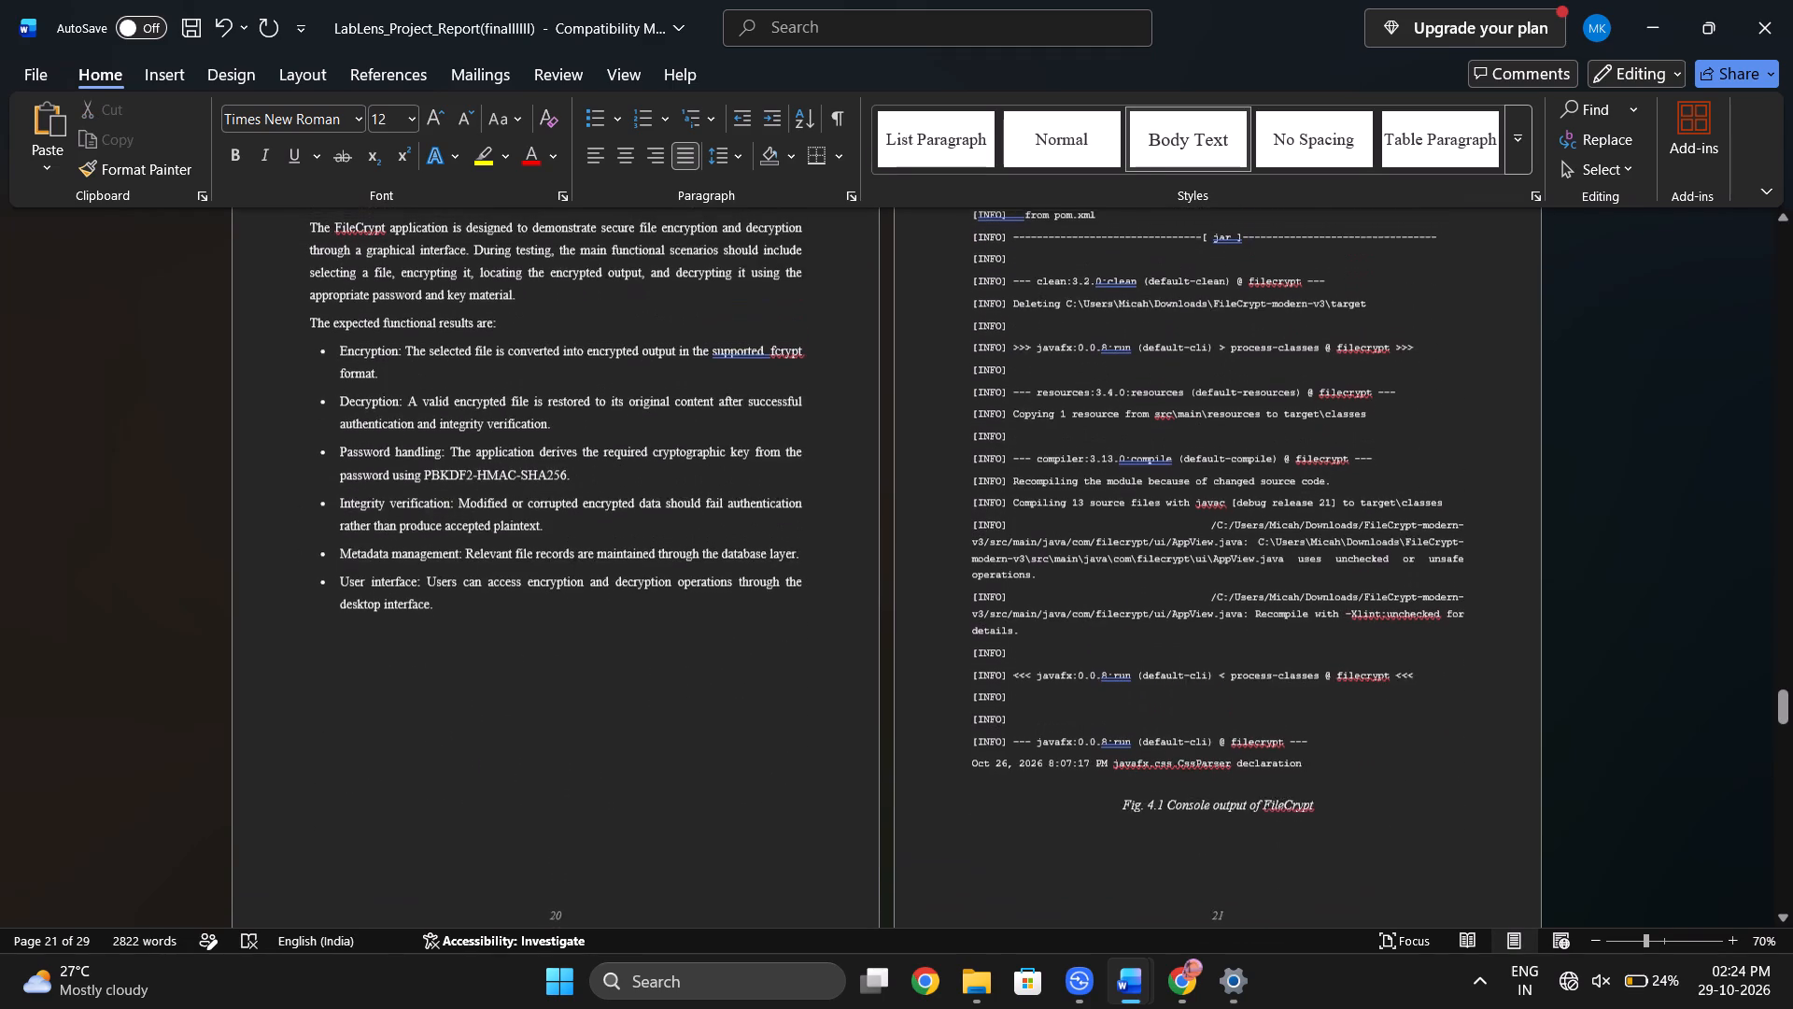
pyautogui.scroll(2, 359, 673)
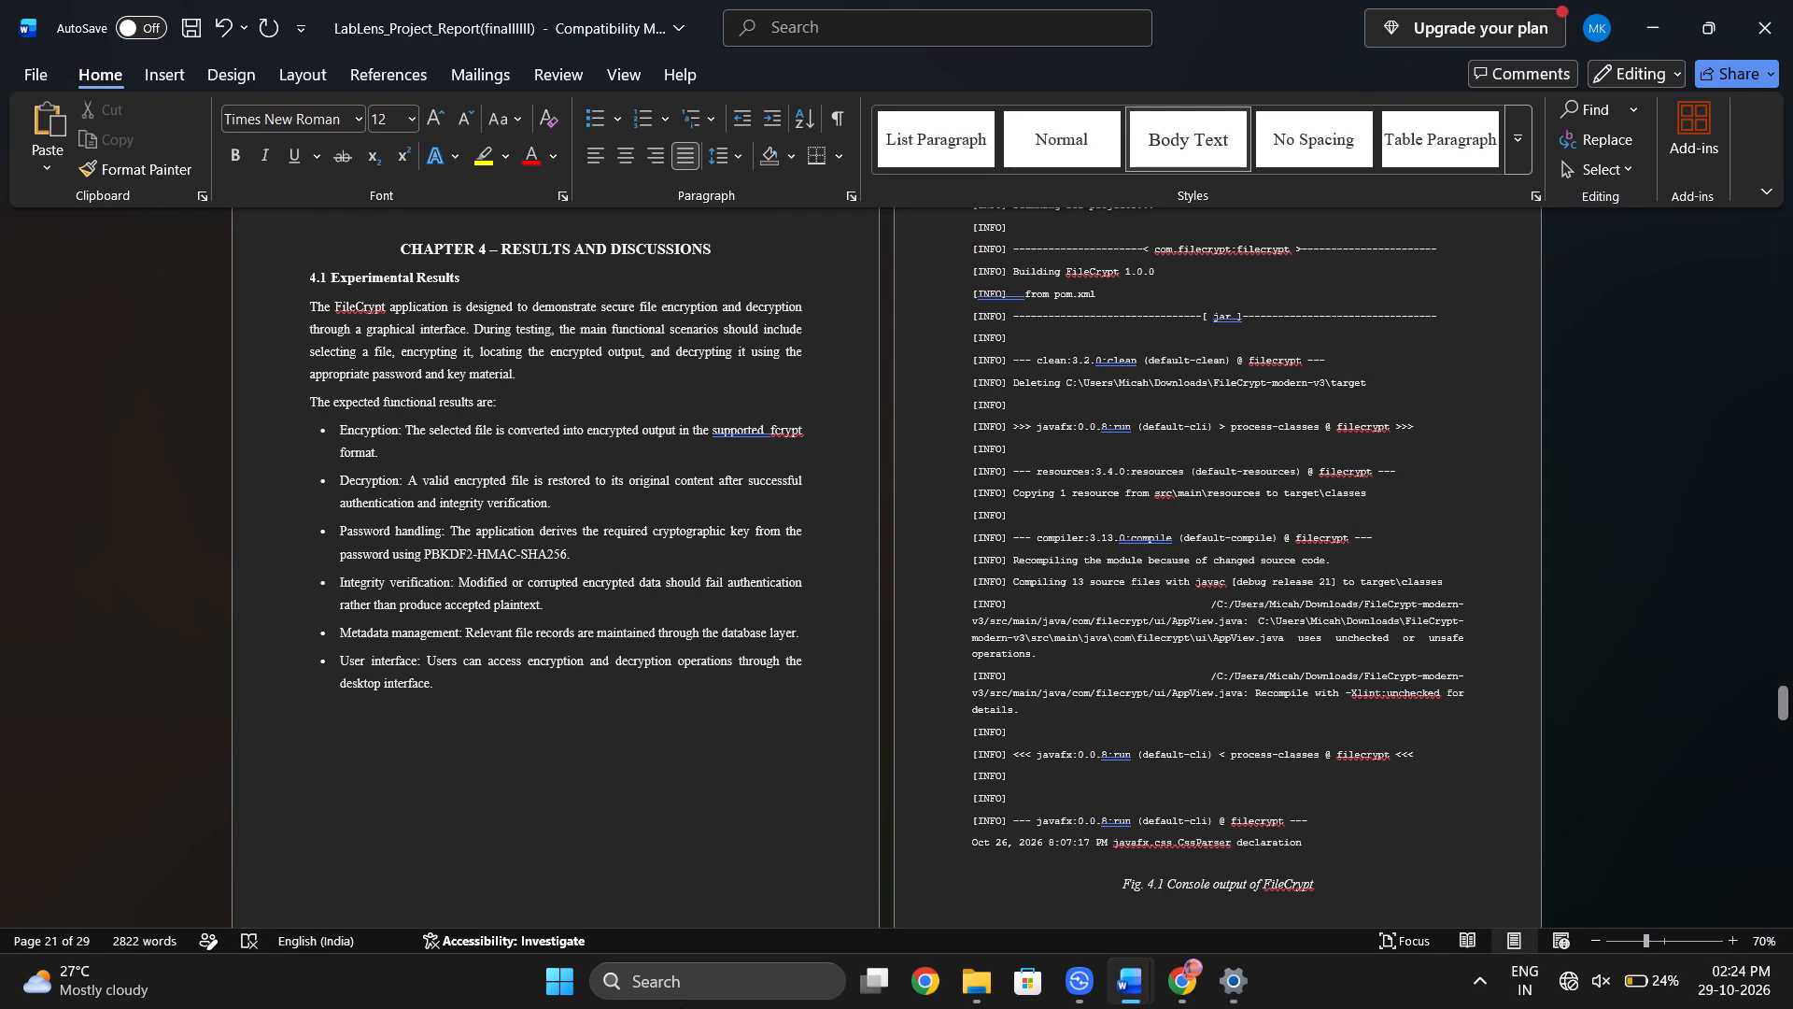
# In URL_shortner_Report, copy the Chapter 4 body text from the opening testing paragraph through the paragraph following the Average Redirection Latency formula.
pyautogui.hotkey('alt', 'Tab')
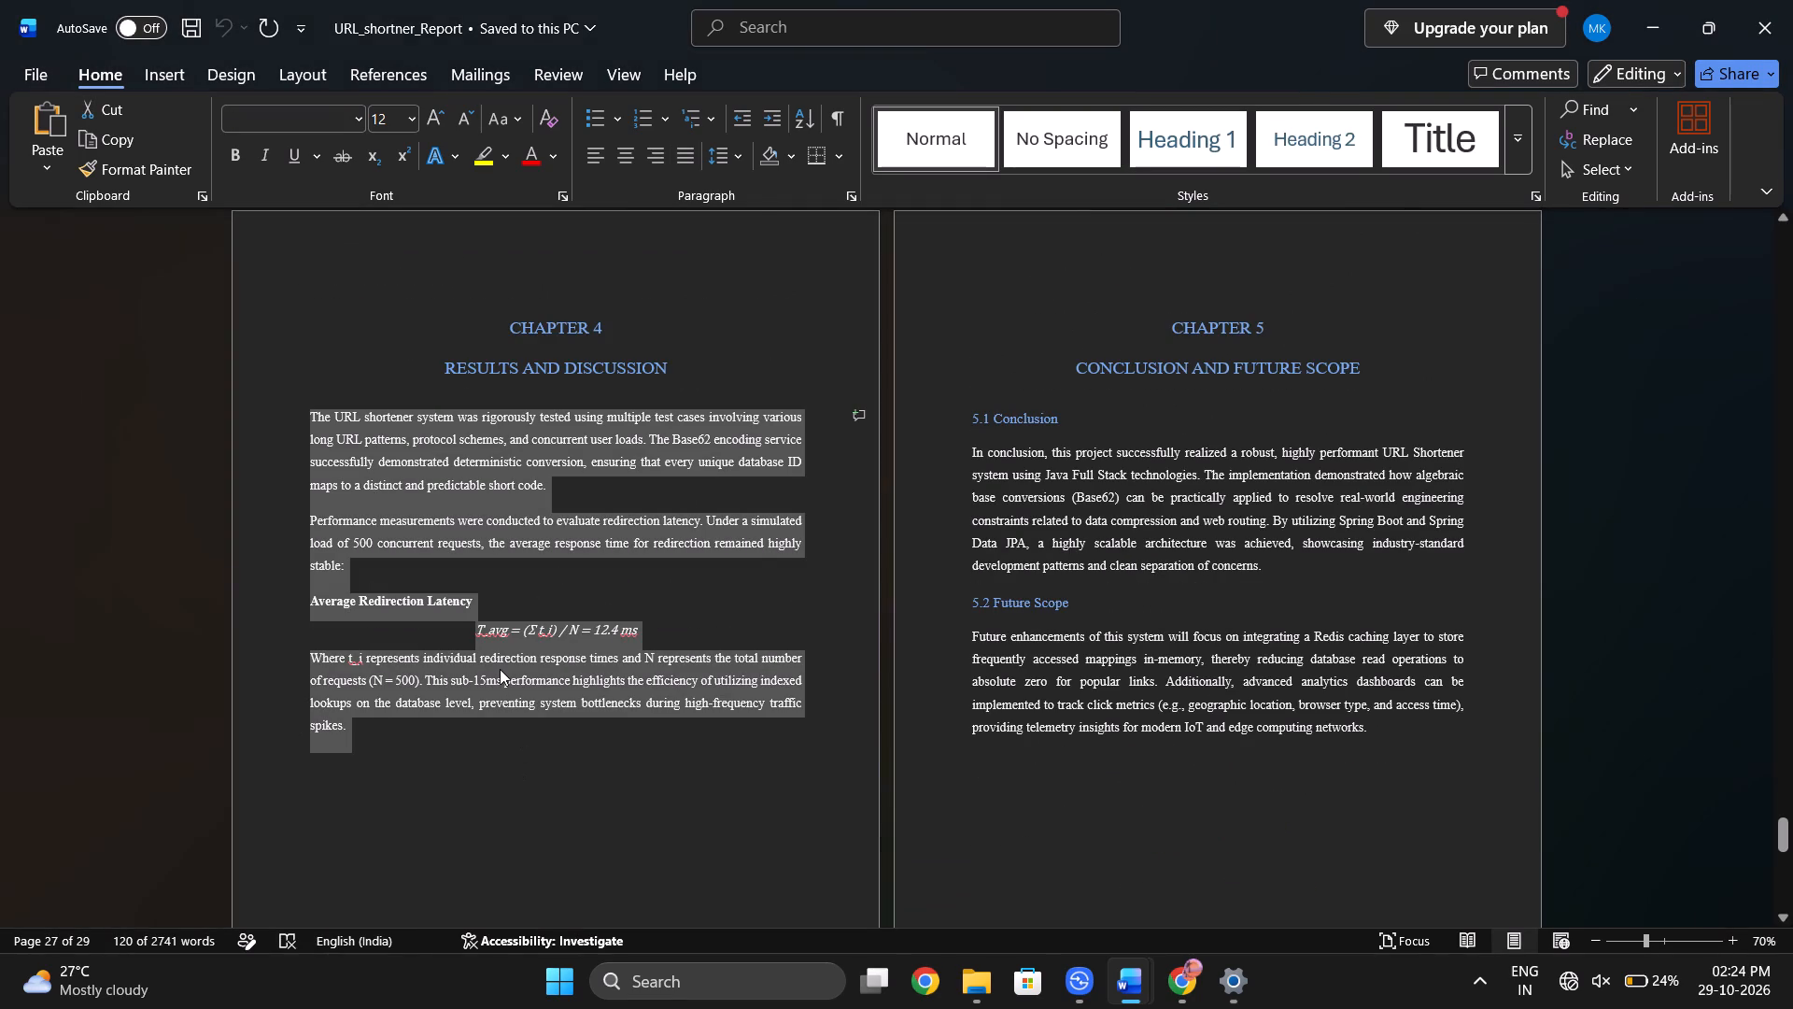
pyautogui.rightClick(500, 669)
pyautogui.rightClick(500, 669)
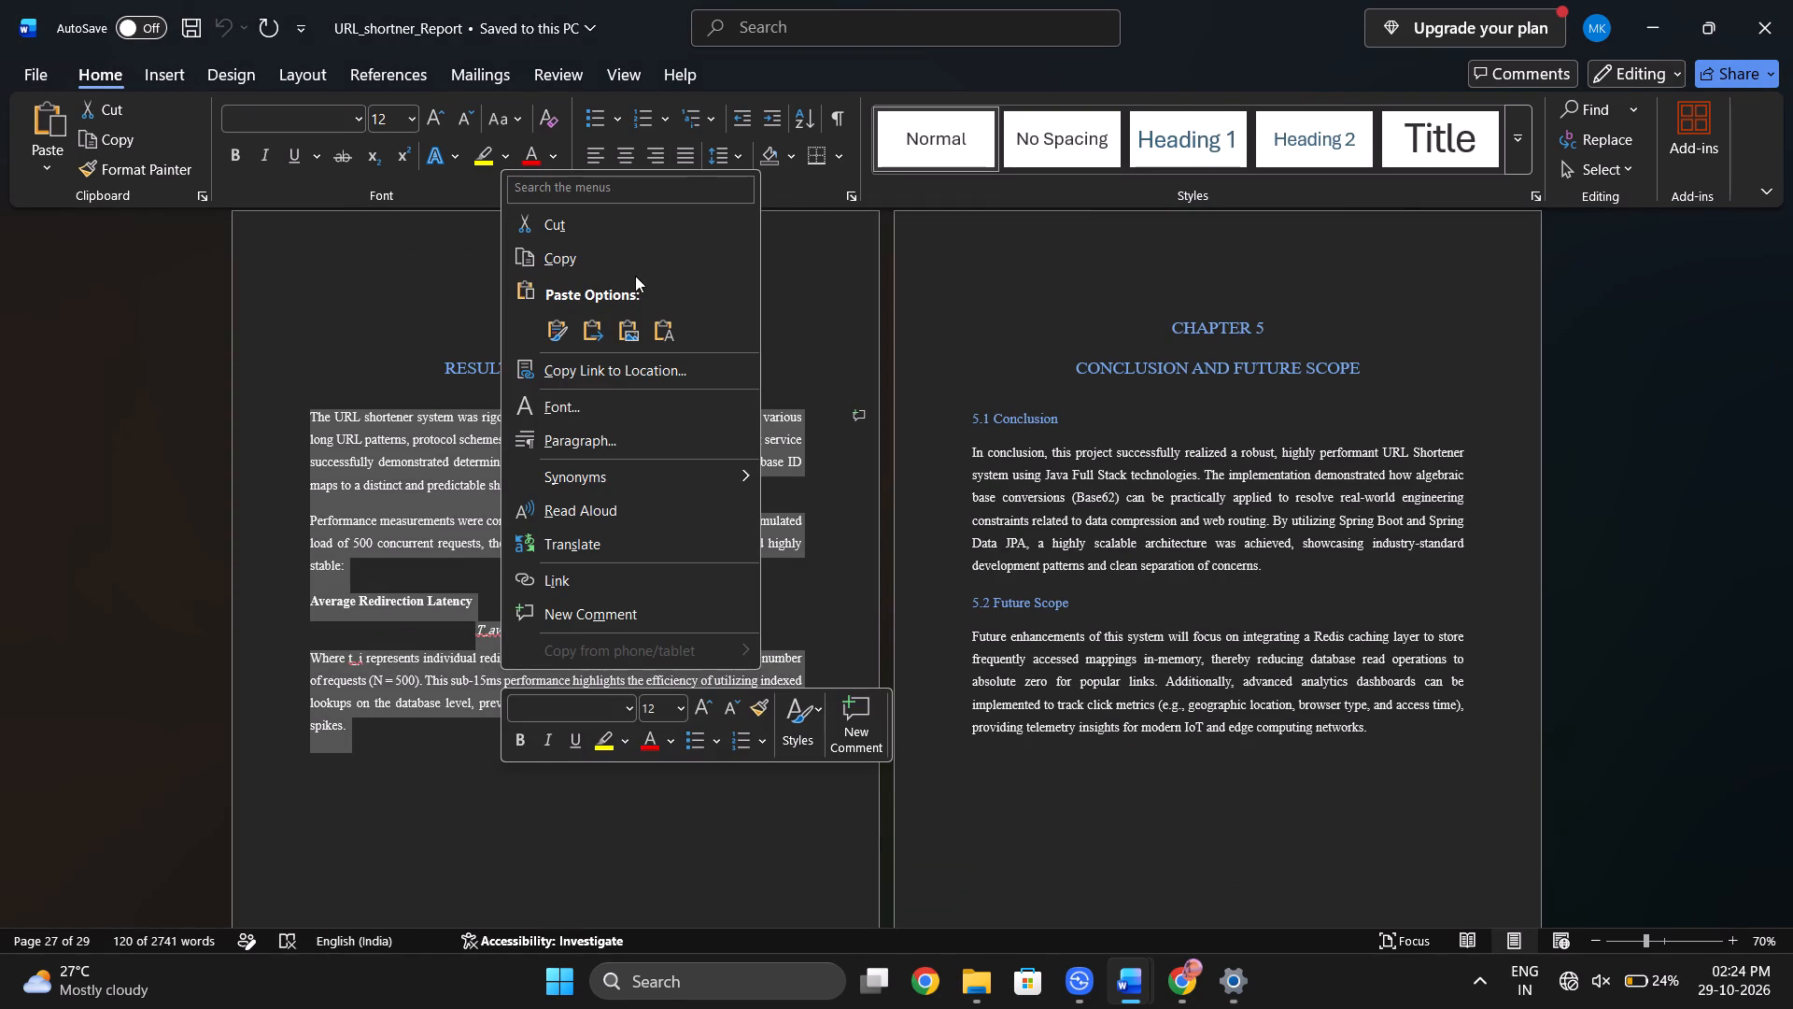
pyautogui.click(633, 266)
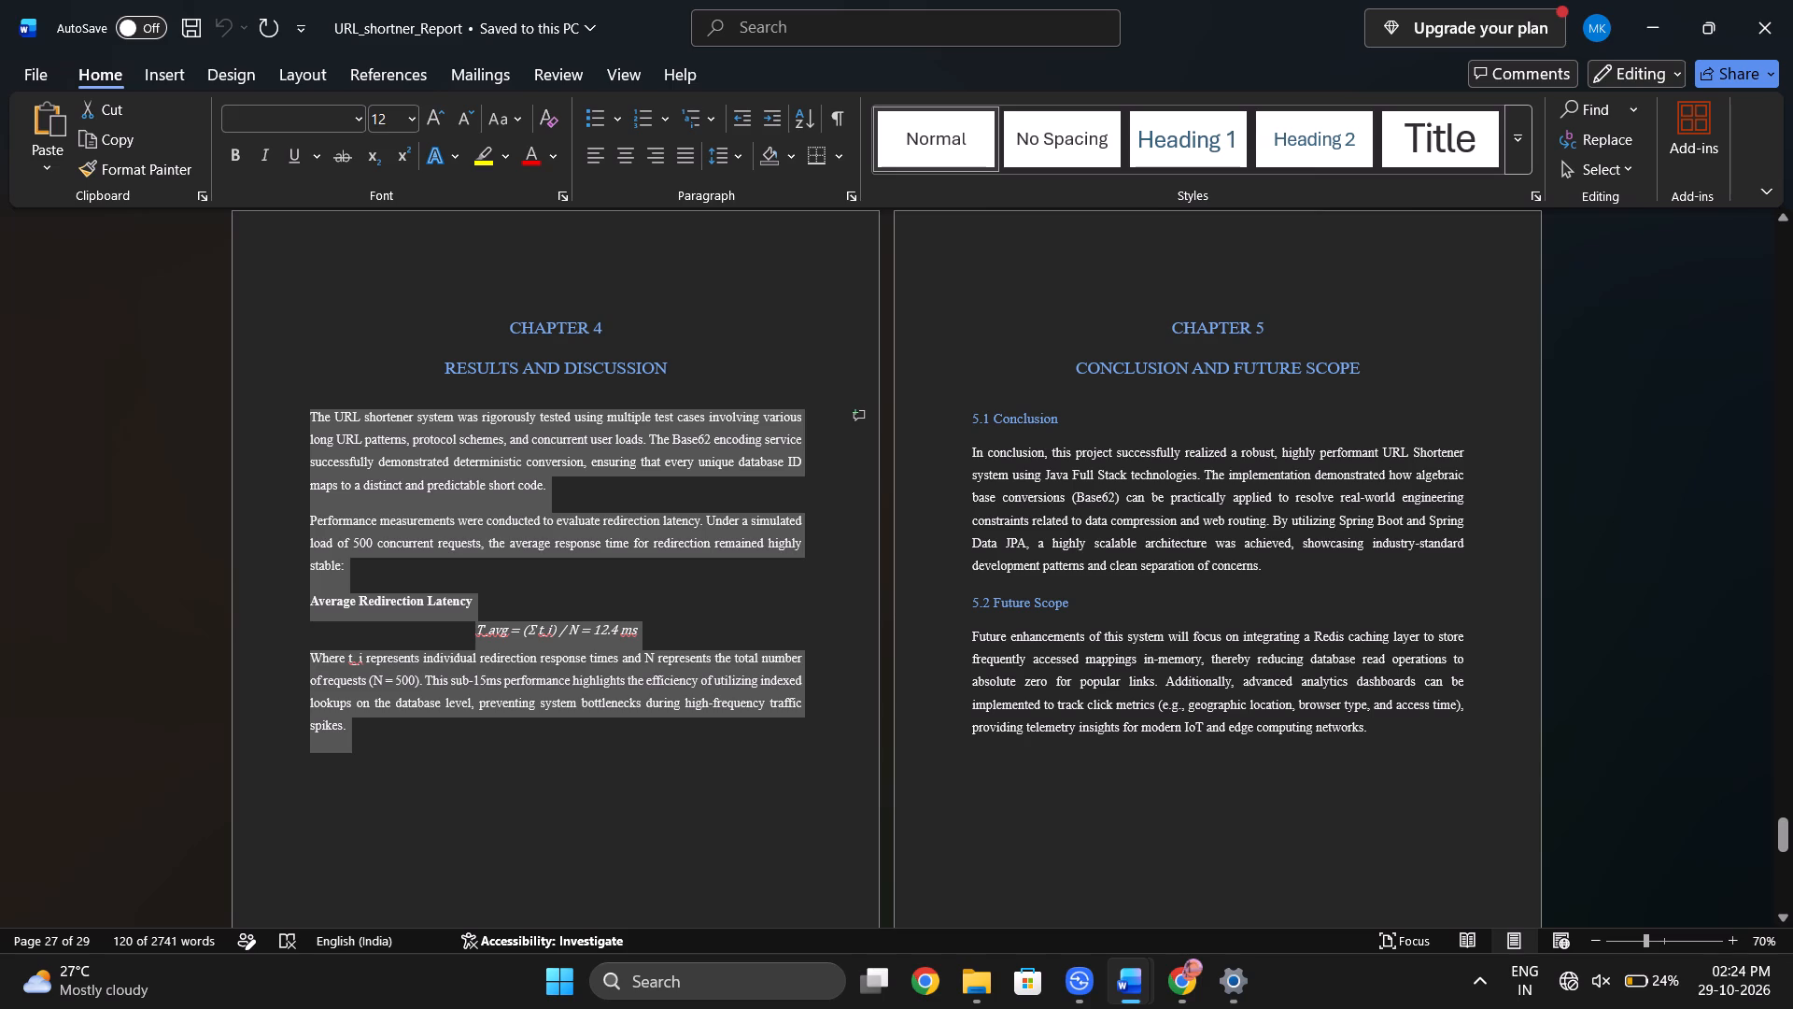
# In LabLens_Project_Report, replace the 4.1 Experimental Results heading, paragraphs and bullets under Chapter 4 with the copied URL shortener results.
pyautogui.hotkey('alt', 'Tab')
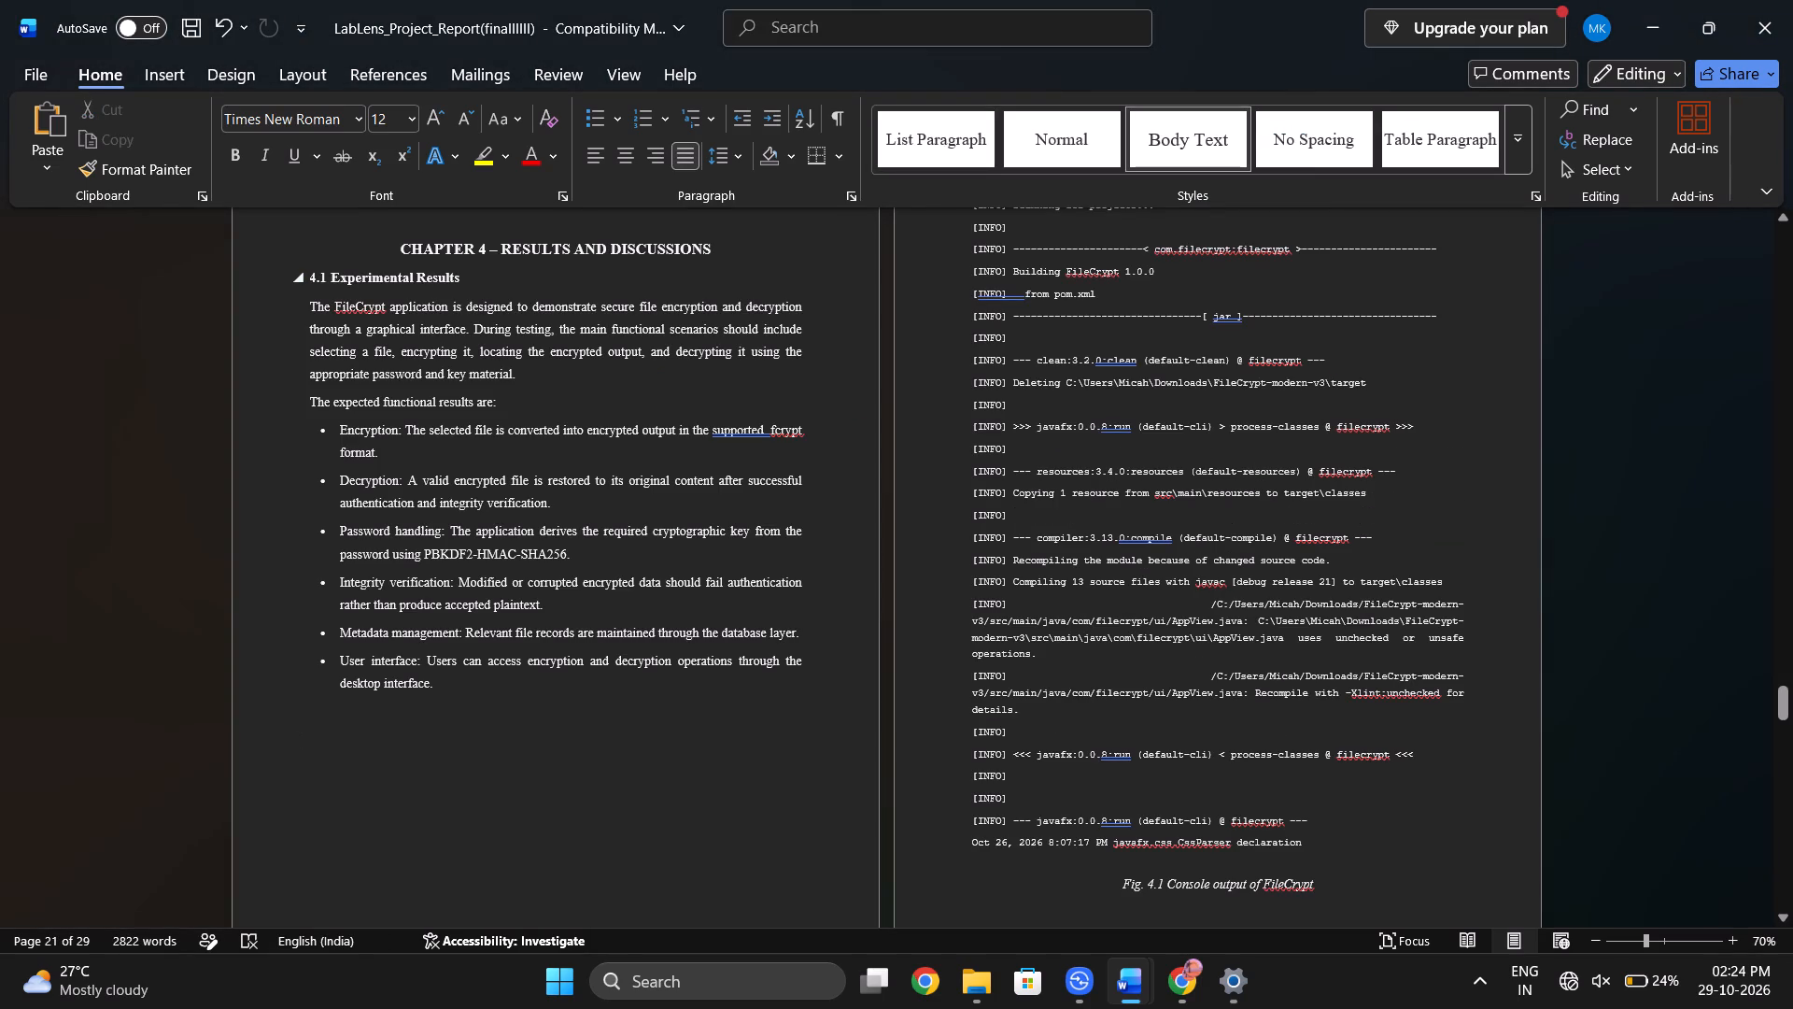
pyautogui.moveTo(310, 274); pyautogui.dragTo(459, 691)
pyautogui.hotkey('ctrl', 'v')
pyautogui.scroll(2, 459, 687)
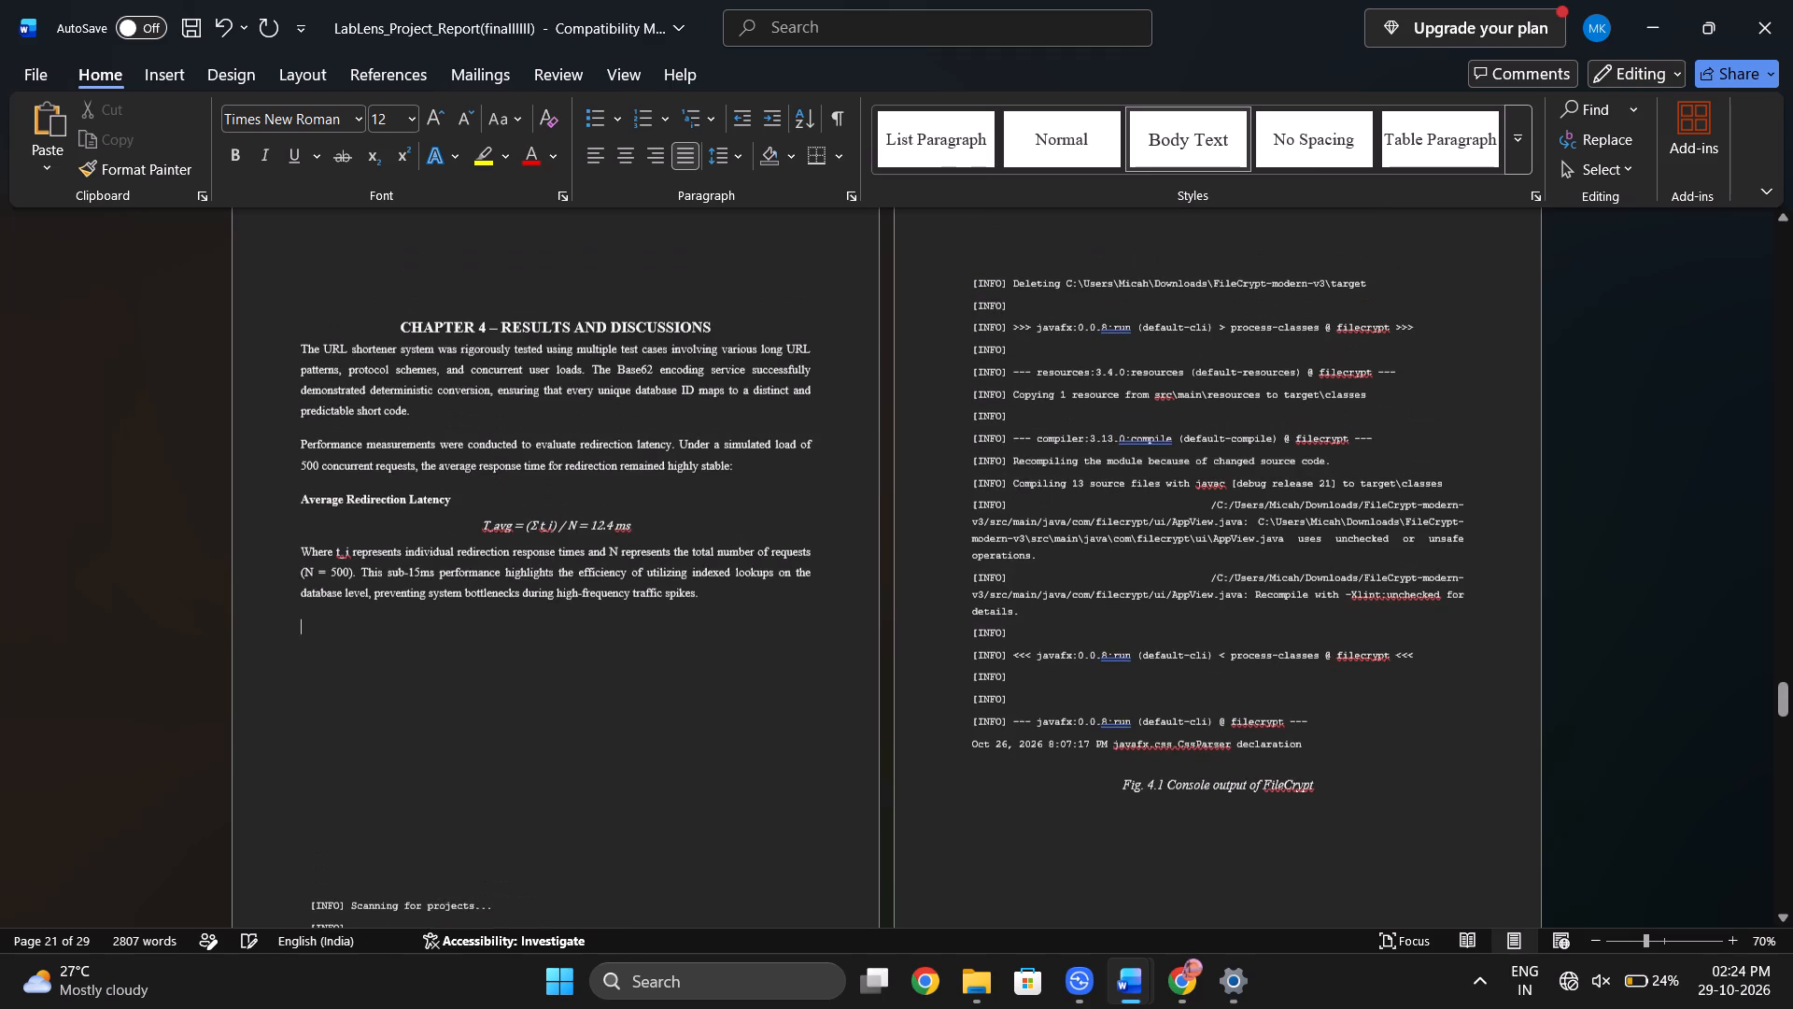
# Insert six blank lines below the pasted Chapter 4 text so the console output starts on the following page.
pyautogui.scroll(-2, 469, 614)
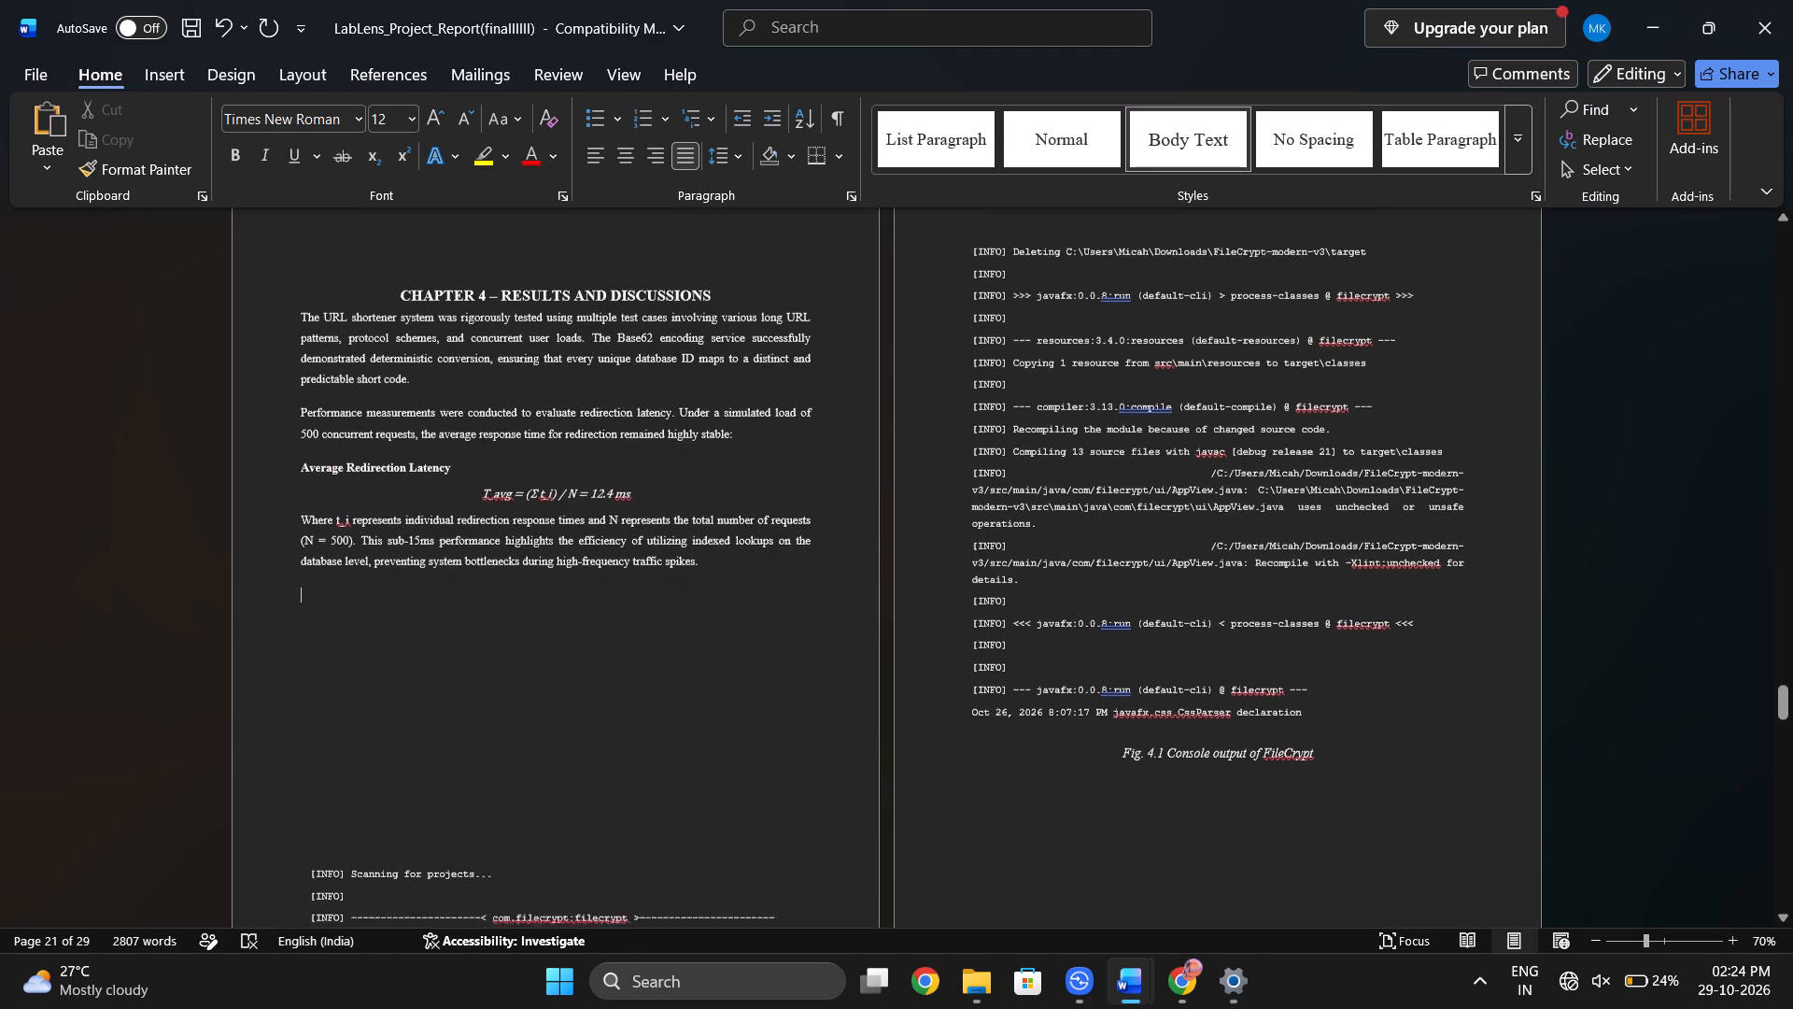
pyautogui.scroll(-1, 469, 615)
pyautogui.press('Return')
pyautogui.press('Return')
pyautogui.press('Return')
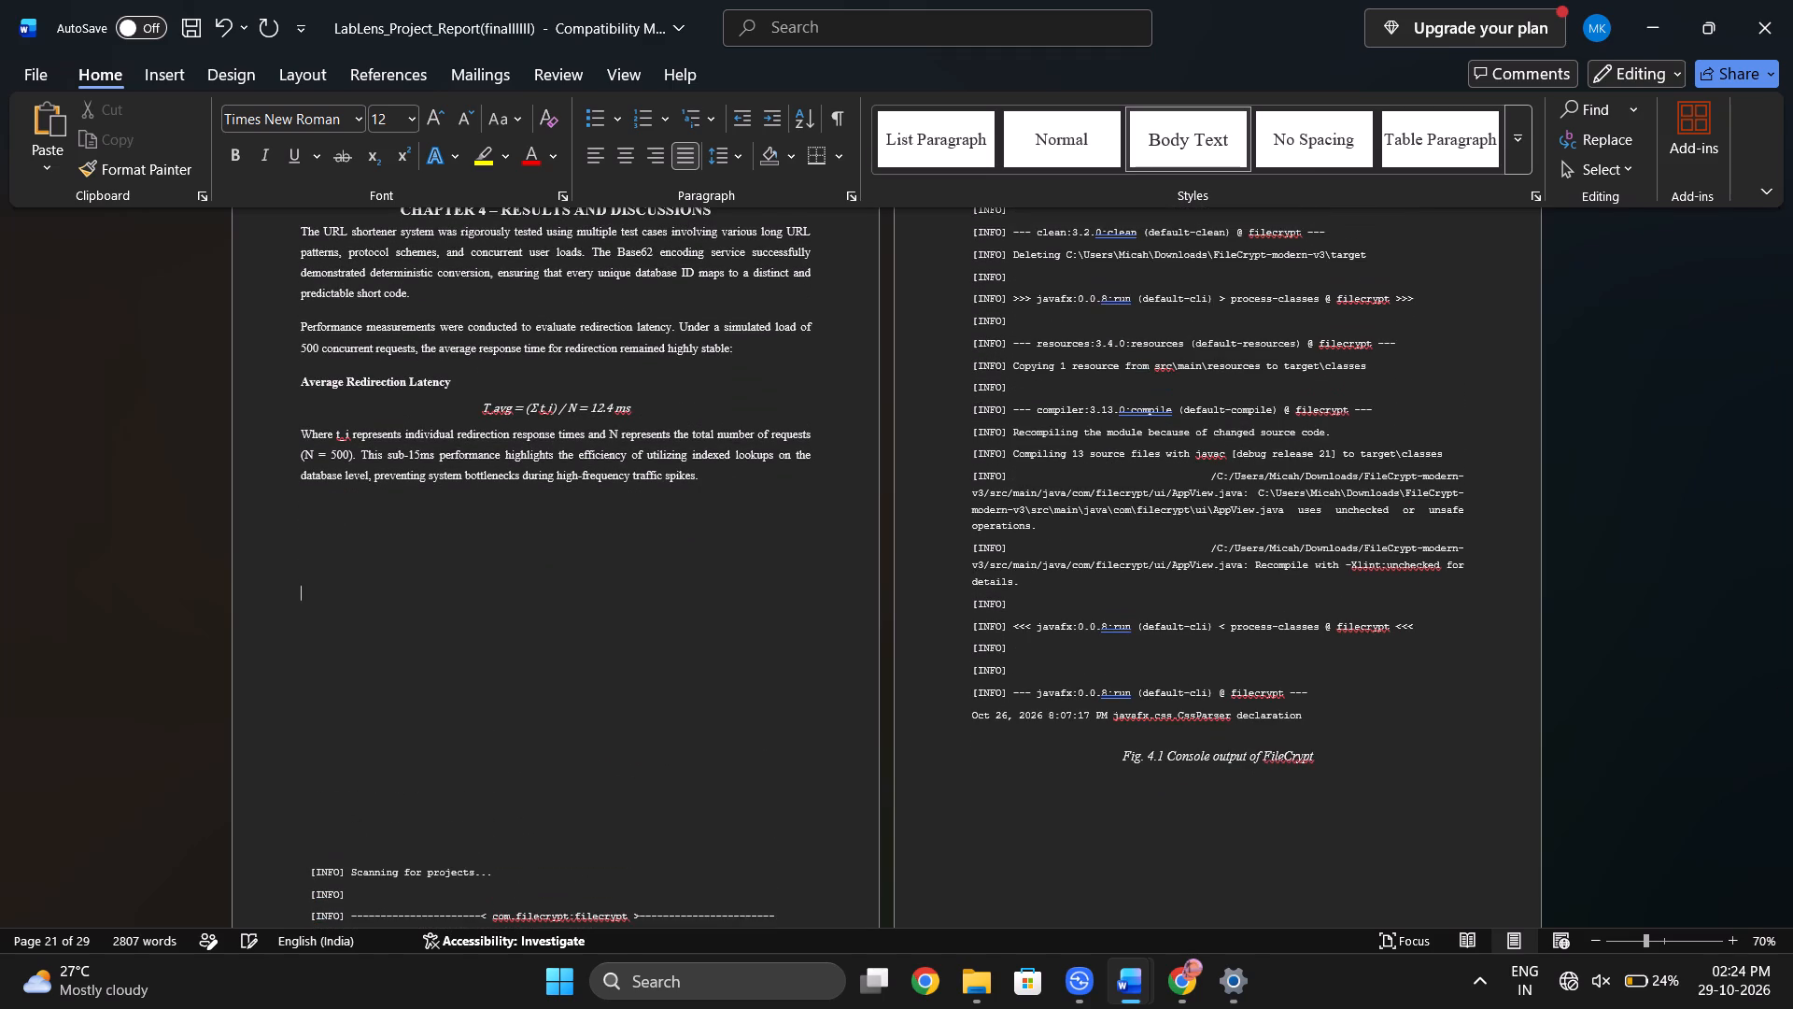
pyautogui.press('Return')
pyautogui.scroll(3, 472, 606)
pyautogui.press('Return')
pyautogui.scroll(-2, 472, 606)
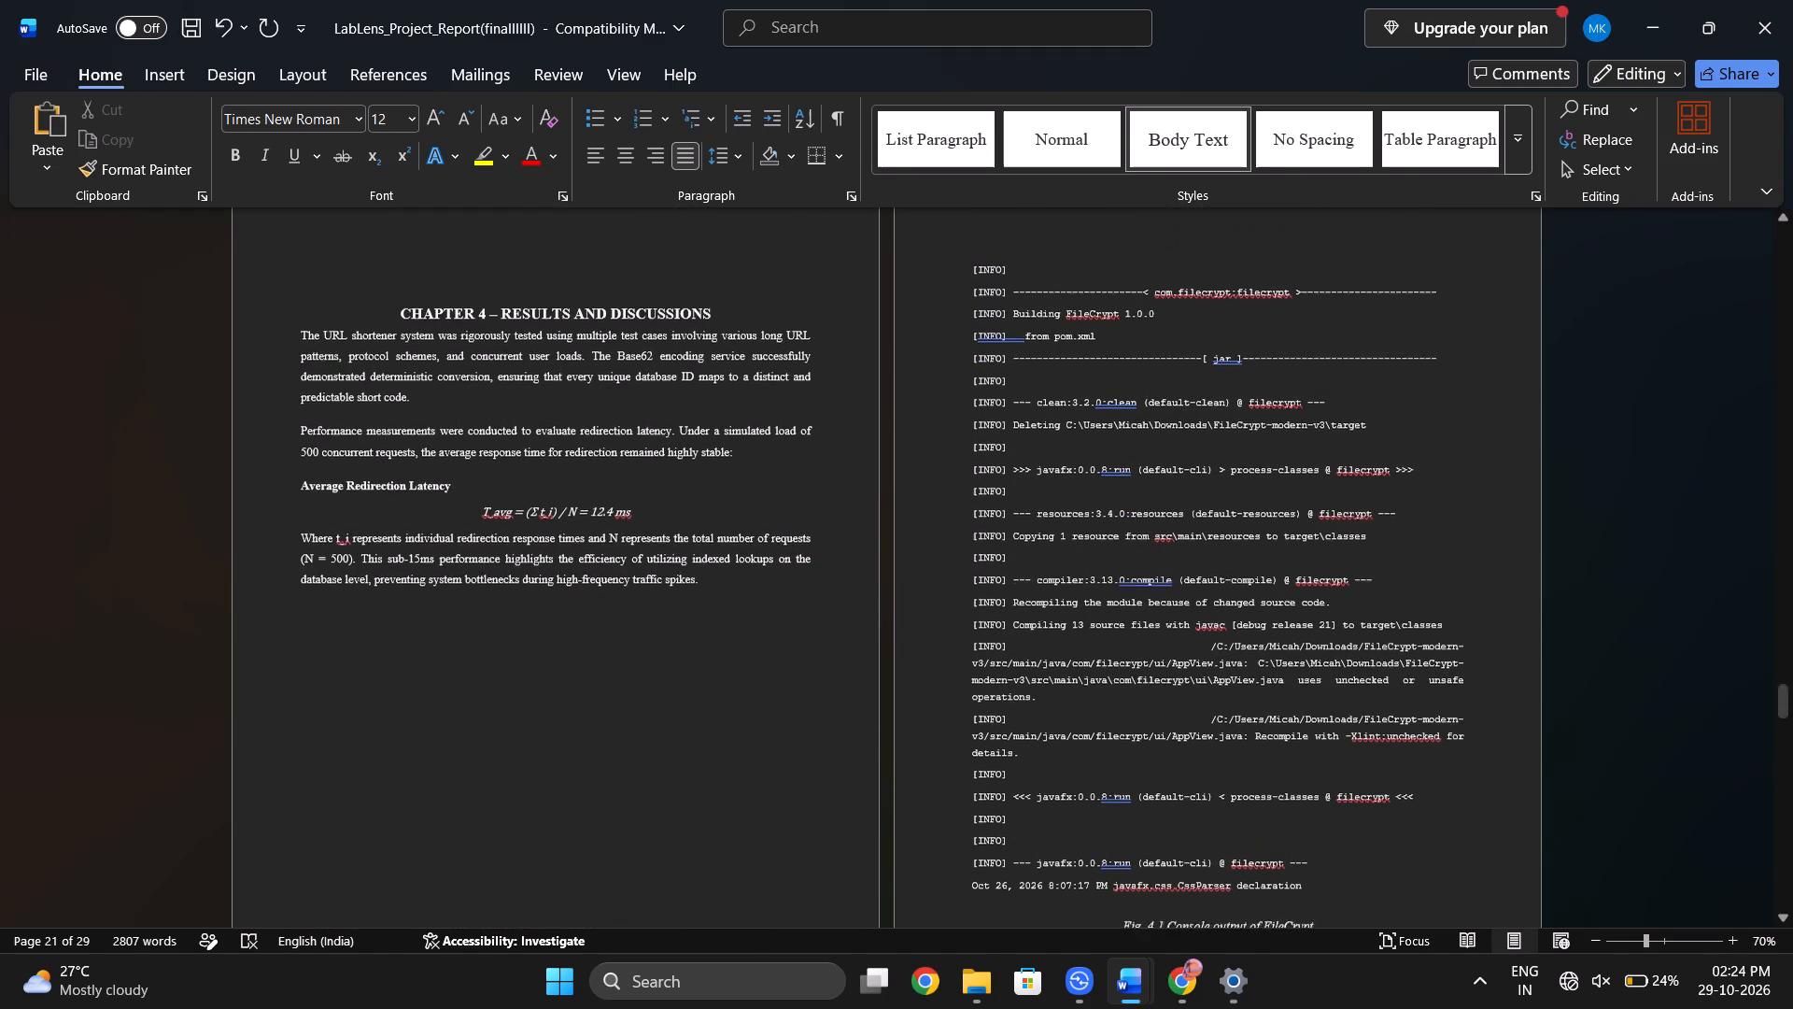
pyautogui.scroll(-3, 472, 606)
pyautogui.press('Return')
pyautogui.scroll(3, 472, 606)
pyautogui.scroll(-3, 472, 606)
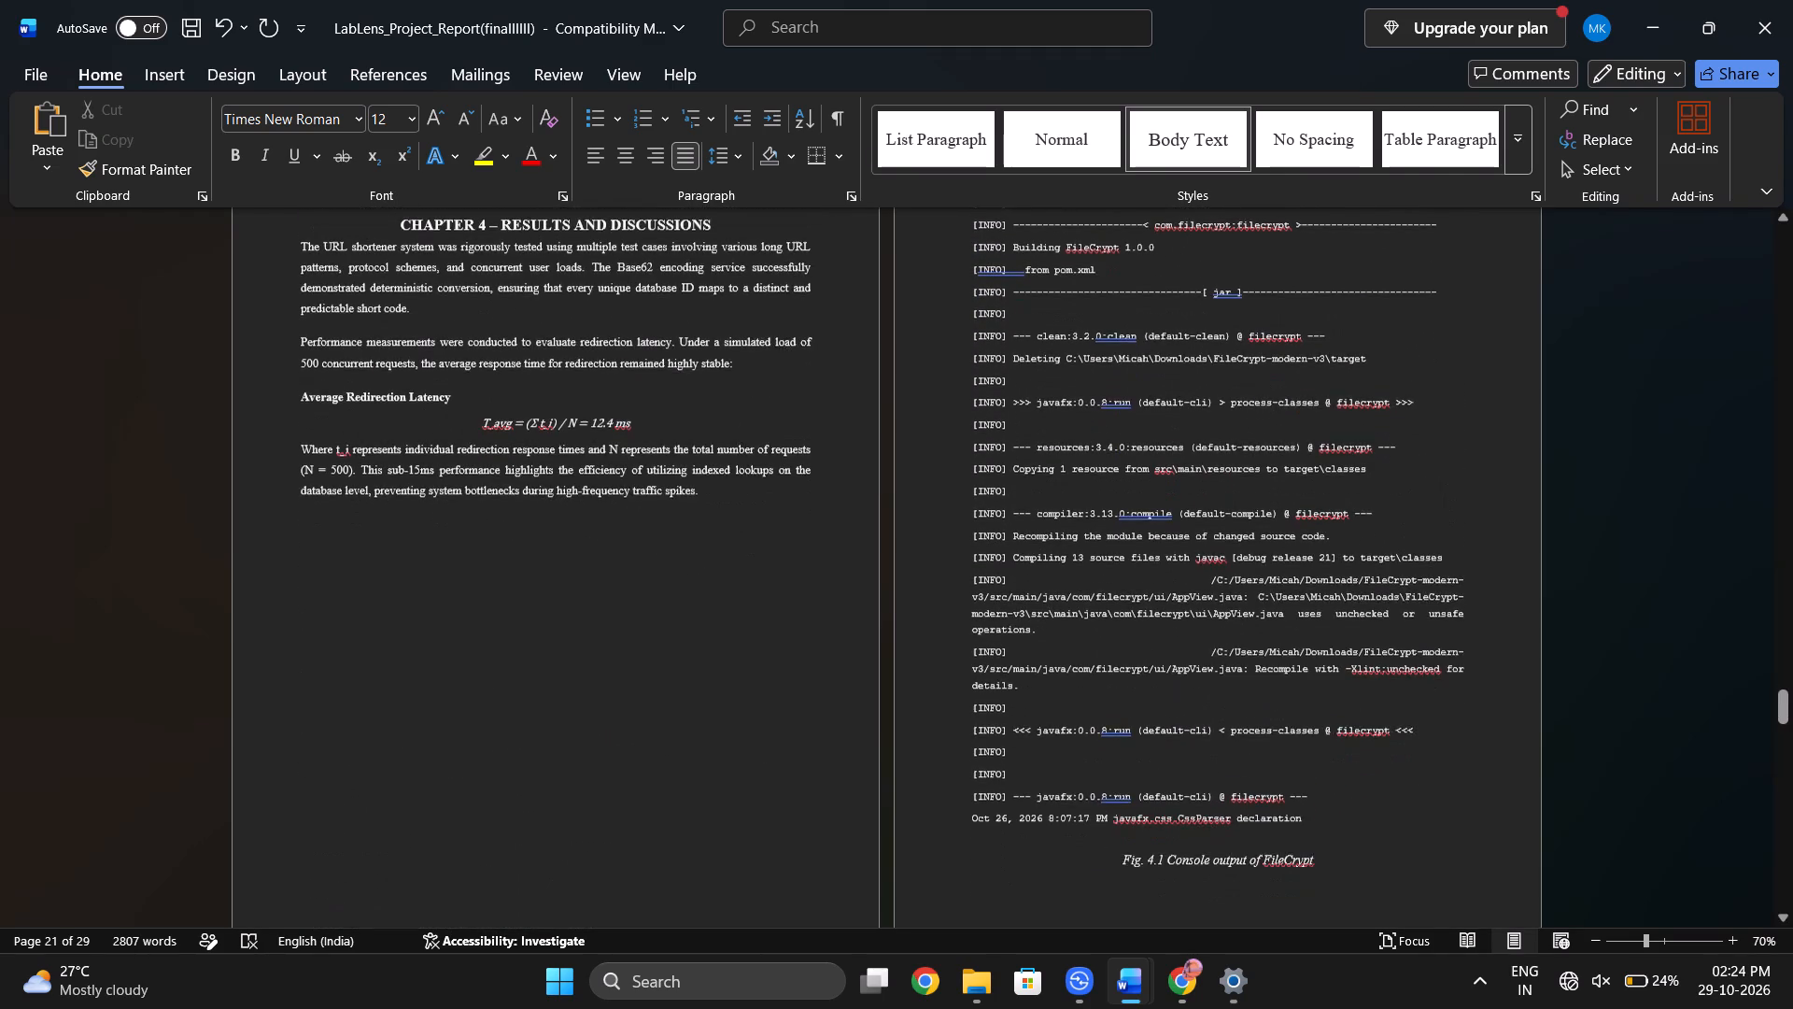
pyautogui.scroll(-1, 472, 606)
pyautogui.scroll(6, 472, 606)
pyautogui.scroll(-4, 472, 606)
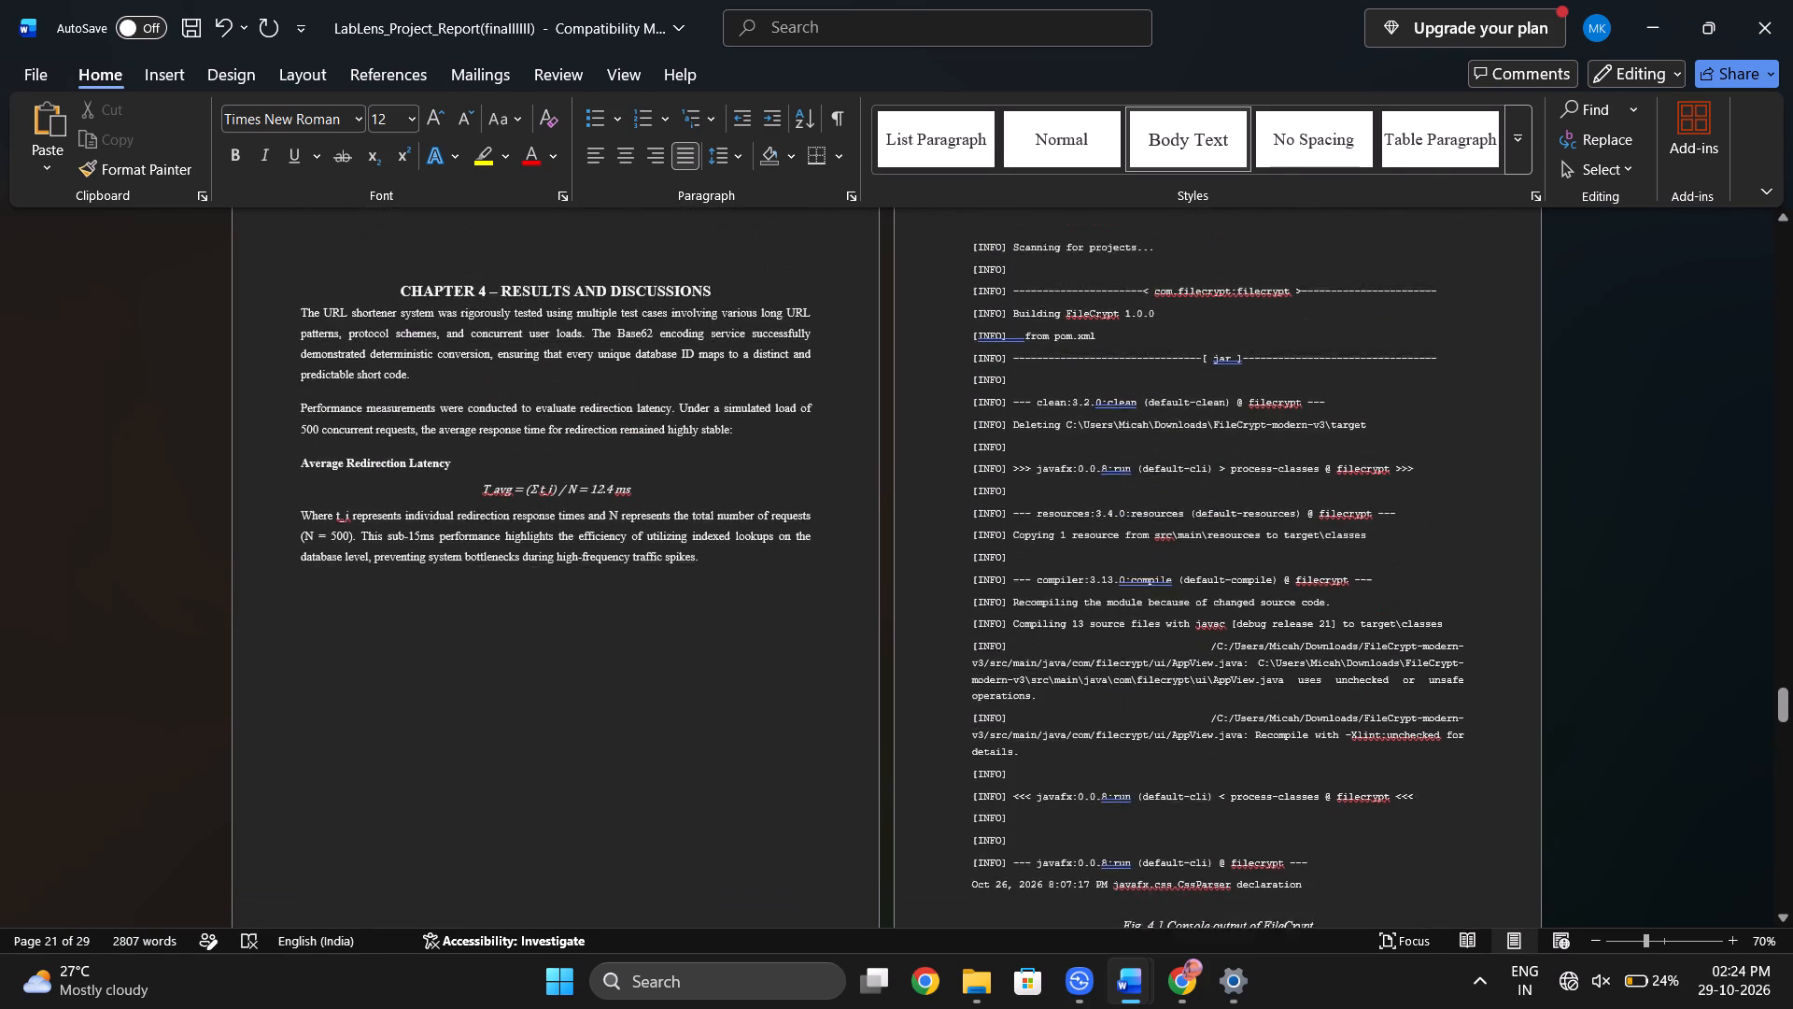
# Compare the console output, 4.2 Discussion of Performance and figures in LabLens_Project_Report with Chapters 4, 5 and References in URL_shortner_Report.
pyautogui.scroll(-8, 472, 606)
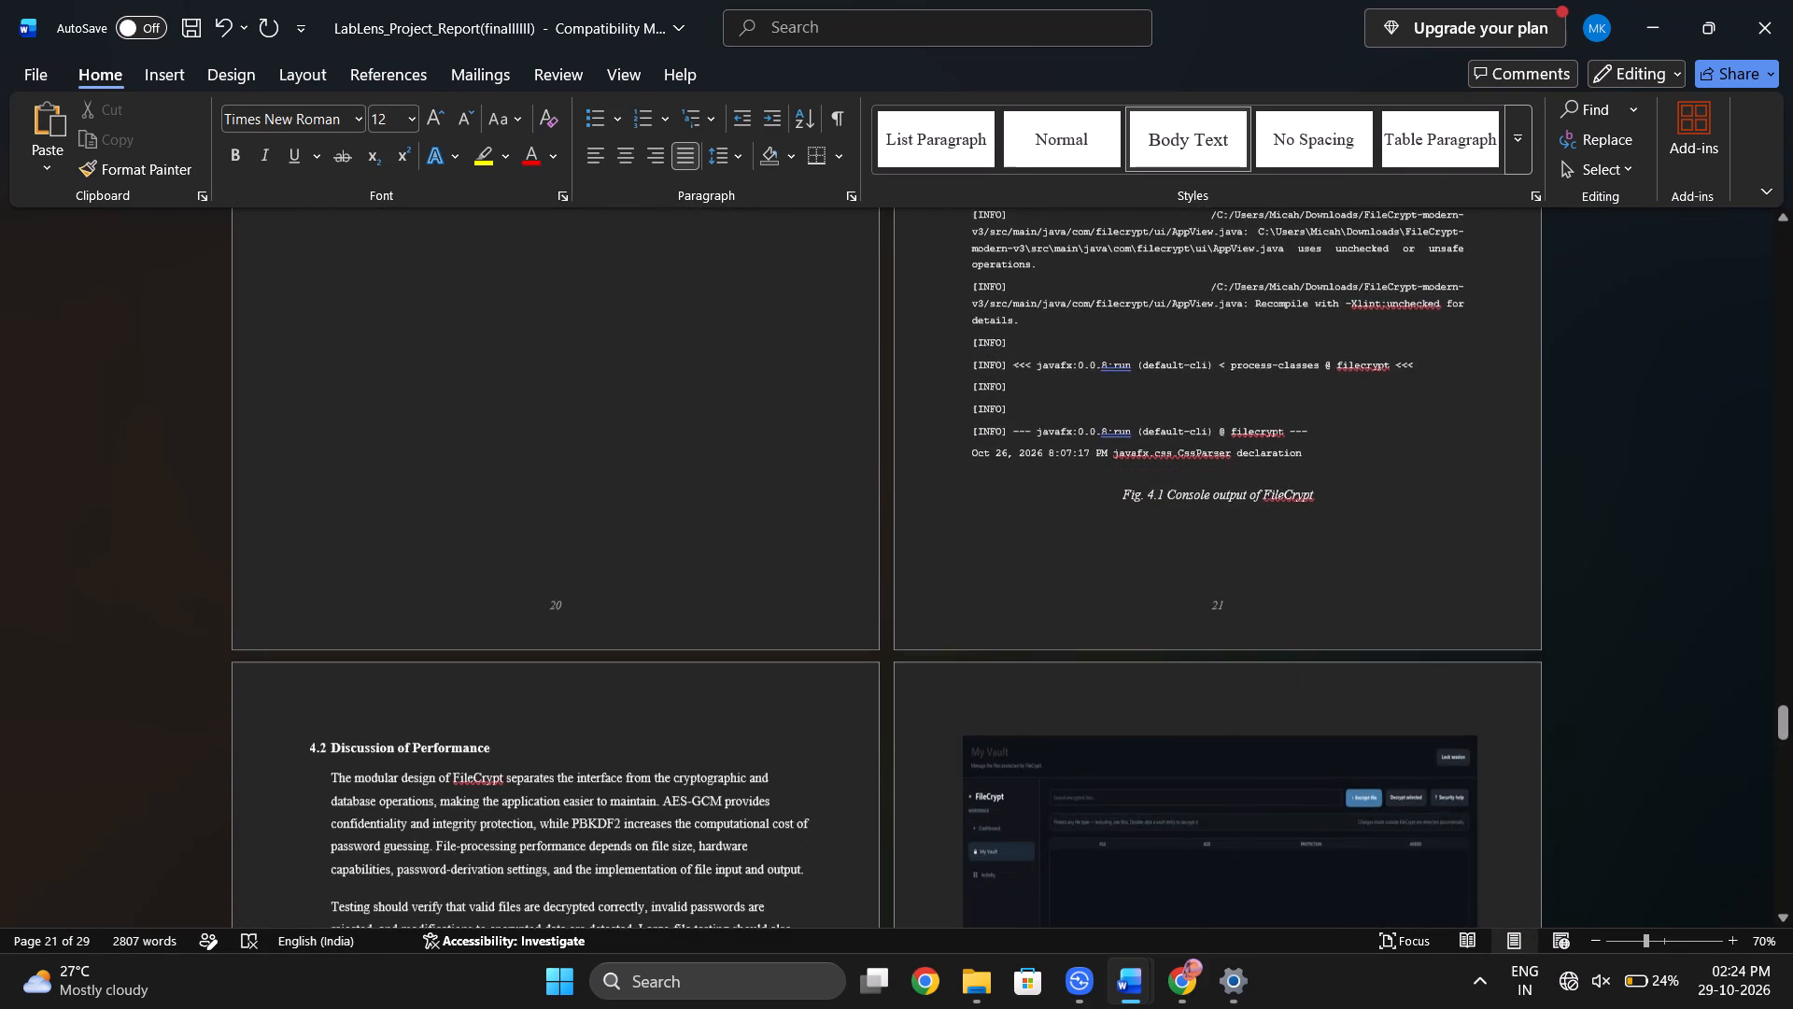
pyautogui.scroll(-4, 472, 606)
pyautogui.hotkey('alt', 'Tab')
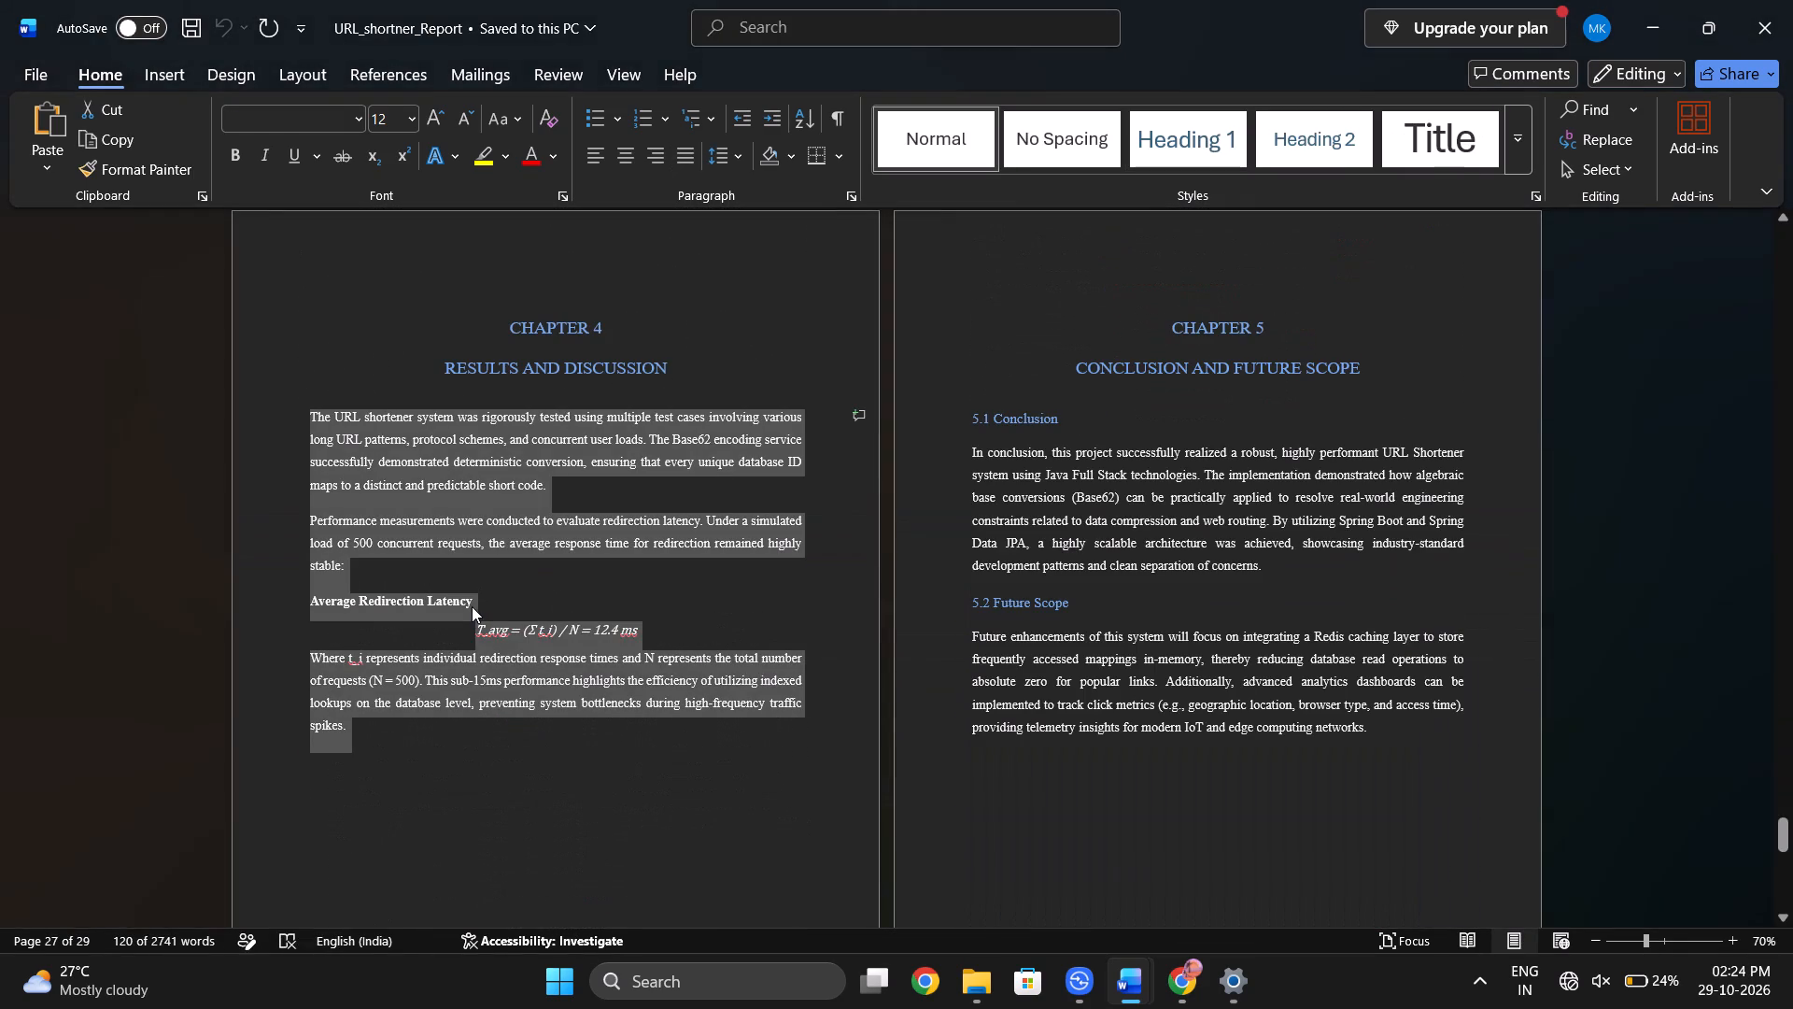
pyautogui.hotkey('alt', 'Tab')
pyautogui.scroll(-3, 1383, 618)
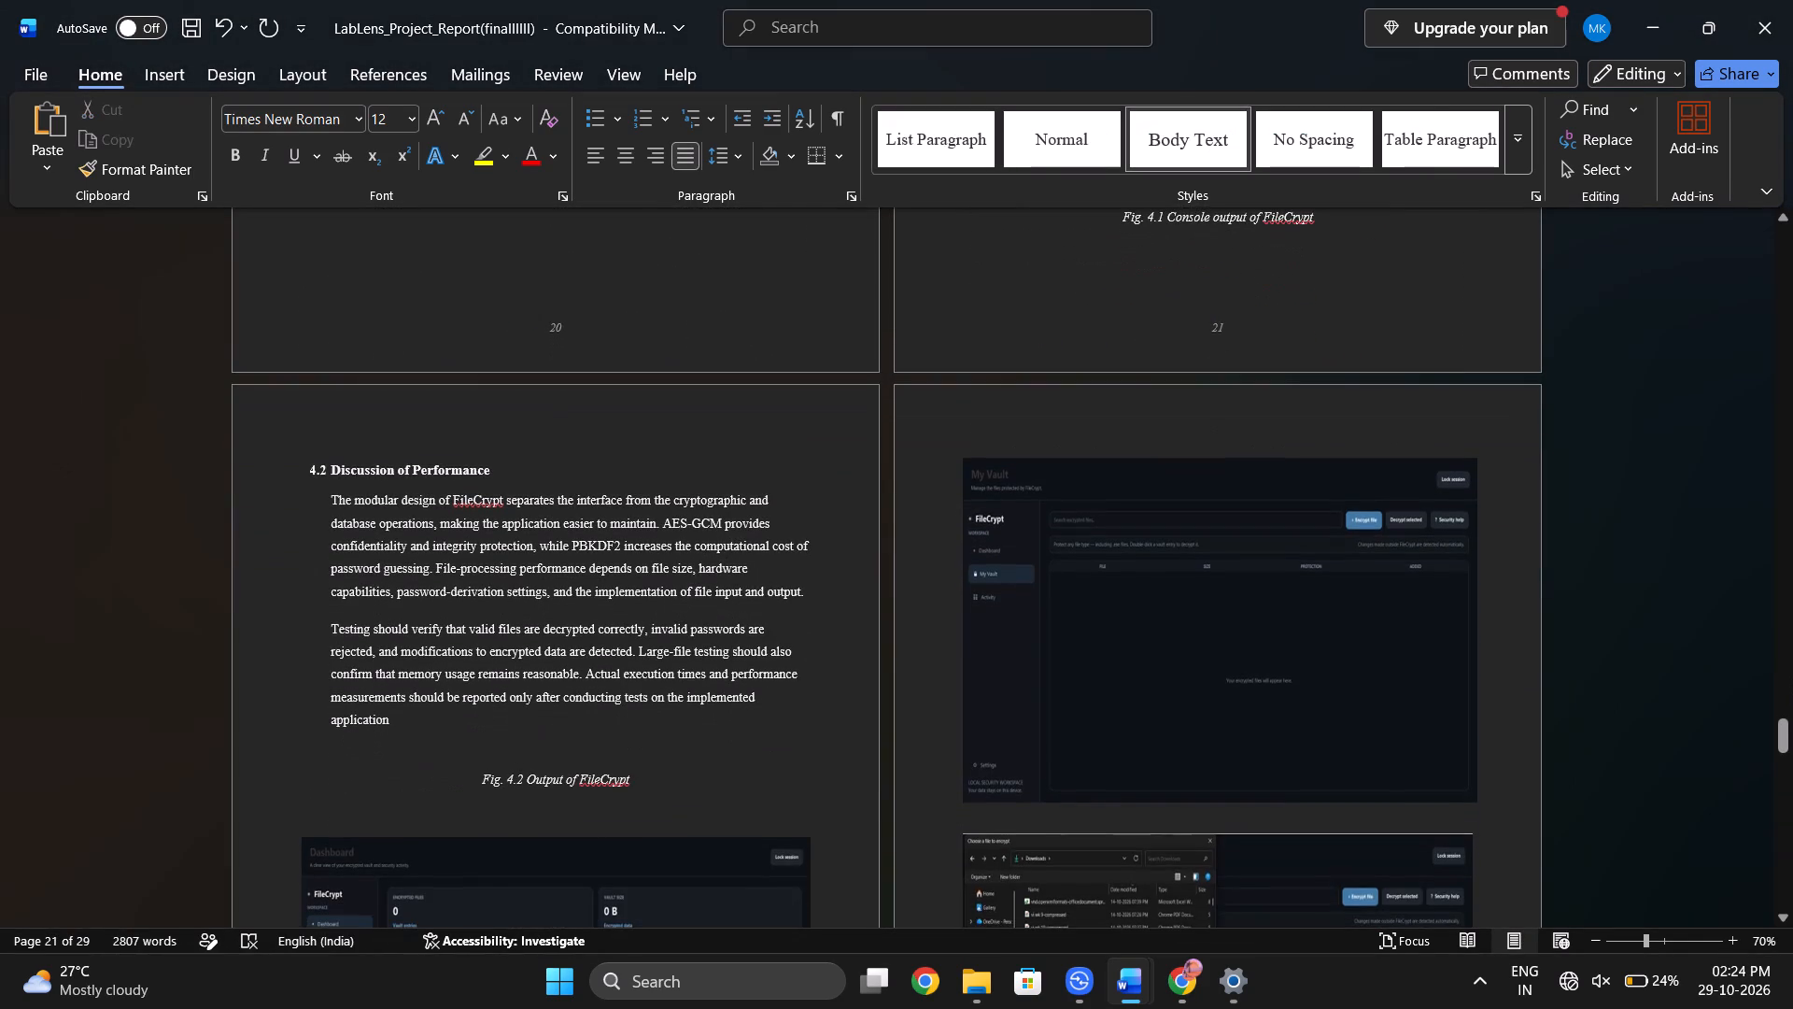
pyautogui.scroll(-4, 1290, 644)
pyautogui.hotkey('alt', 'Tab')
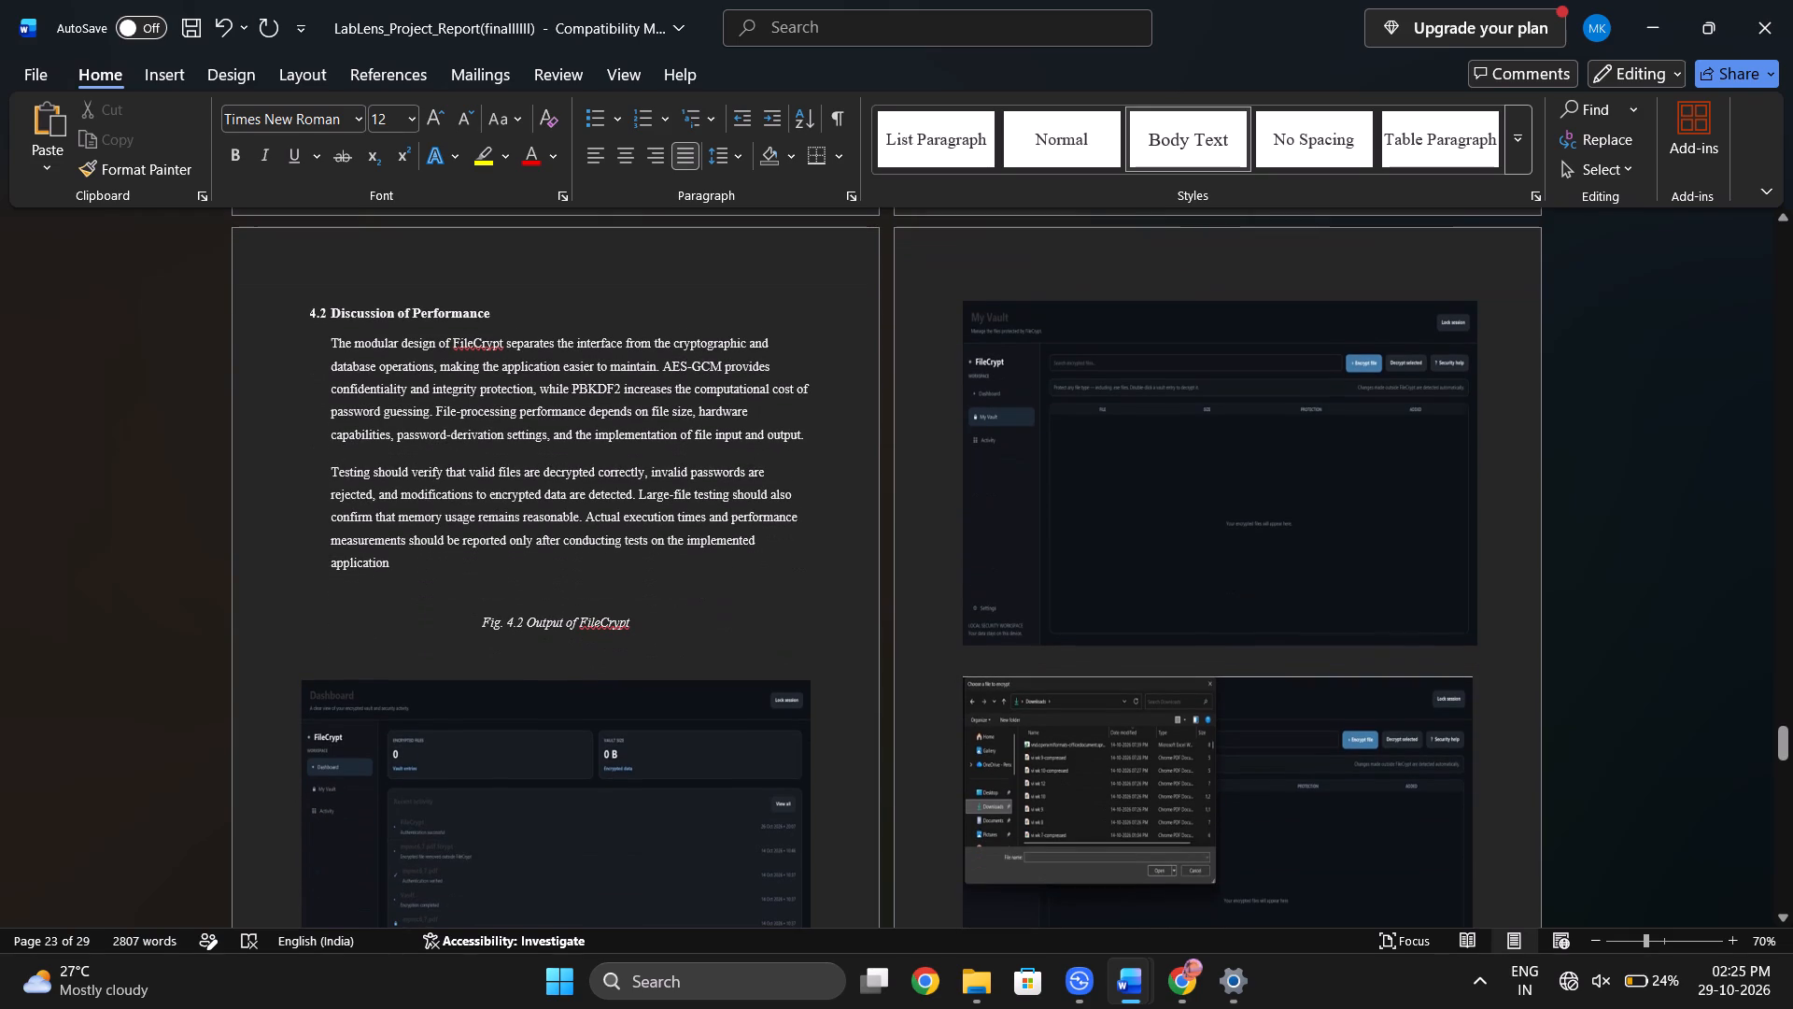
pyautogui.scroll(-10, 1126, 282)
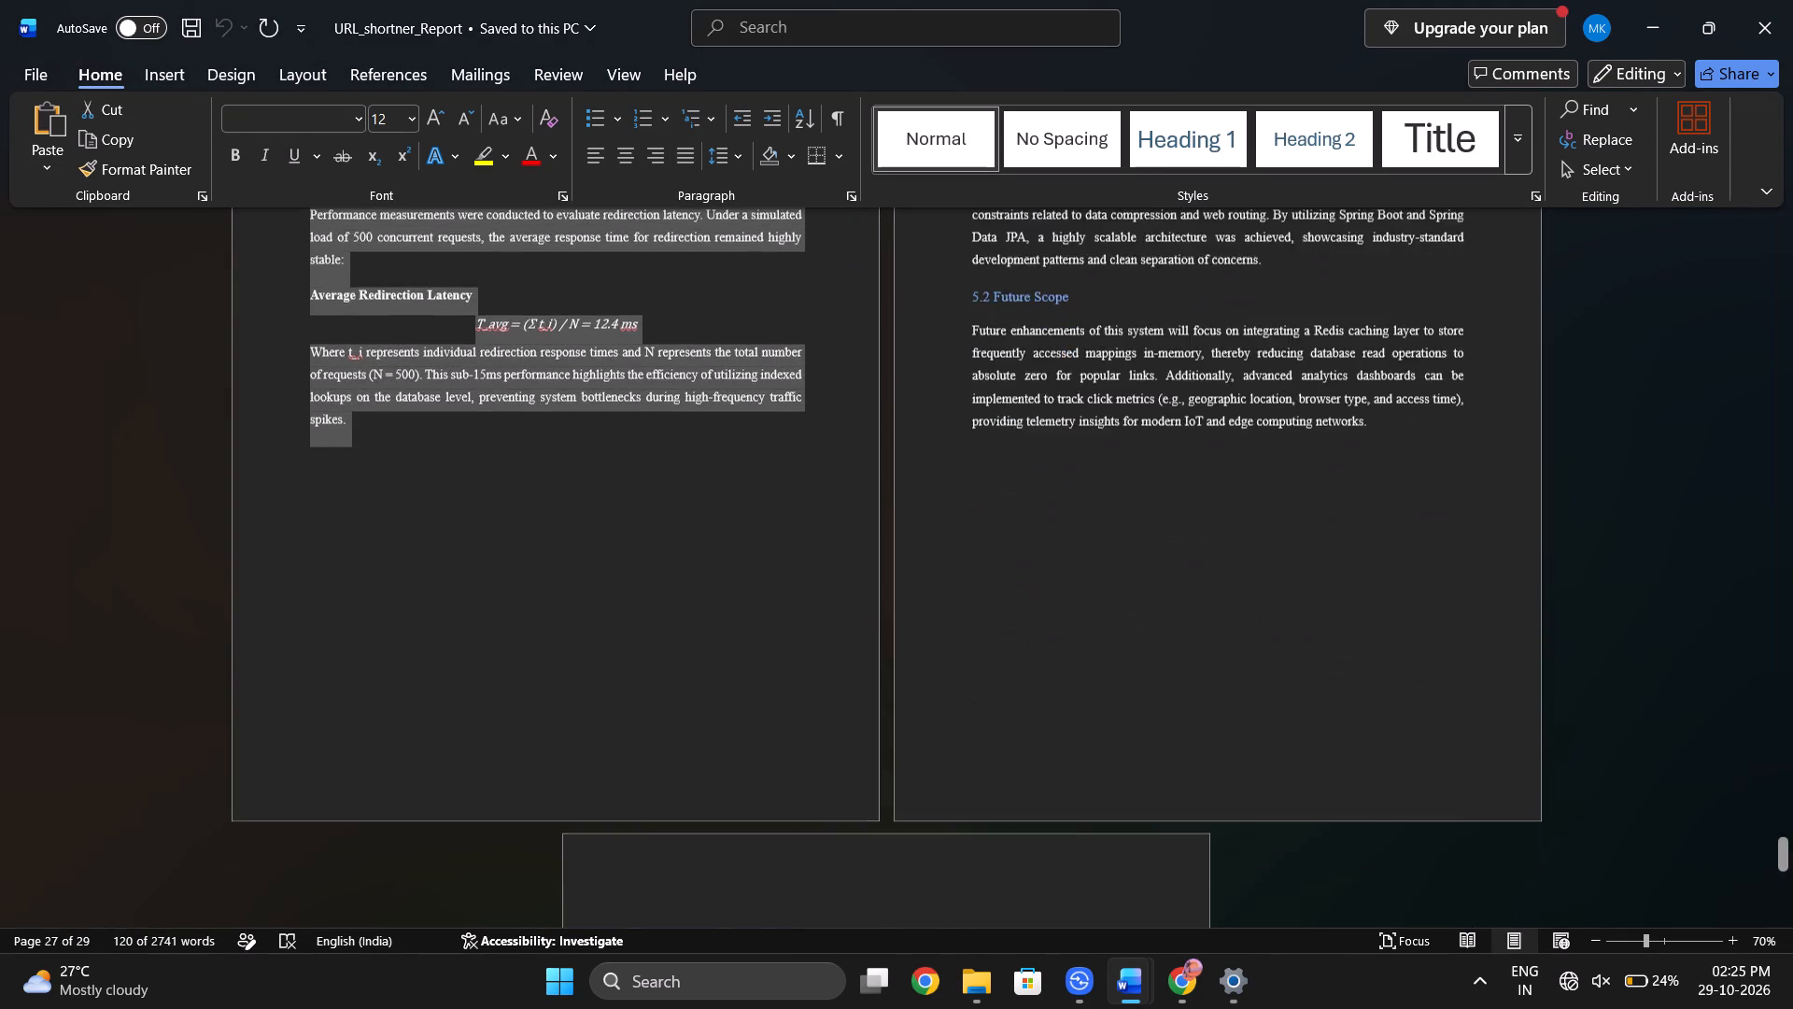
pyautogui.scroll(-5, 1138, 220)
pyautogui.scroll(-6, 1150, 377)
pyautogui.scroll(5, 1150, 377)
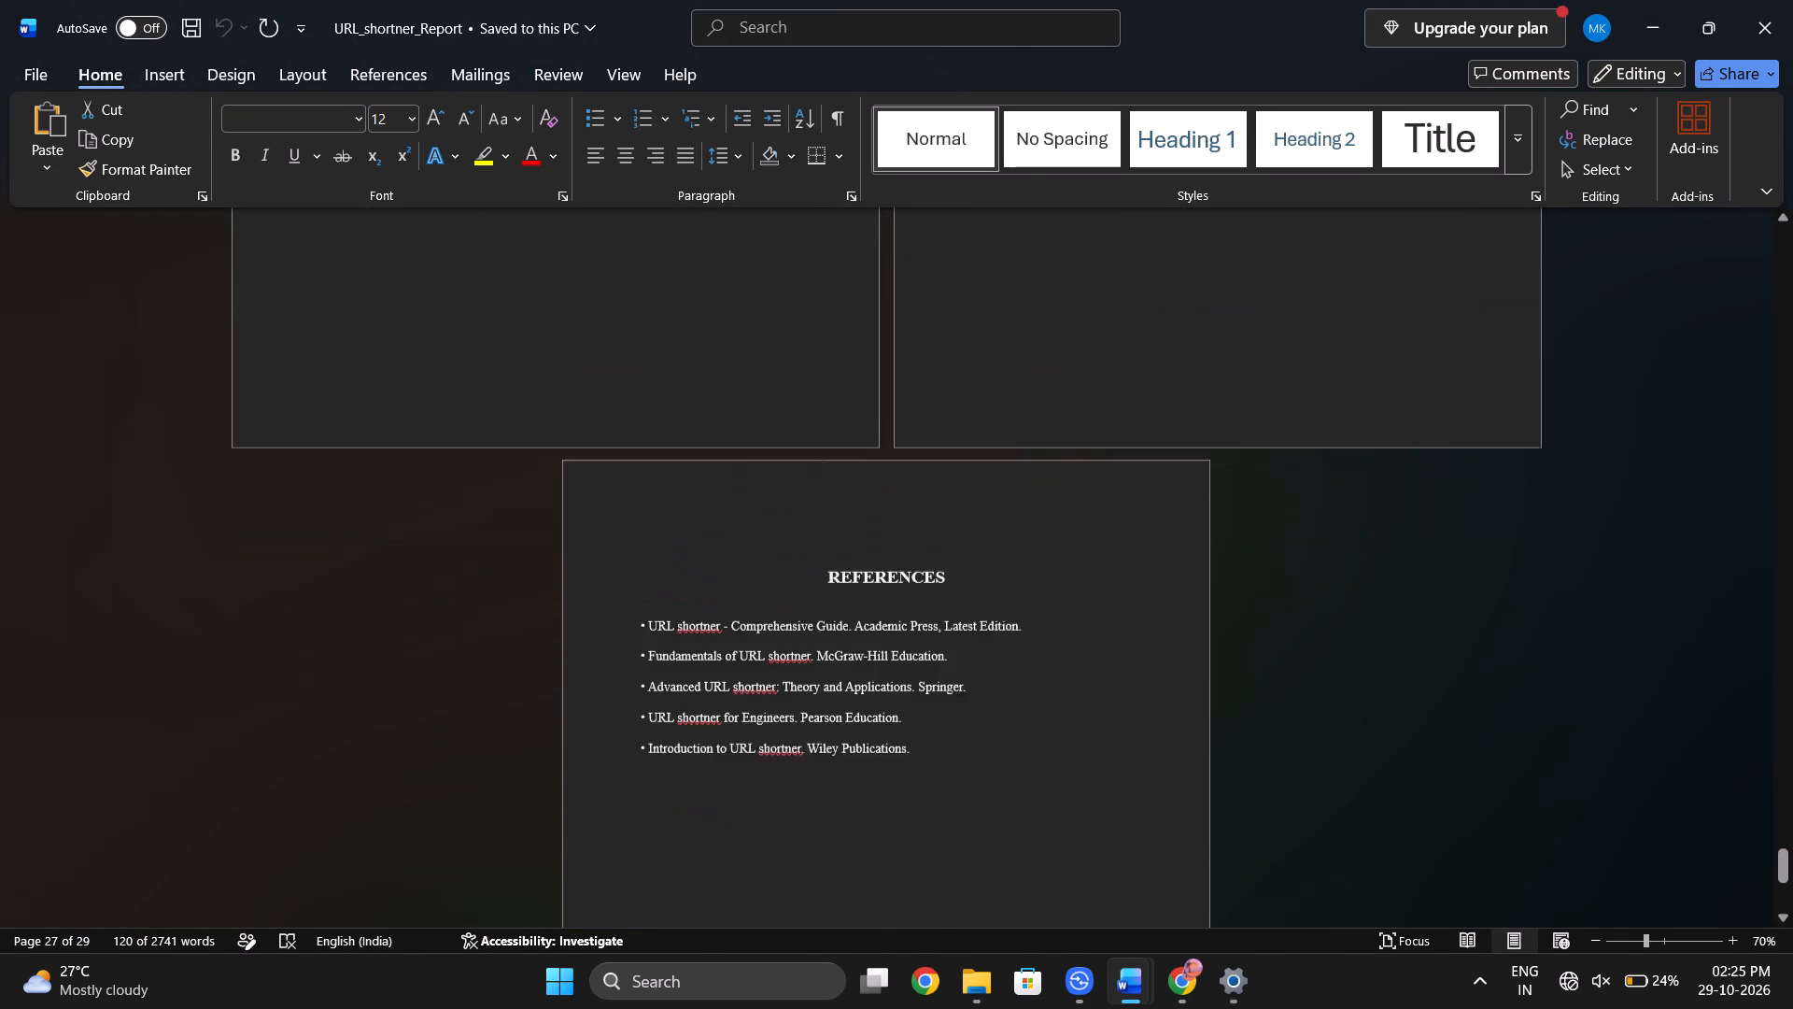
pyautogui.scroll(17, 1150, 374)
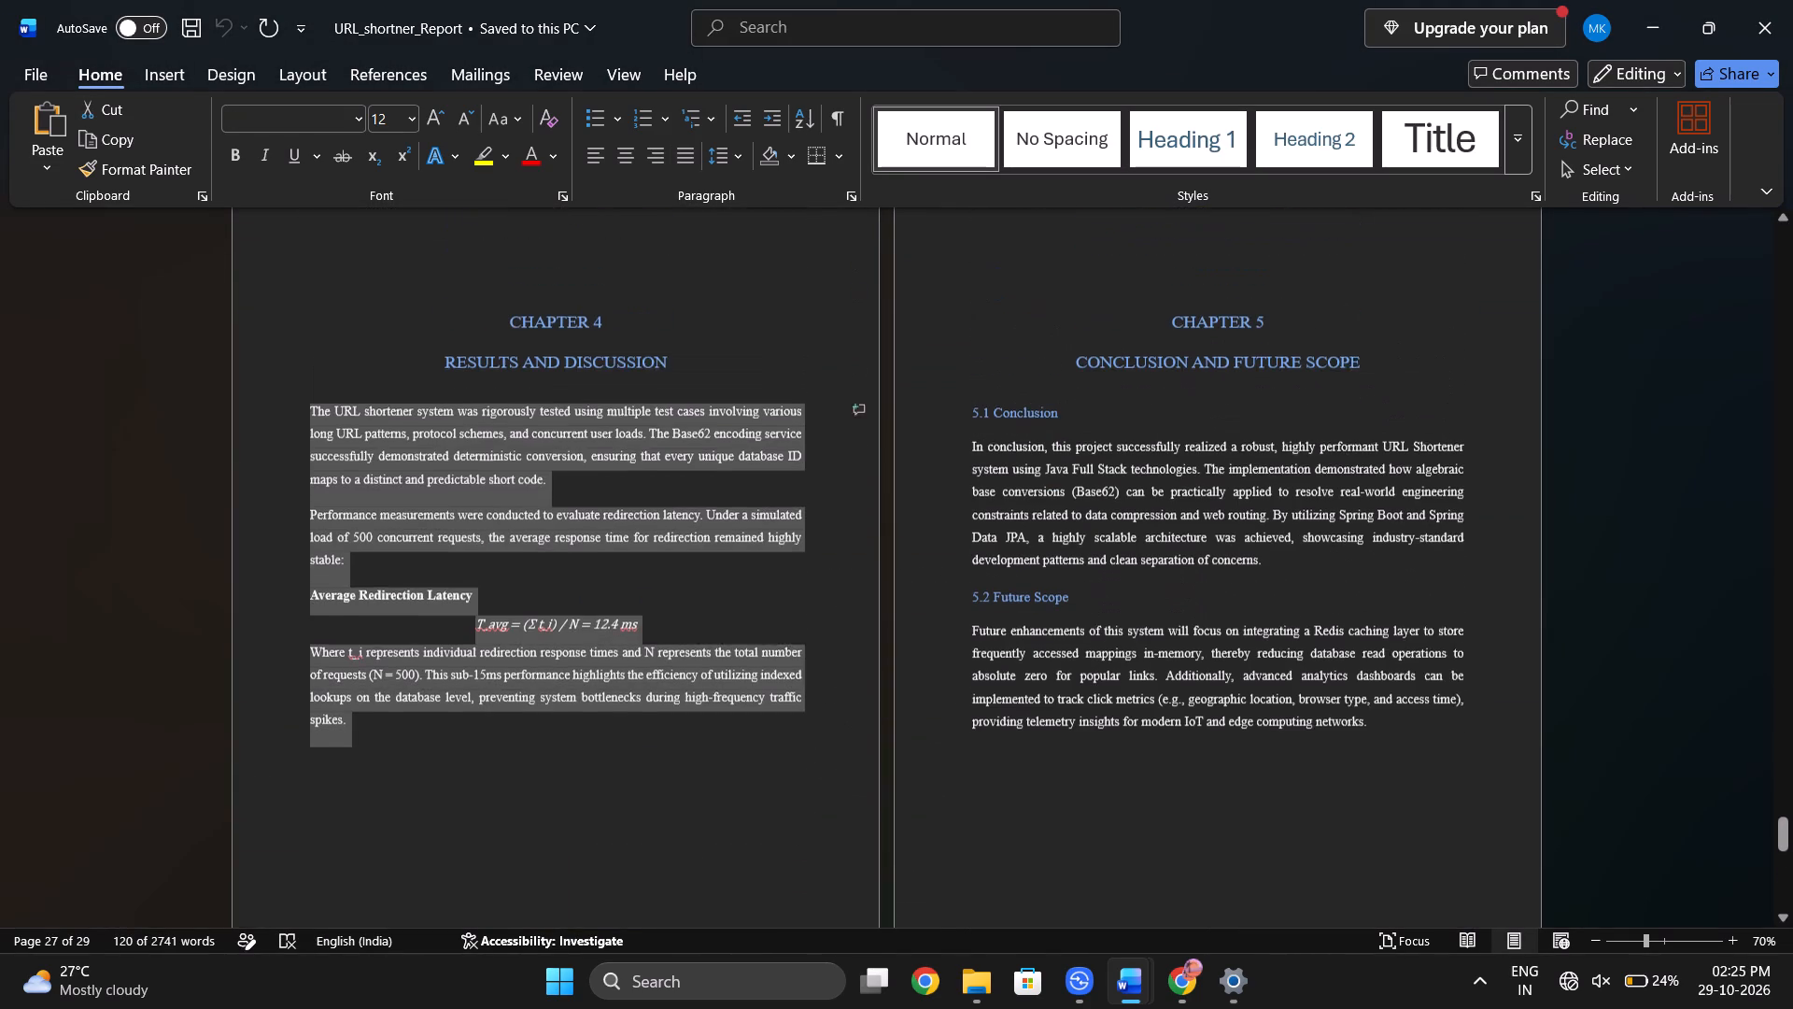
pyautogui.hotkey('alt', 'Tab')
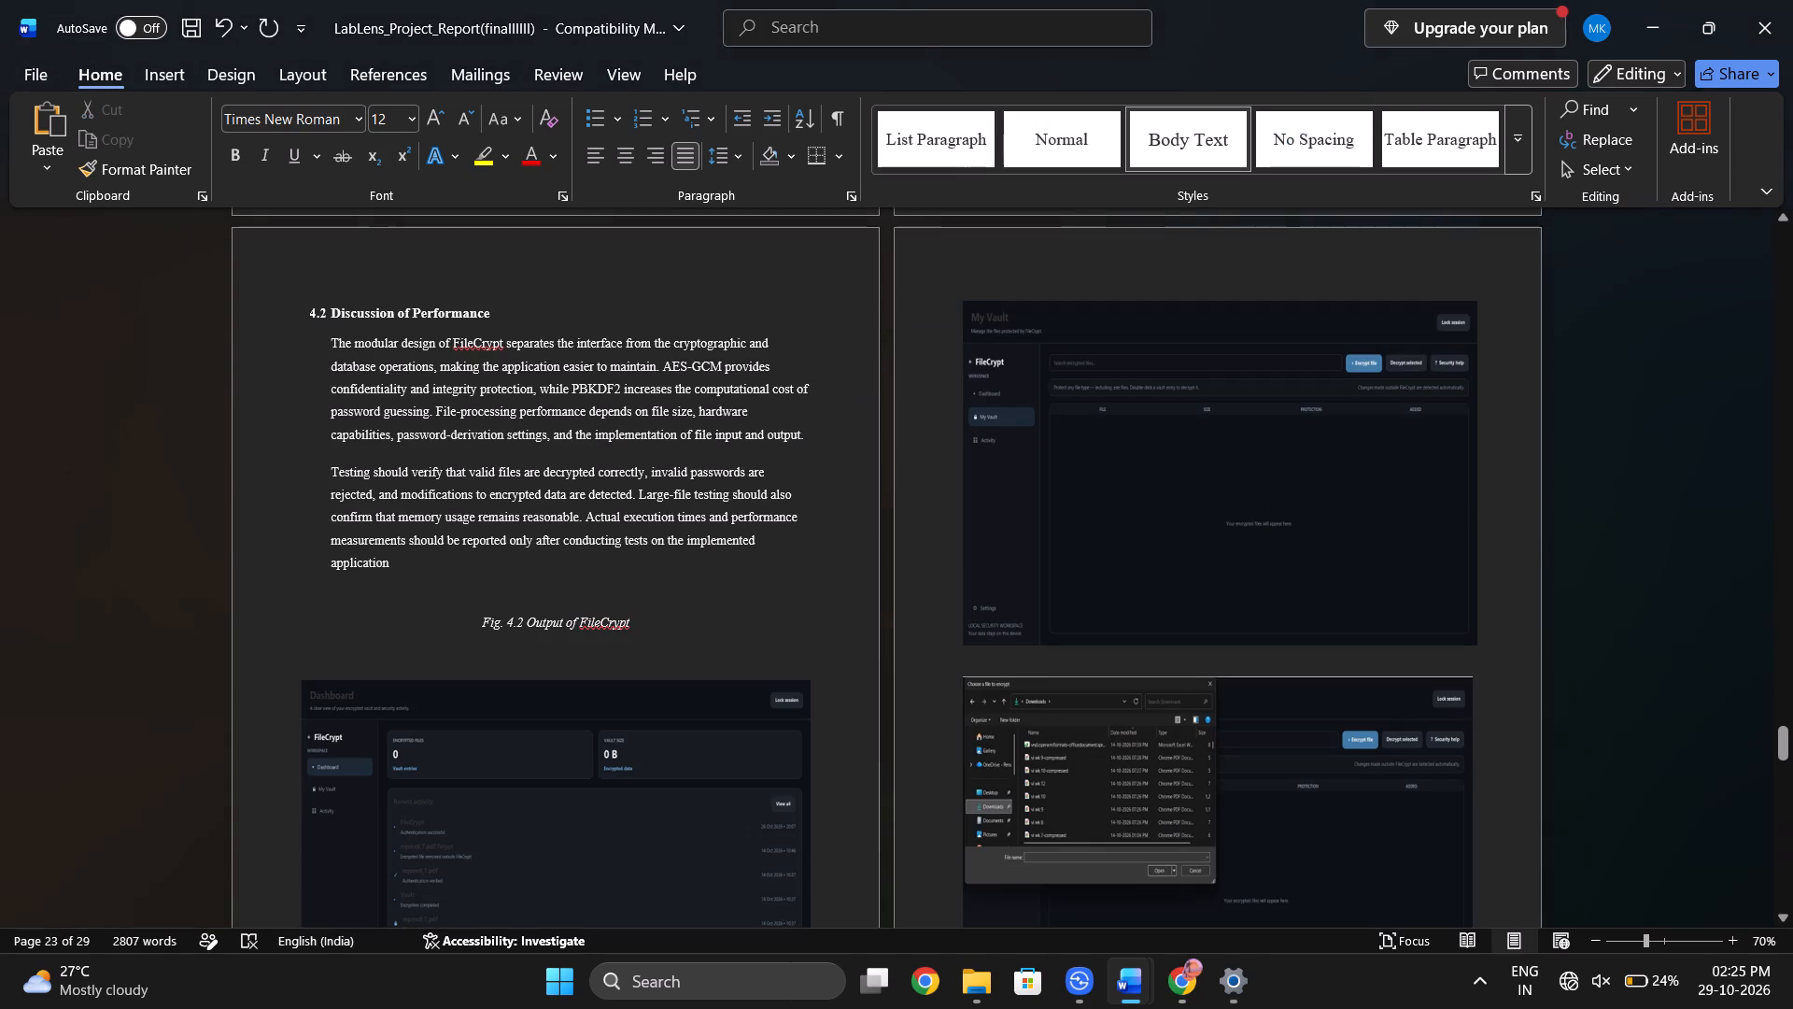
pyautogui.hotkey('alt', 'Tab')
pyautogui.scroll(4, 655, 551)
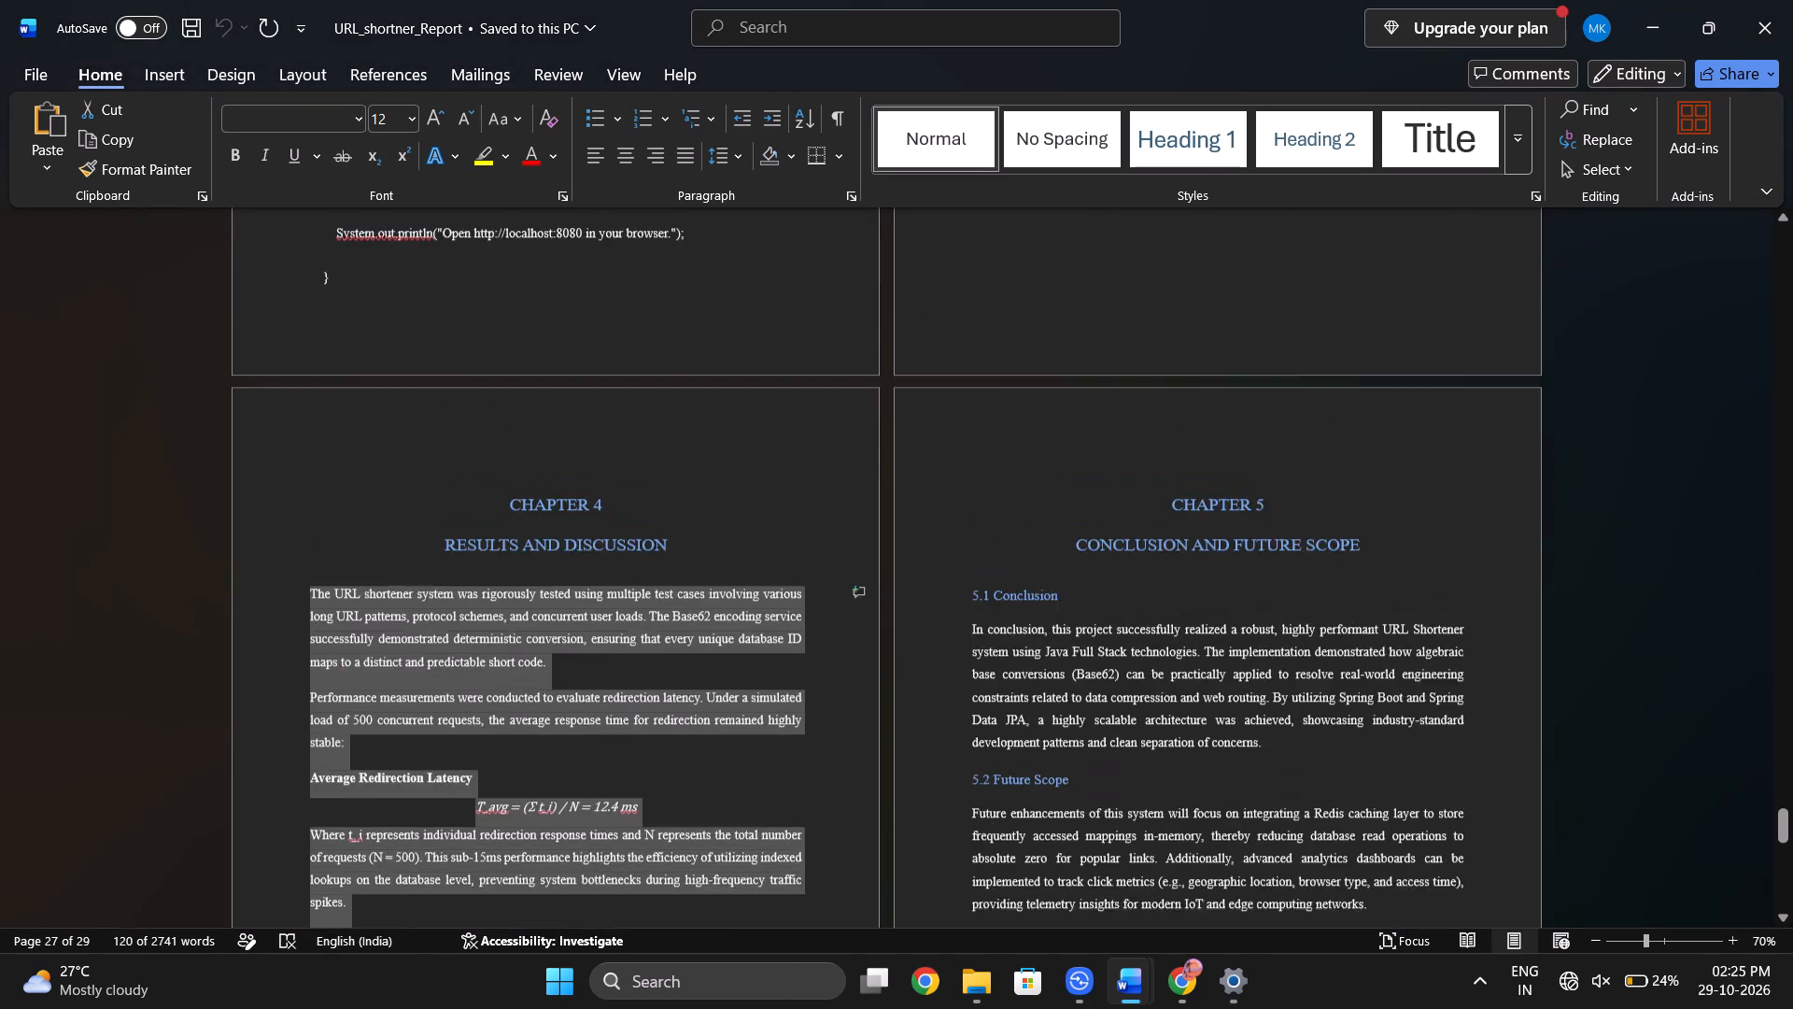
pyautogui.scroll(-3, 655, 551)
pyautogui.click(749, 848)
pyautogui.hotkey('alt', 'Tab')
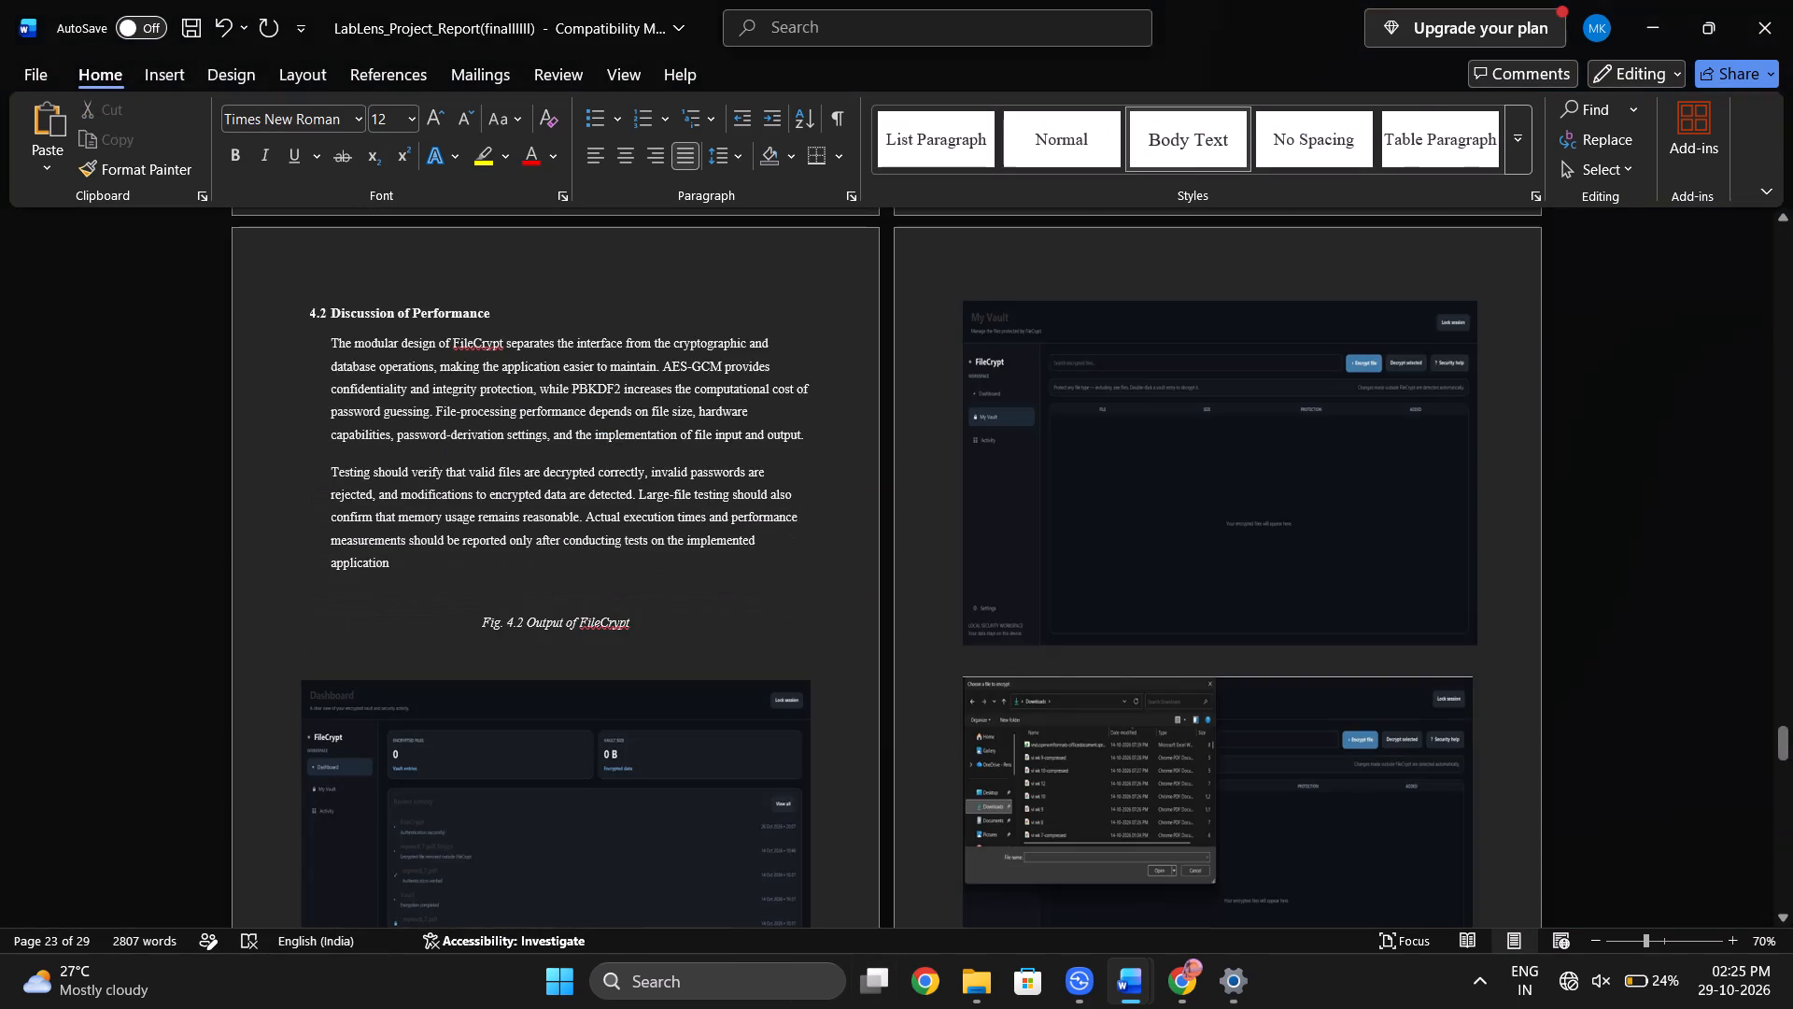
pyautogui.scroll(18, 753, 778)
pyautogui.scroll(3, 753, 771)
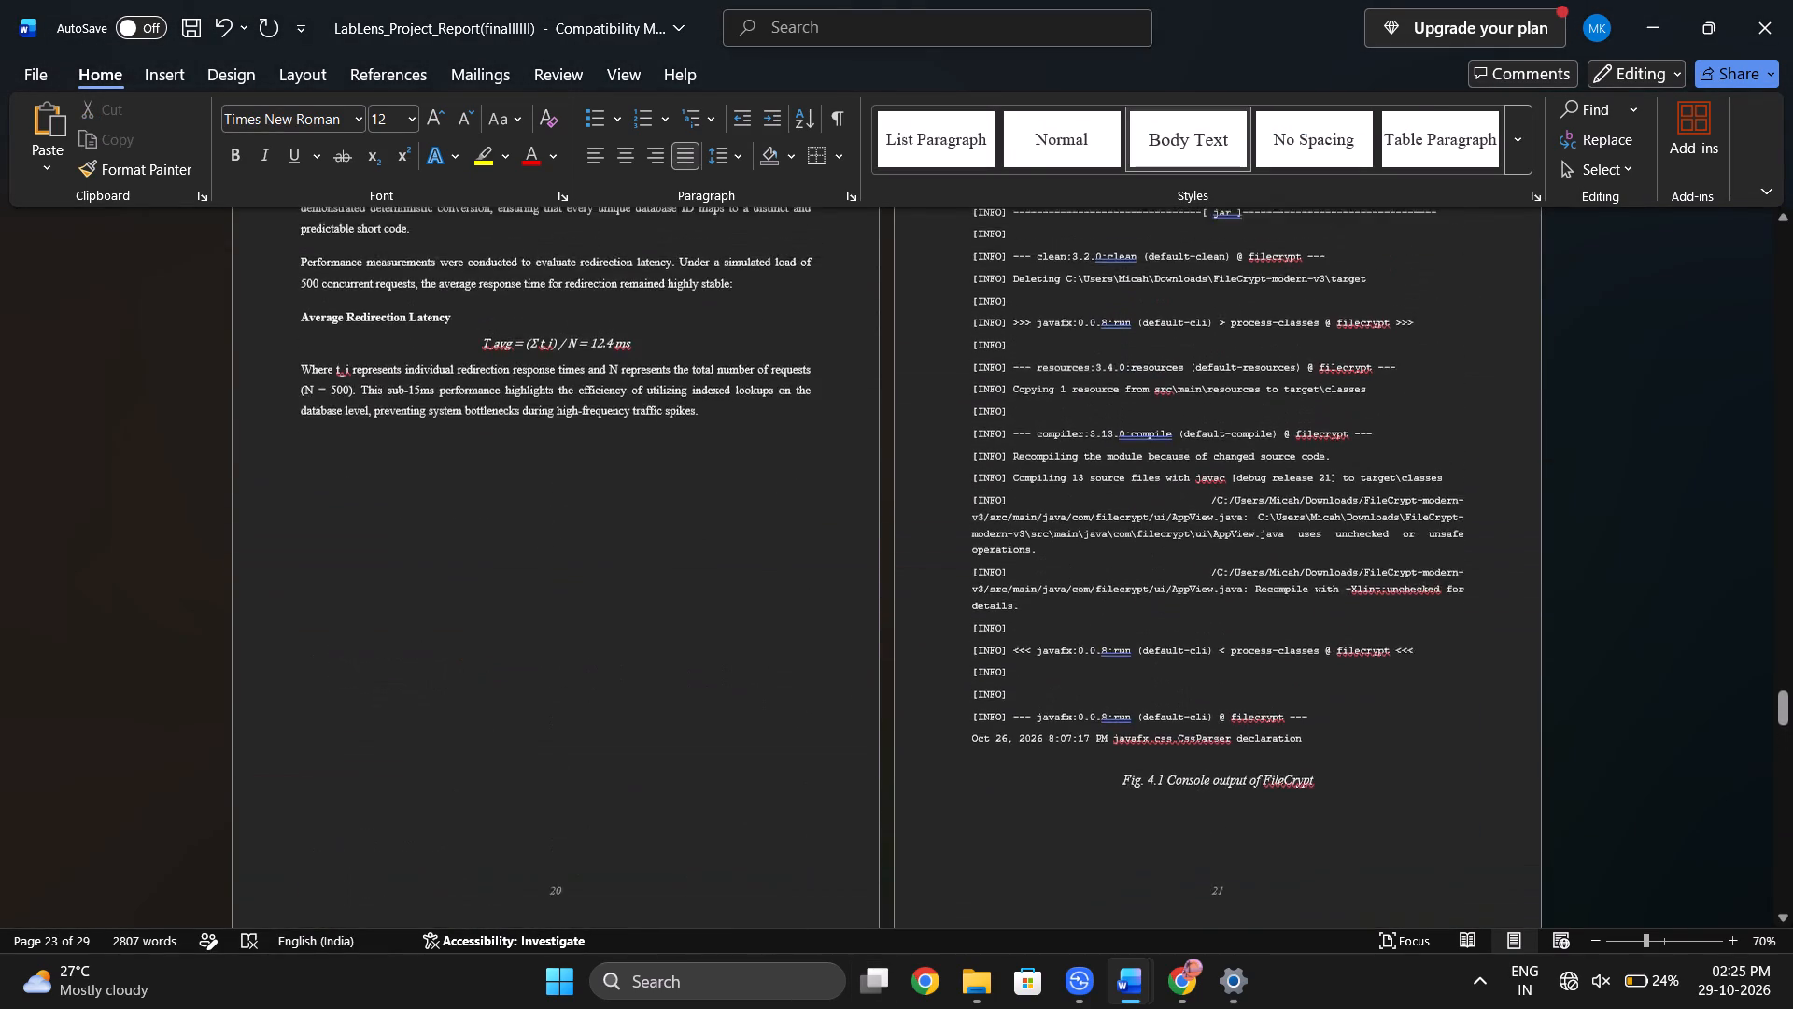
pyautogui.scroll(2, 753, 771)
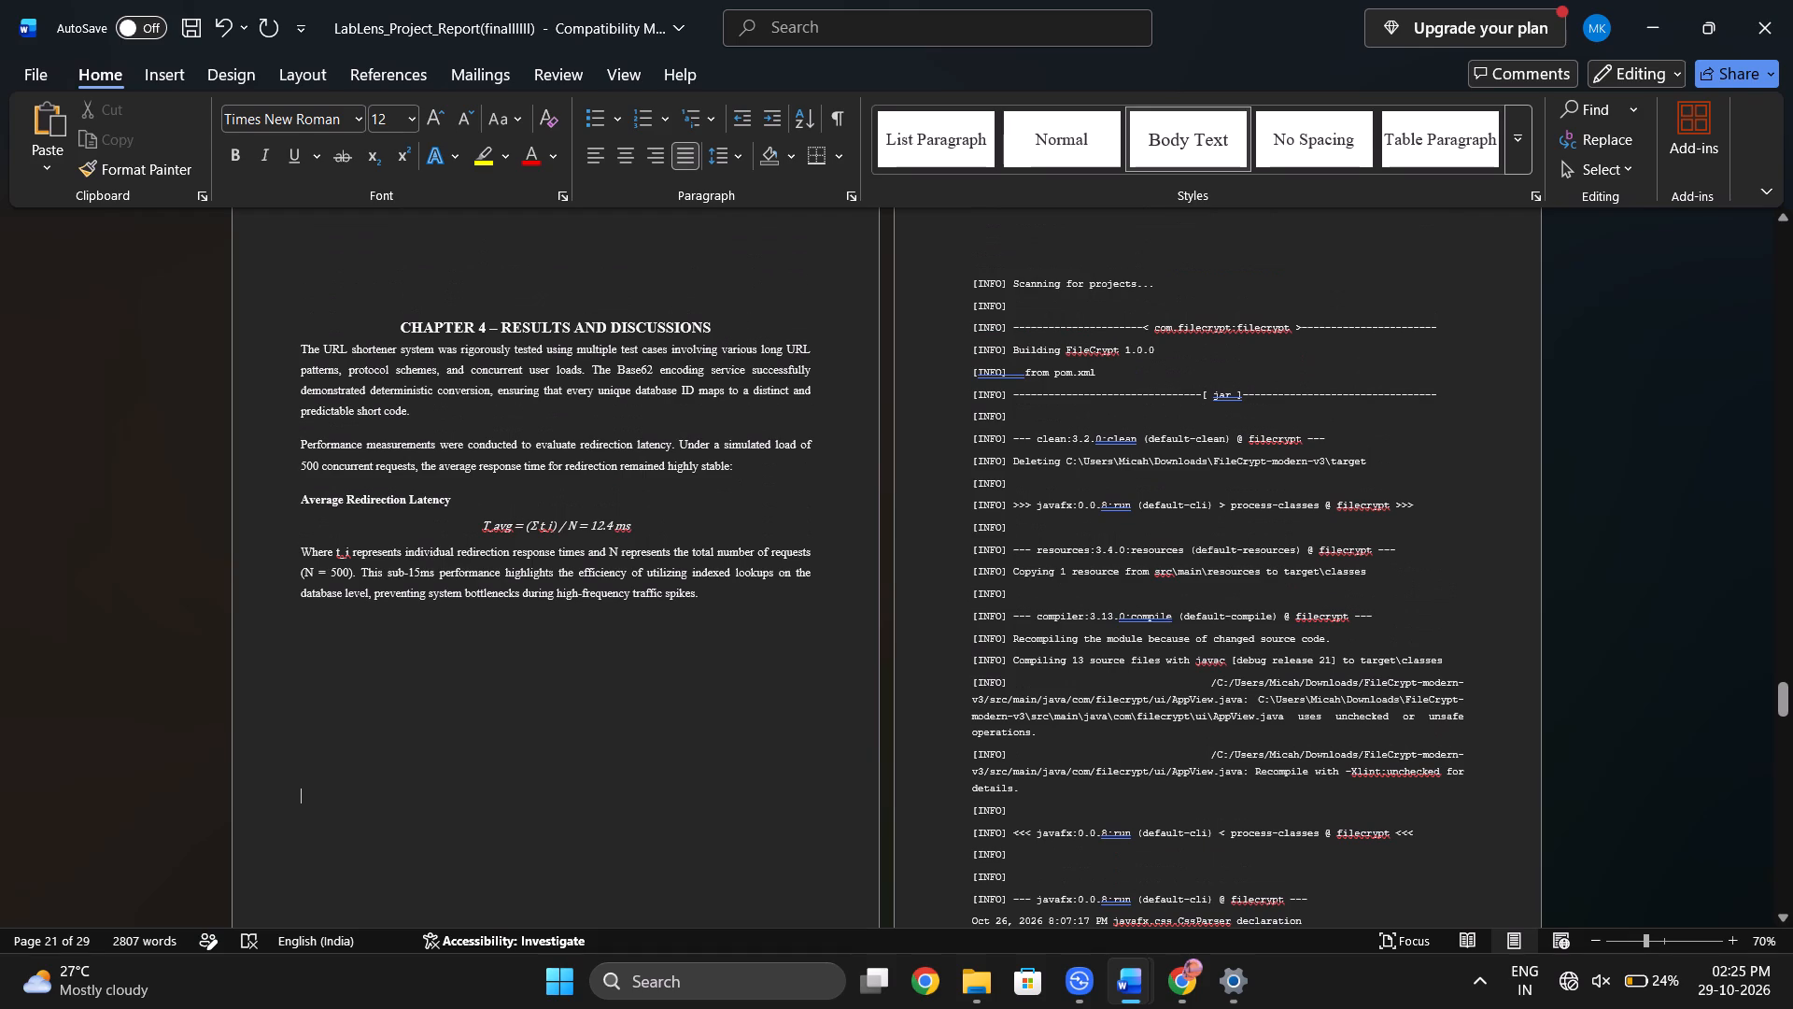
# Delete the FileCrypt console output on the page after the Chapter 4 text, together with its Fig. 4.1 caption.
pyautogui.scroll(-1, 1488, 707)
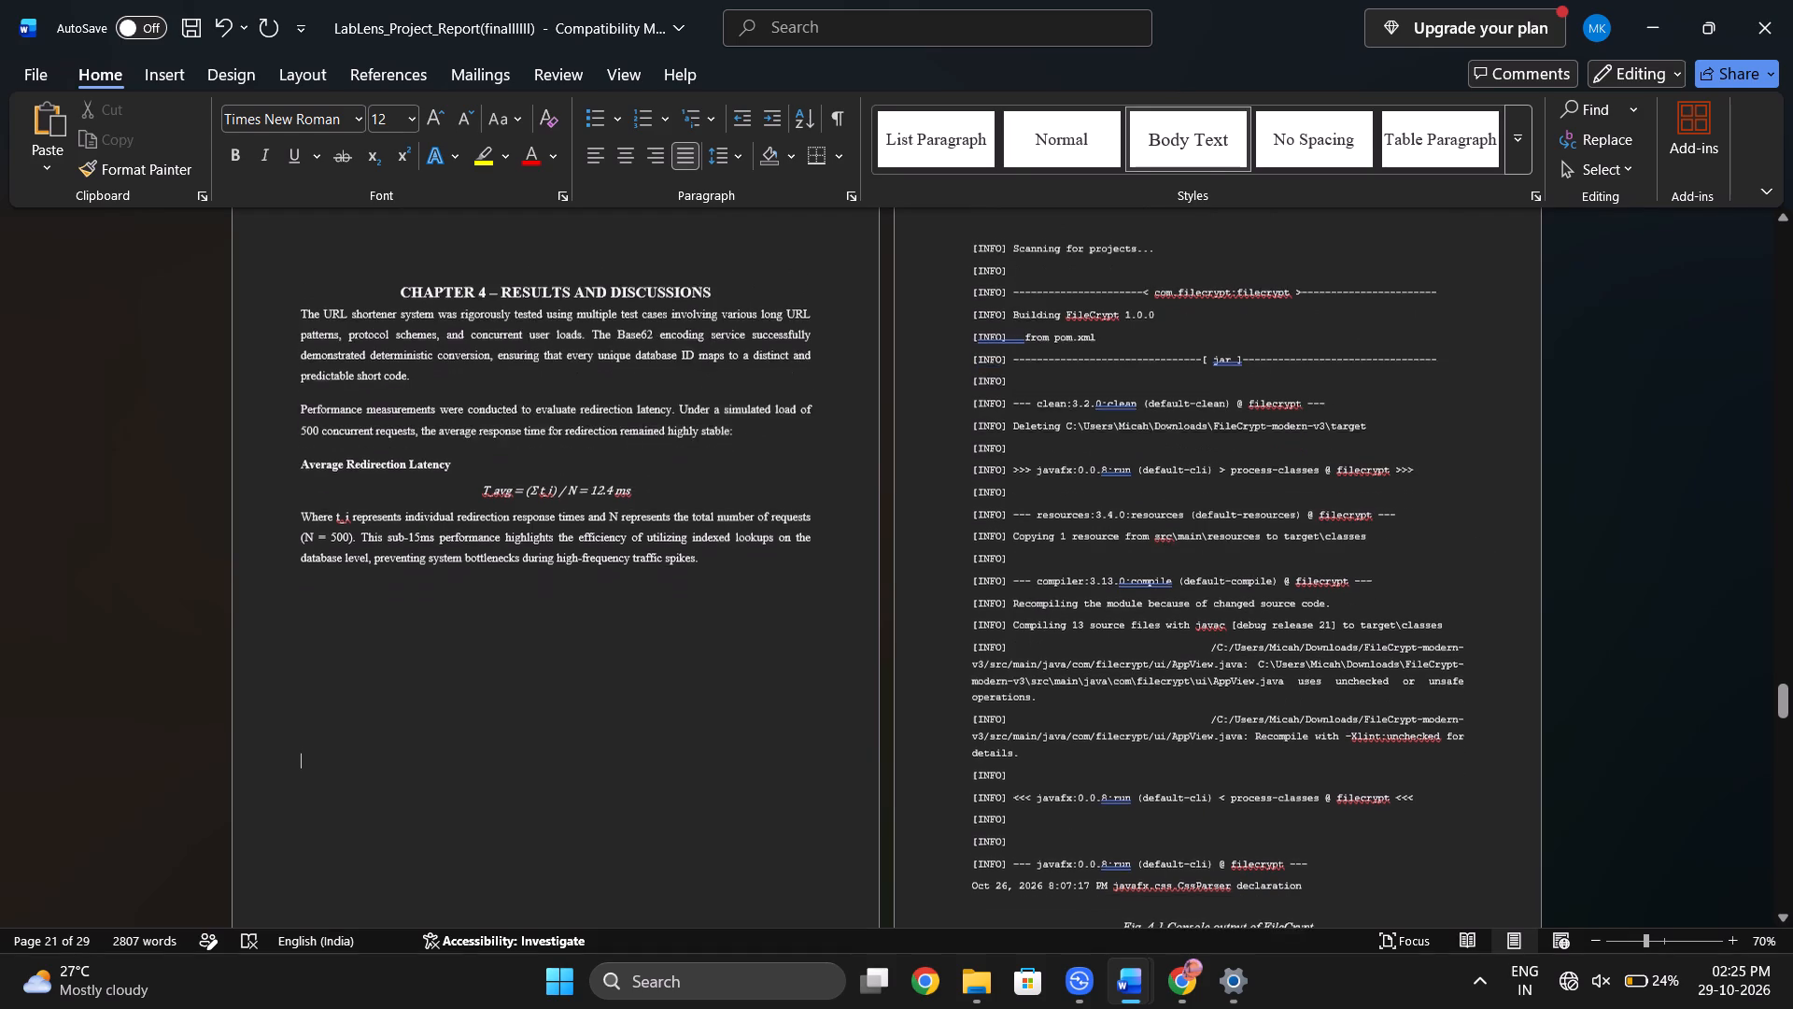
pyautogui.scroll(-3, 1456, 706)
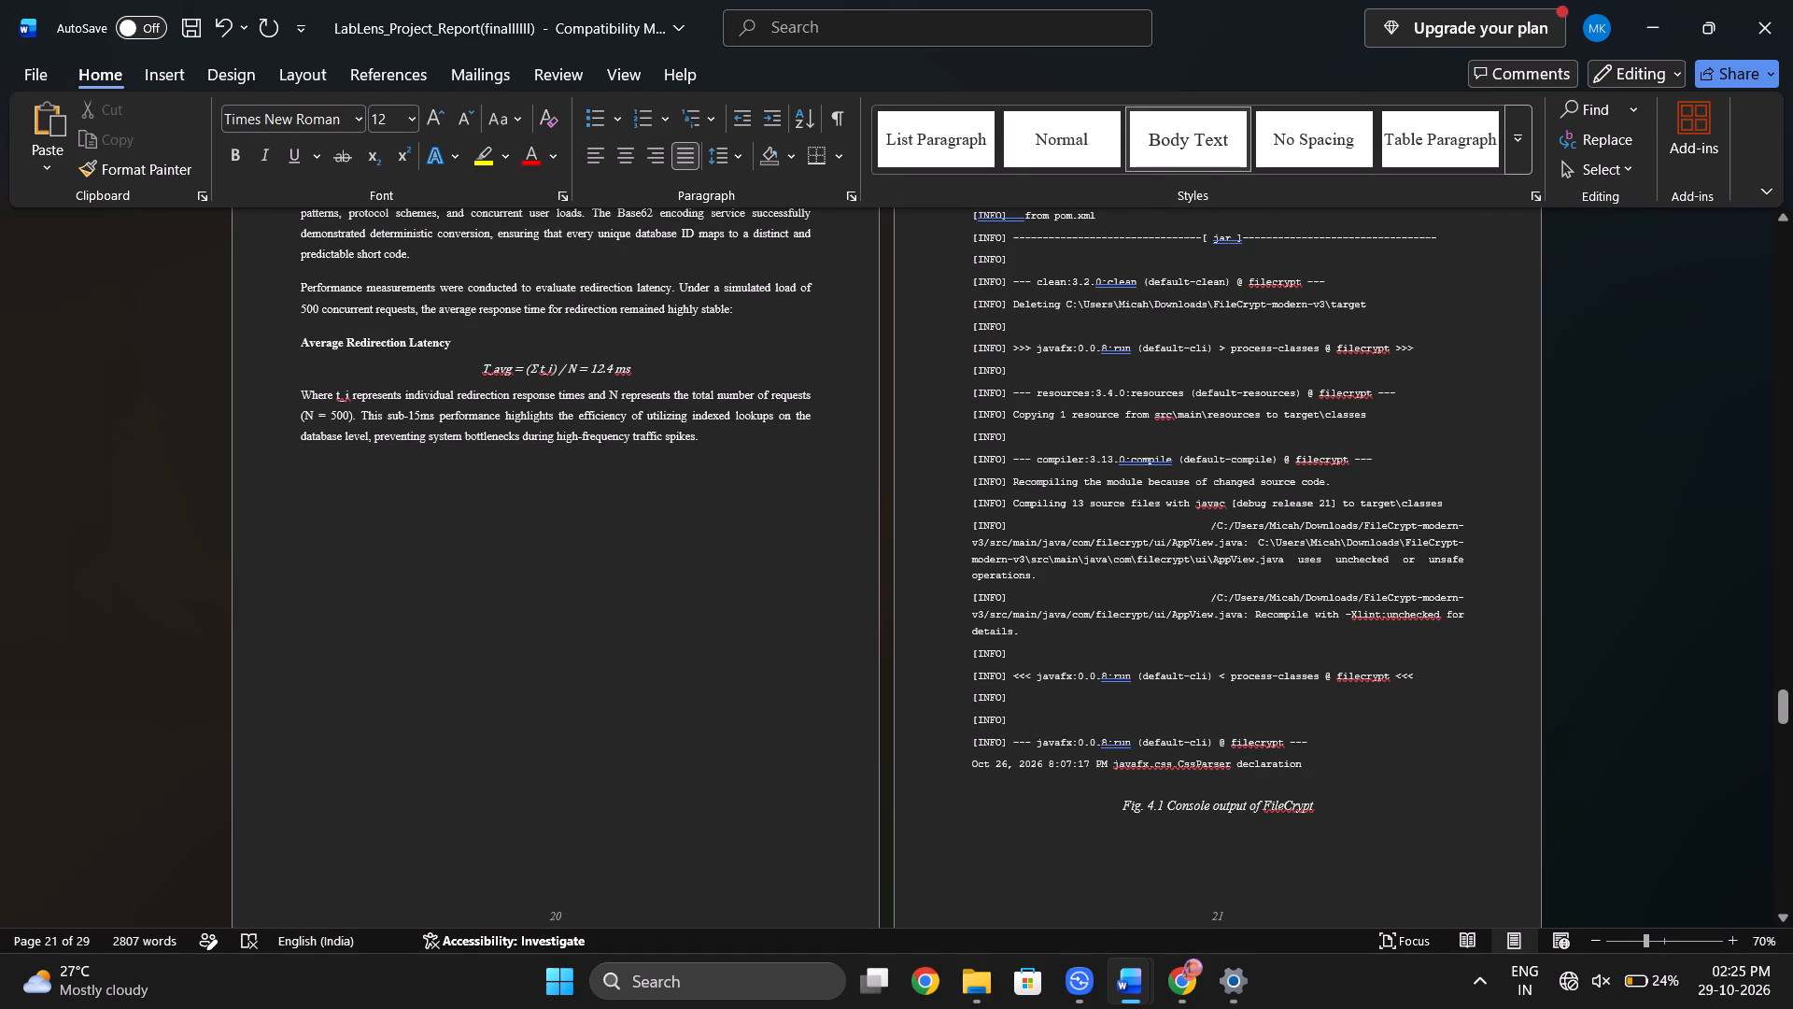
pyautogui.scroll(5, 1427, 733)
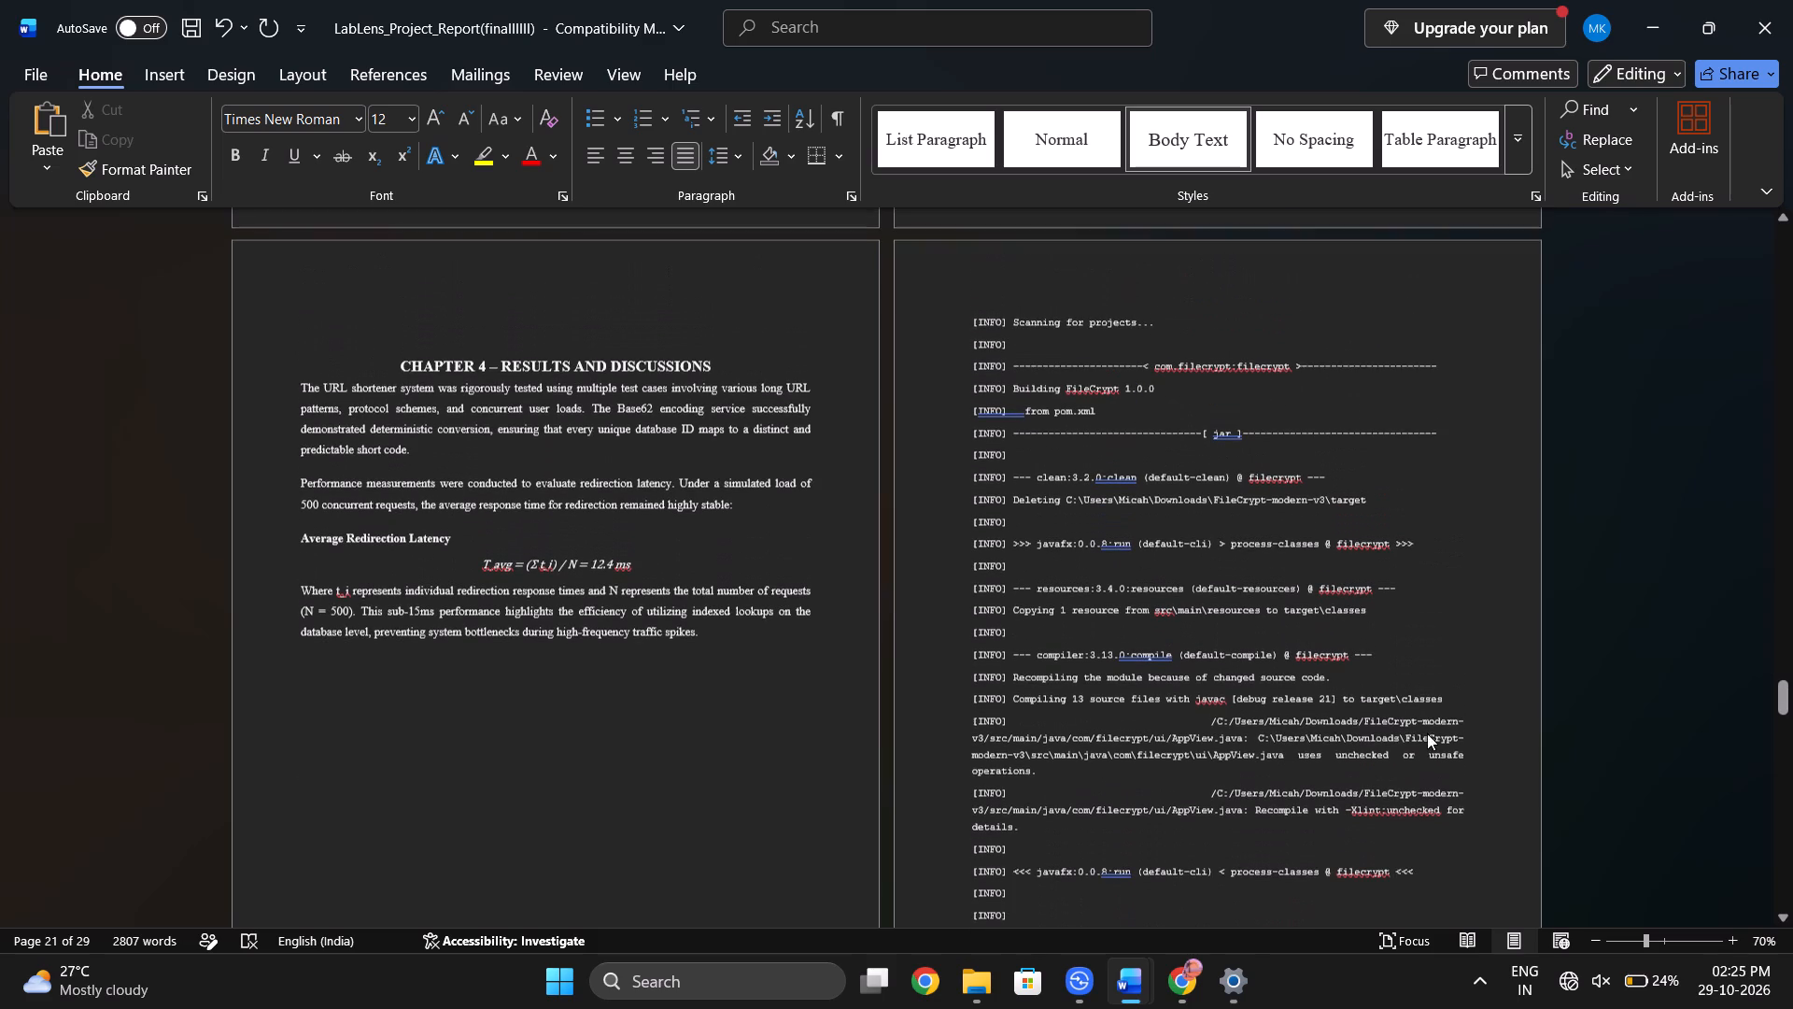
pyautogui.moveTo(973, 322); pyautogui.dragTo(972, 332)
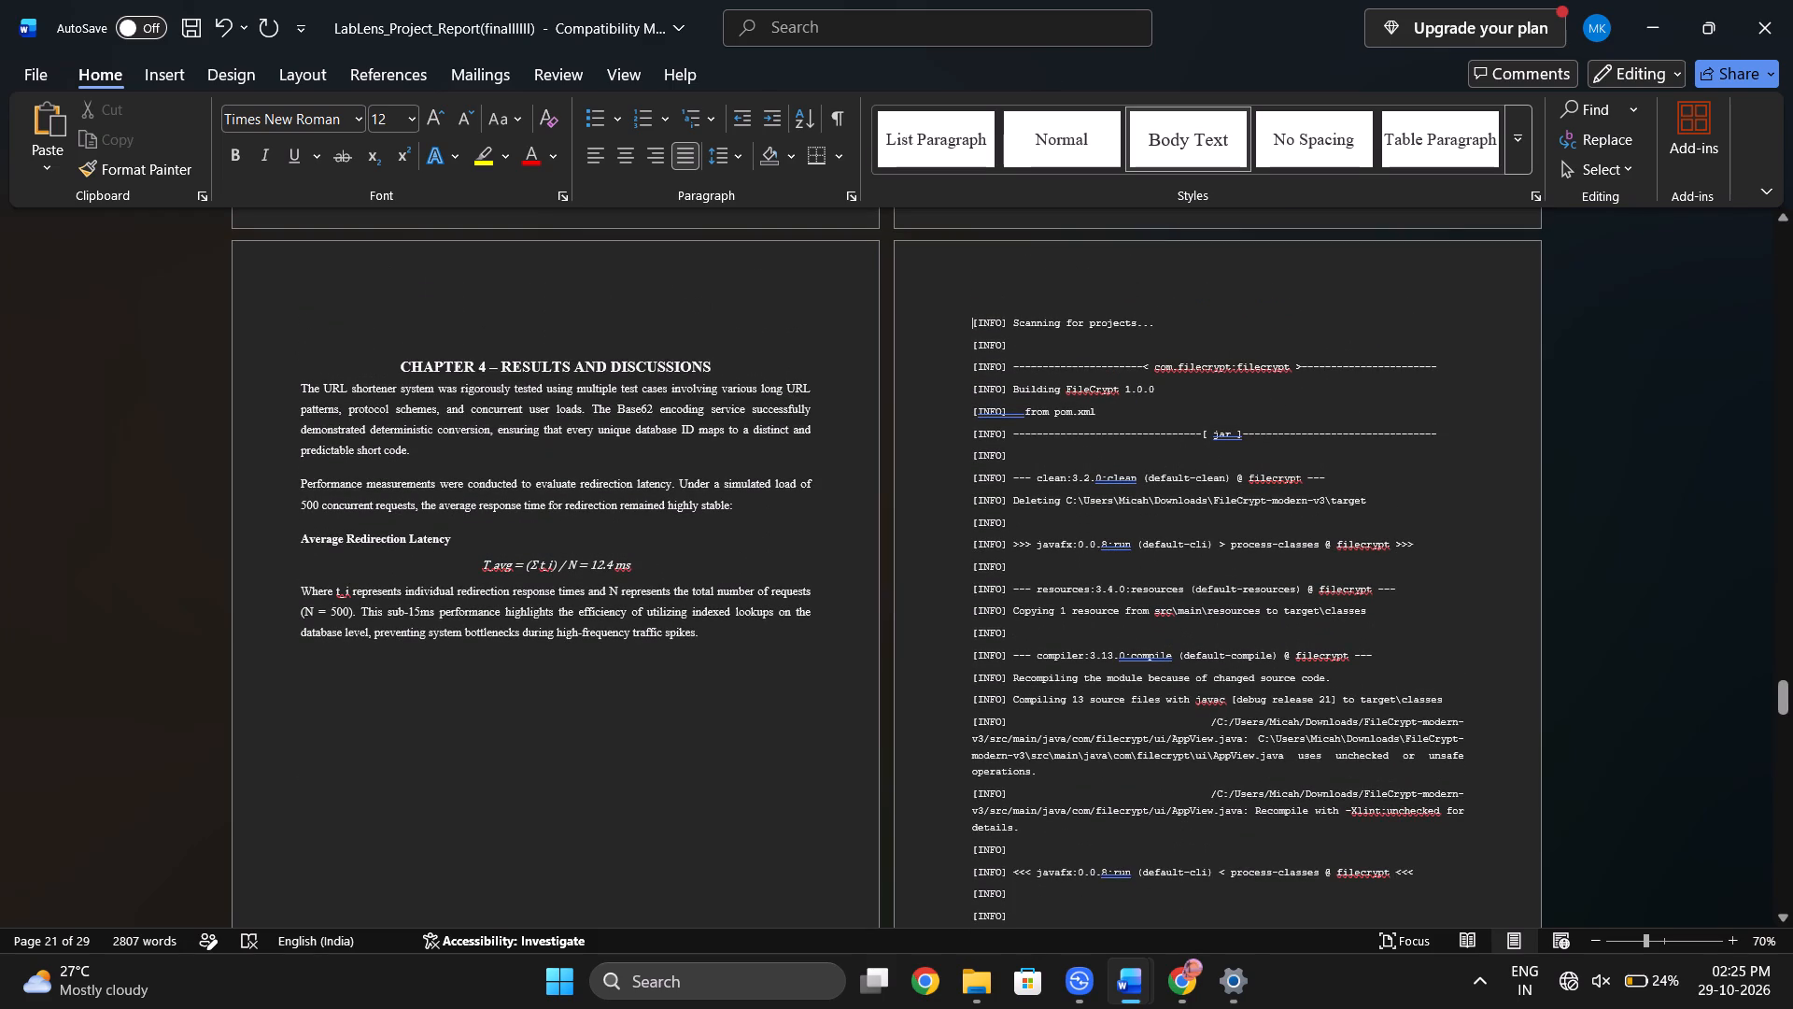
pyautogui.moveTo(972, 332); pyautogui.dragTo(1328, 840)
pyautogui.scroll(-4, 1282, 756)
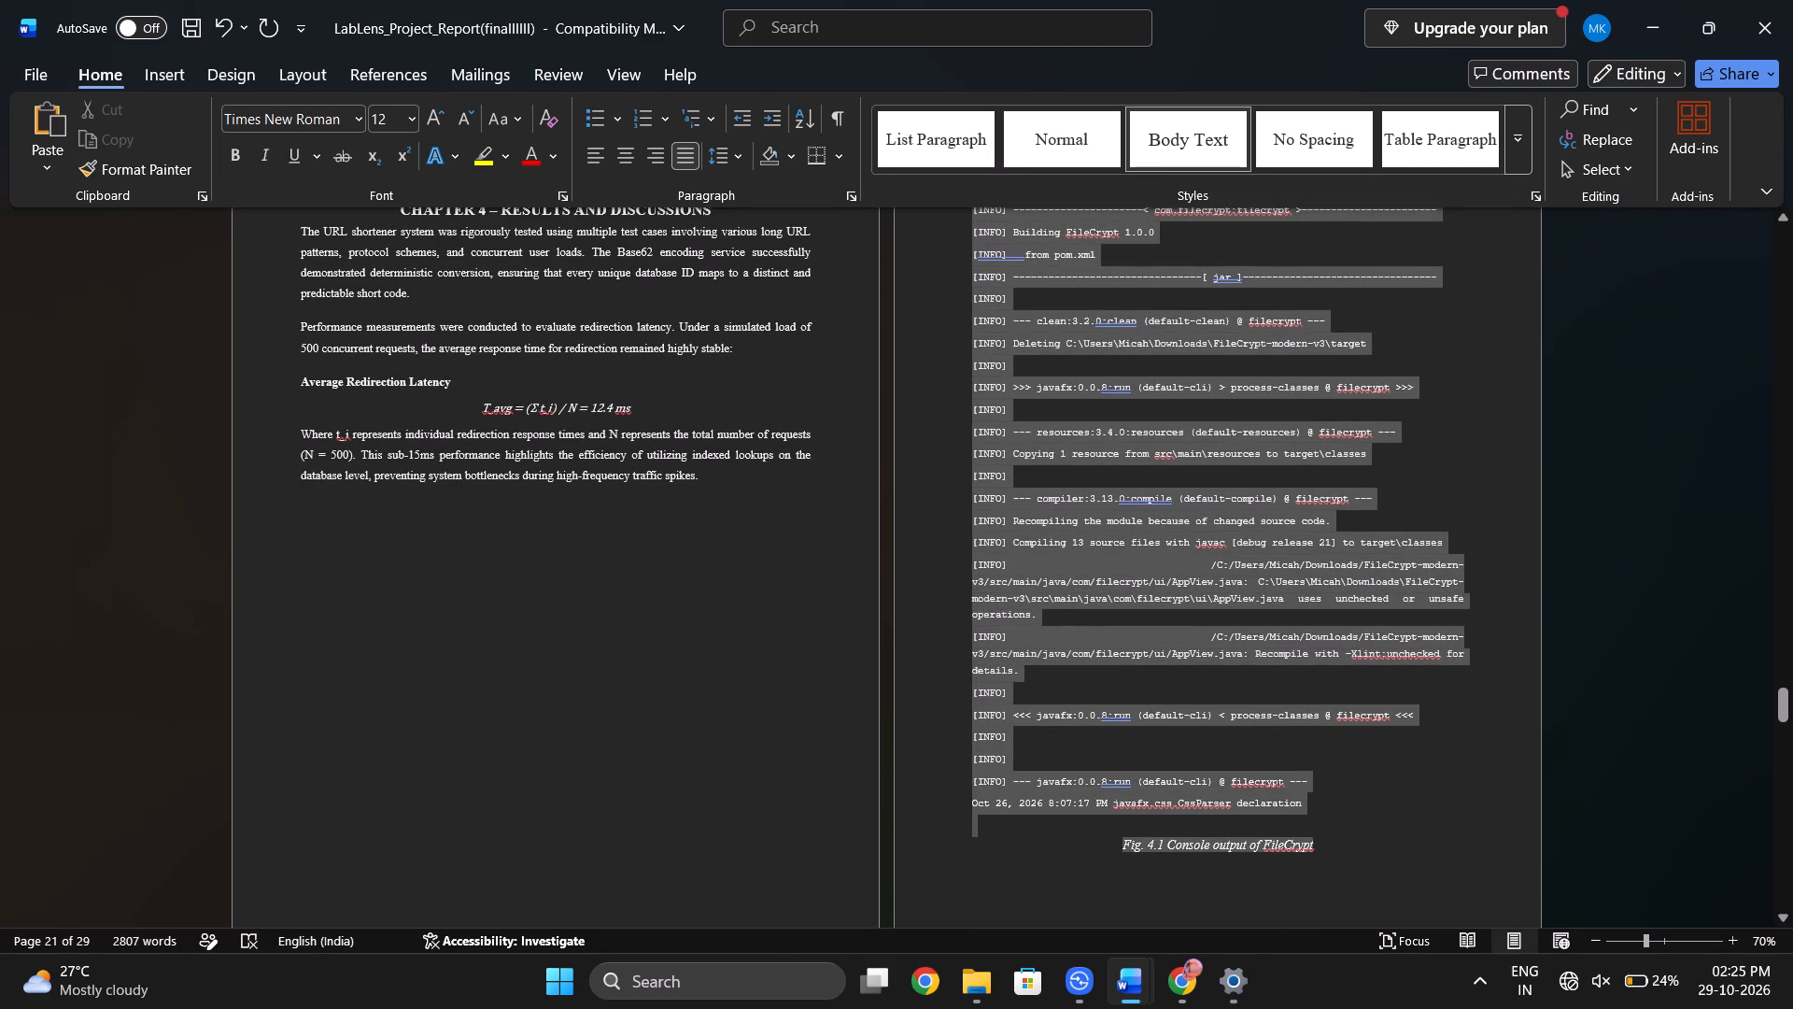
pyautogui.moveTo(1328, 840); pyautogui.dragTo(1329, 841)
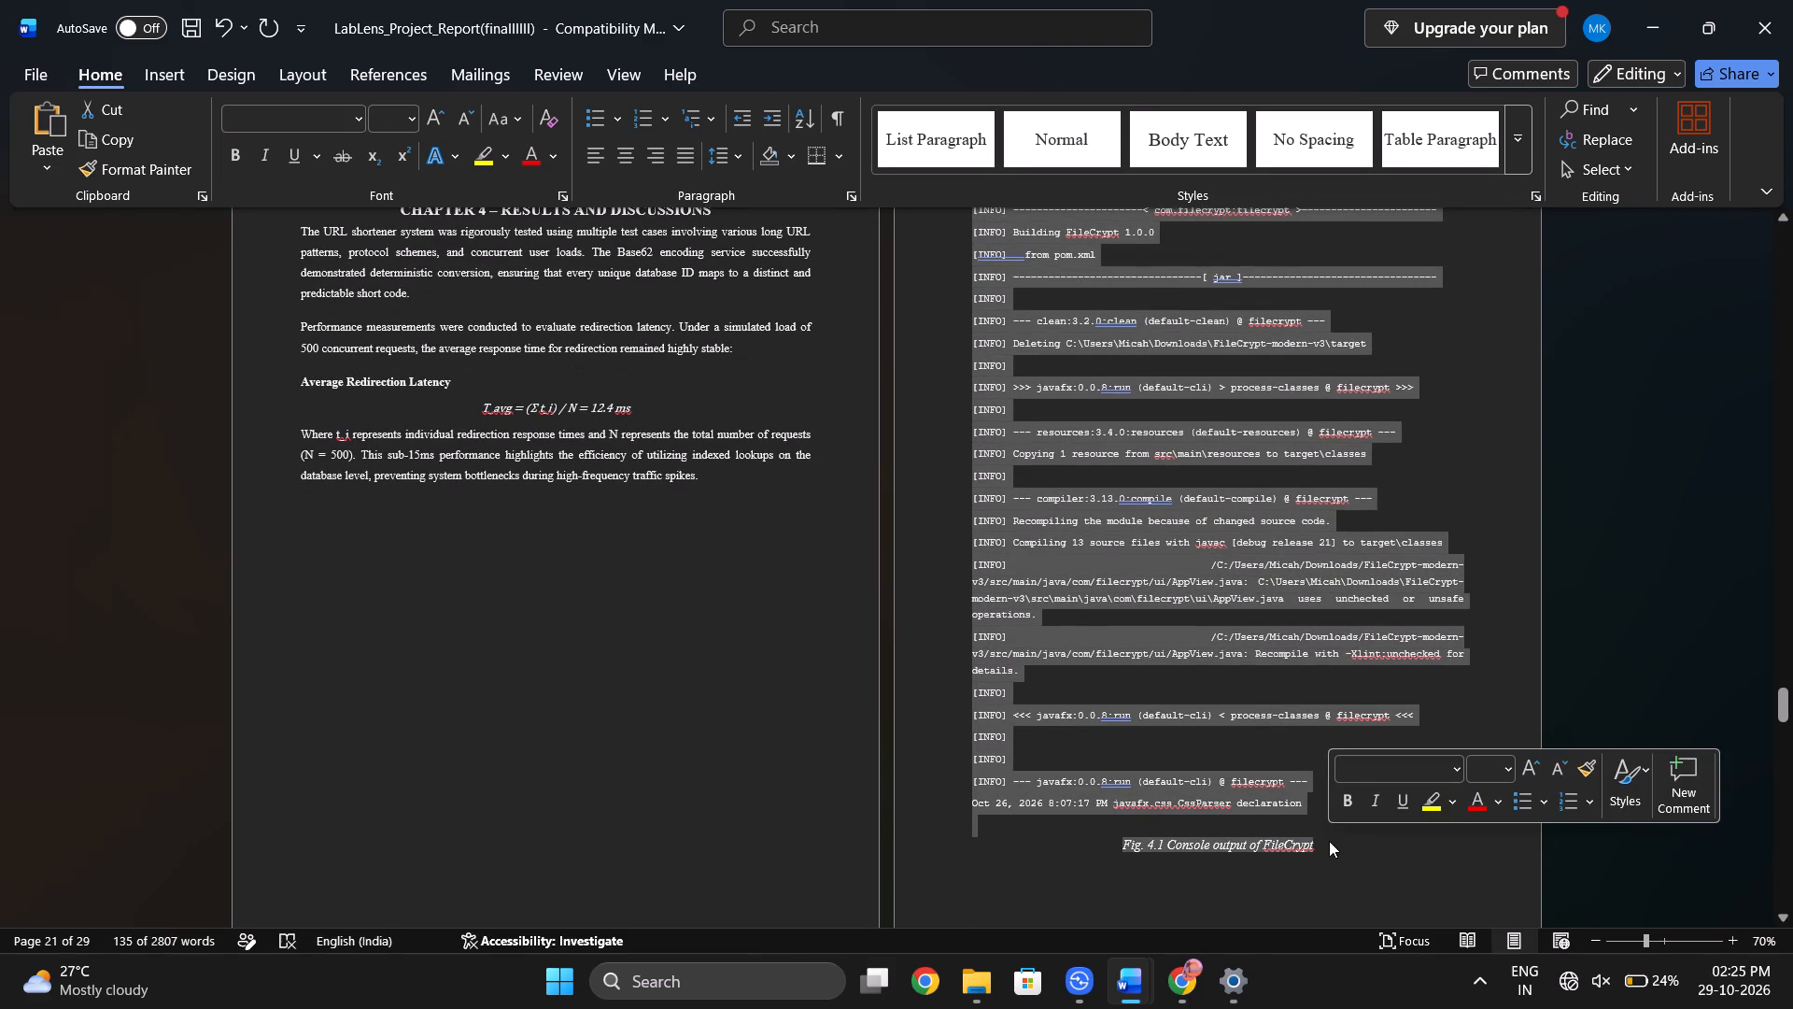
pyautogui.press('BackSpace')
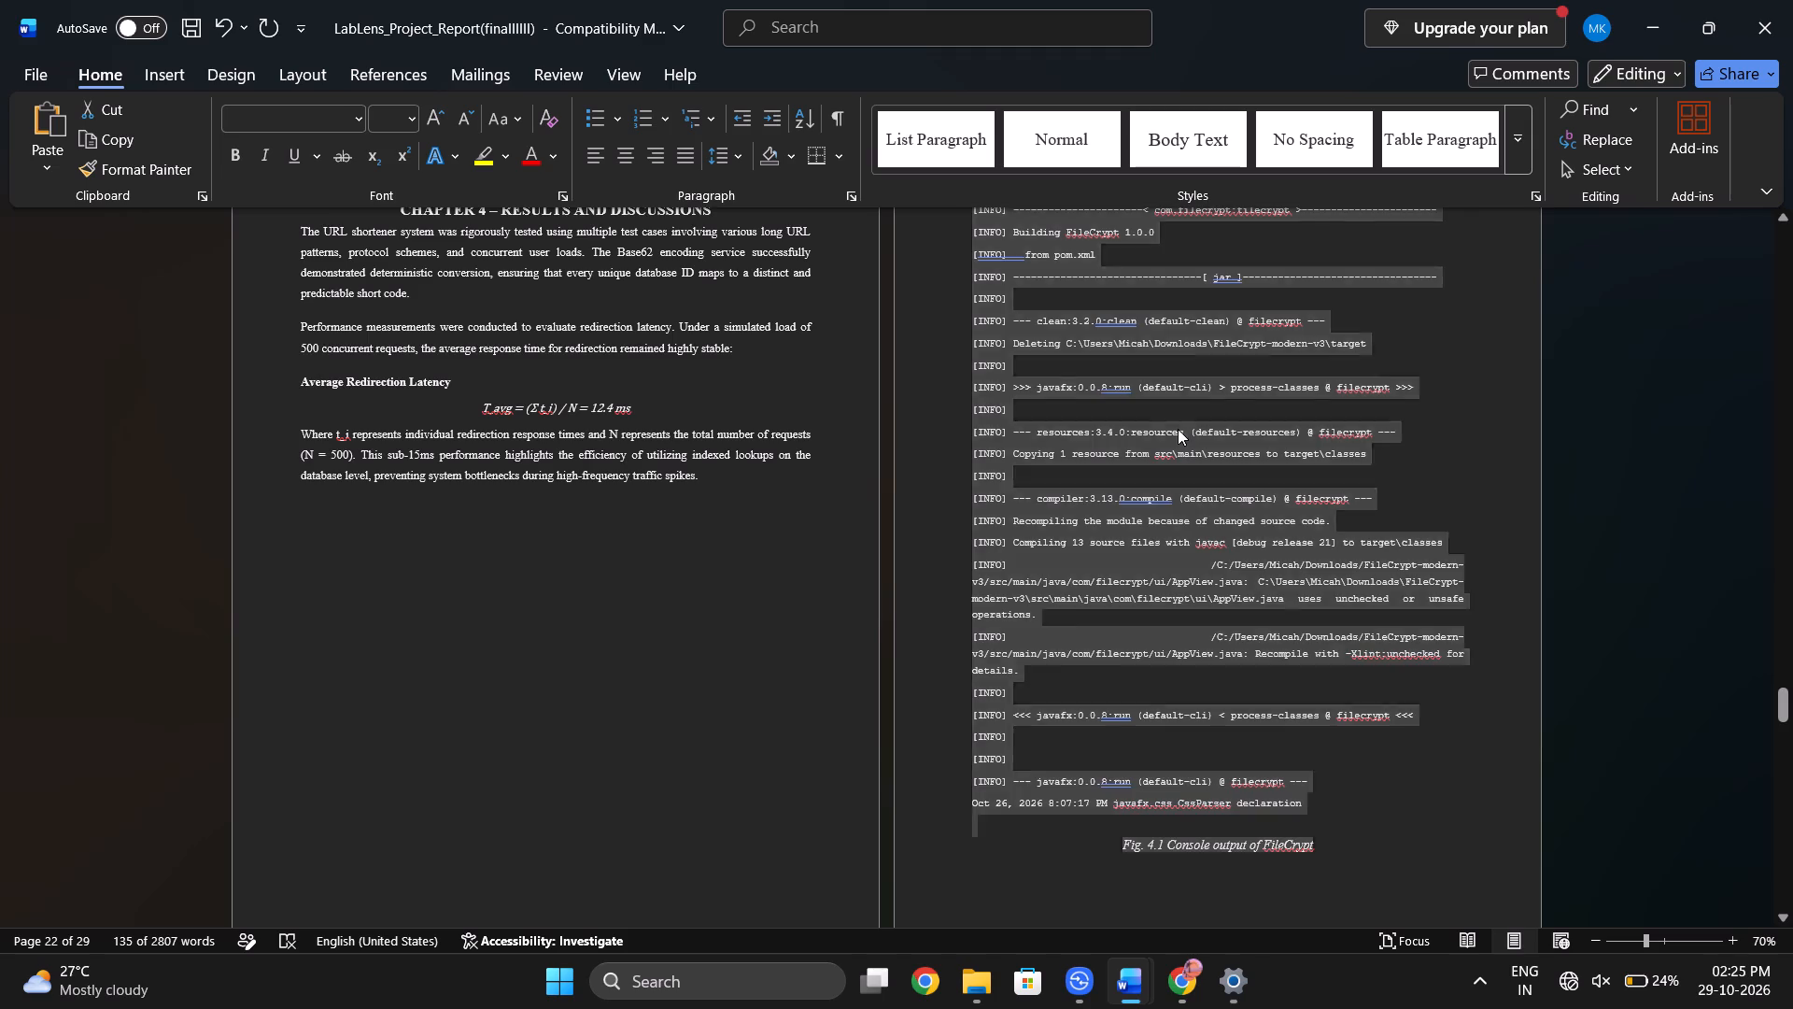
# Push the 4.1 Discussion of Performance heading onto the following page and remove the empty numbered line left before it.
pyautogui.scroll(-1, 1792, 611)
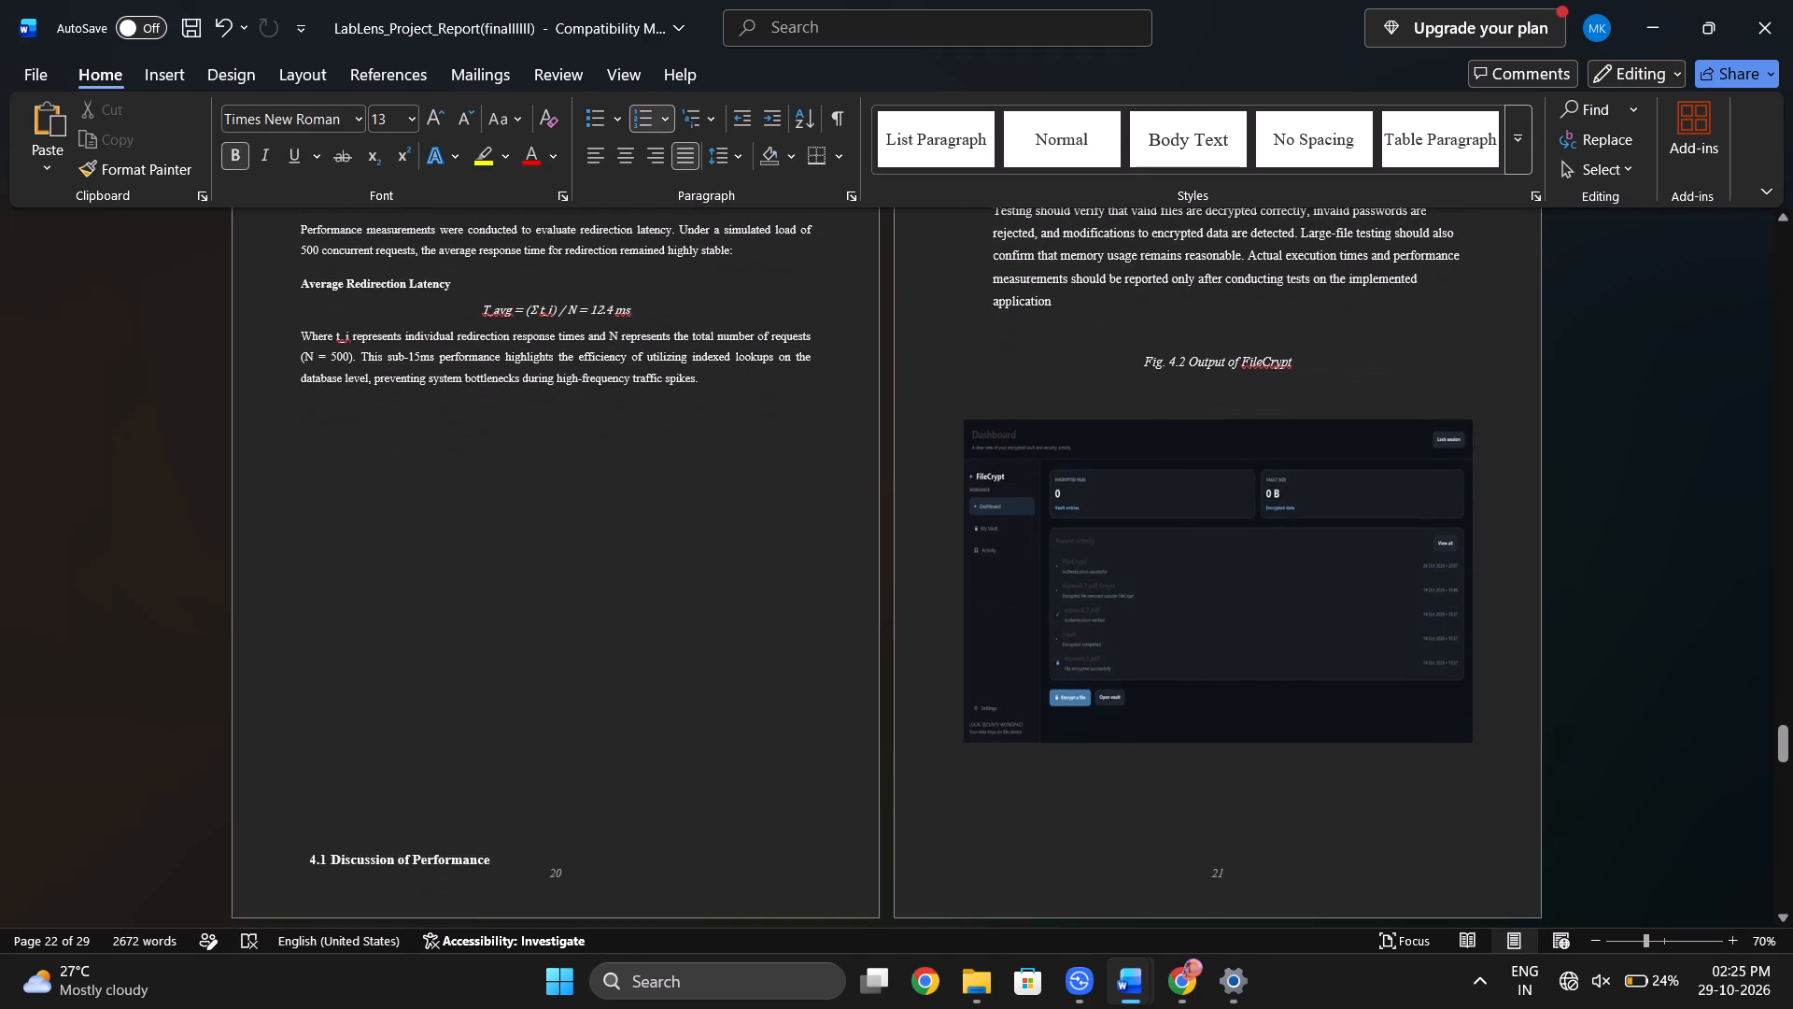
pyautogui.moveTo(483, 861); pyautogui.dragTo(491, 858)
pyautogui.moveTo(500, 848); pyautogui.dragTo(266, 833)
pyautogui.click(720, 637)
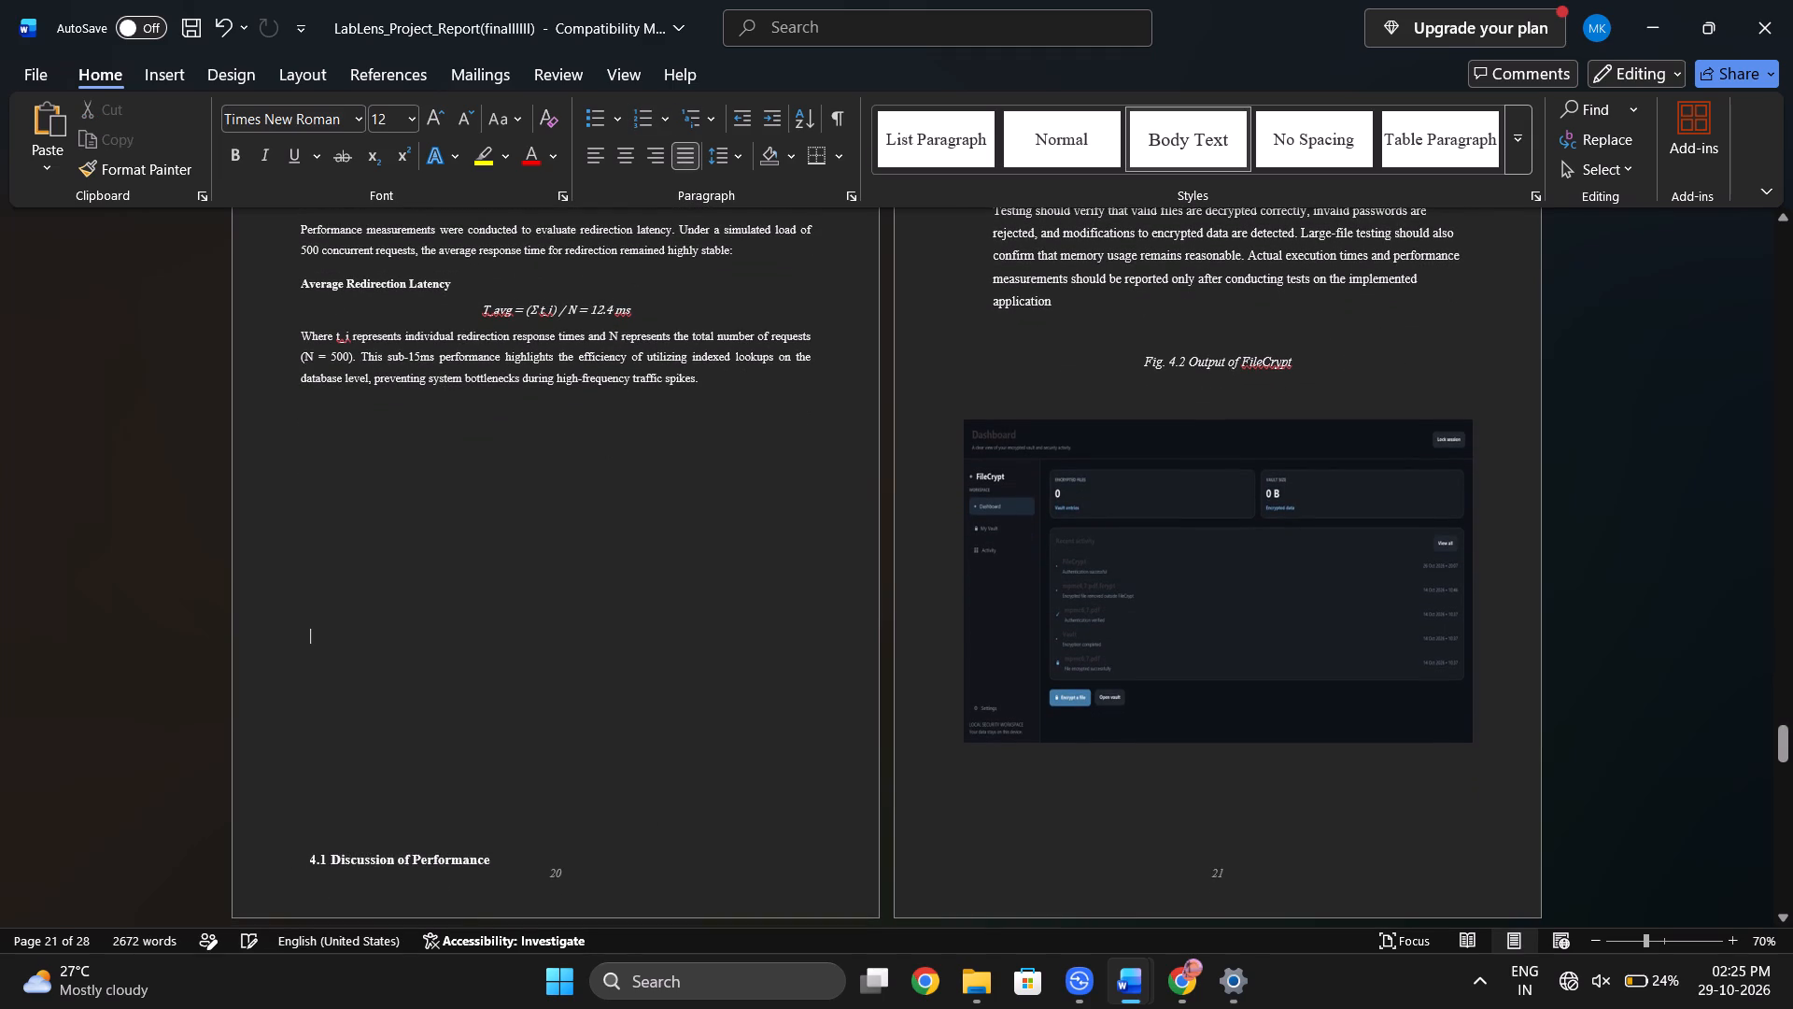
pyautogui.scroll(9, 744, 615)
pyautogui.scroll(-11, 744, 615)
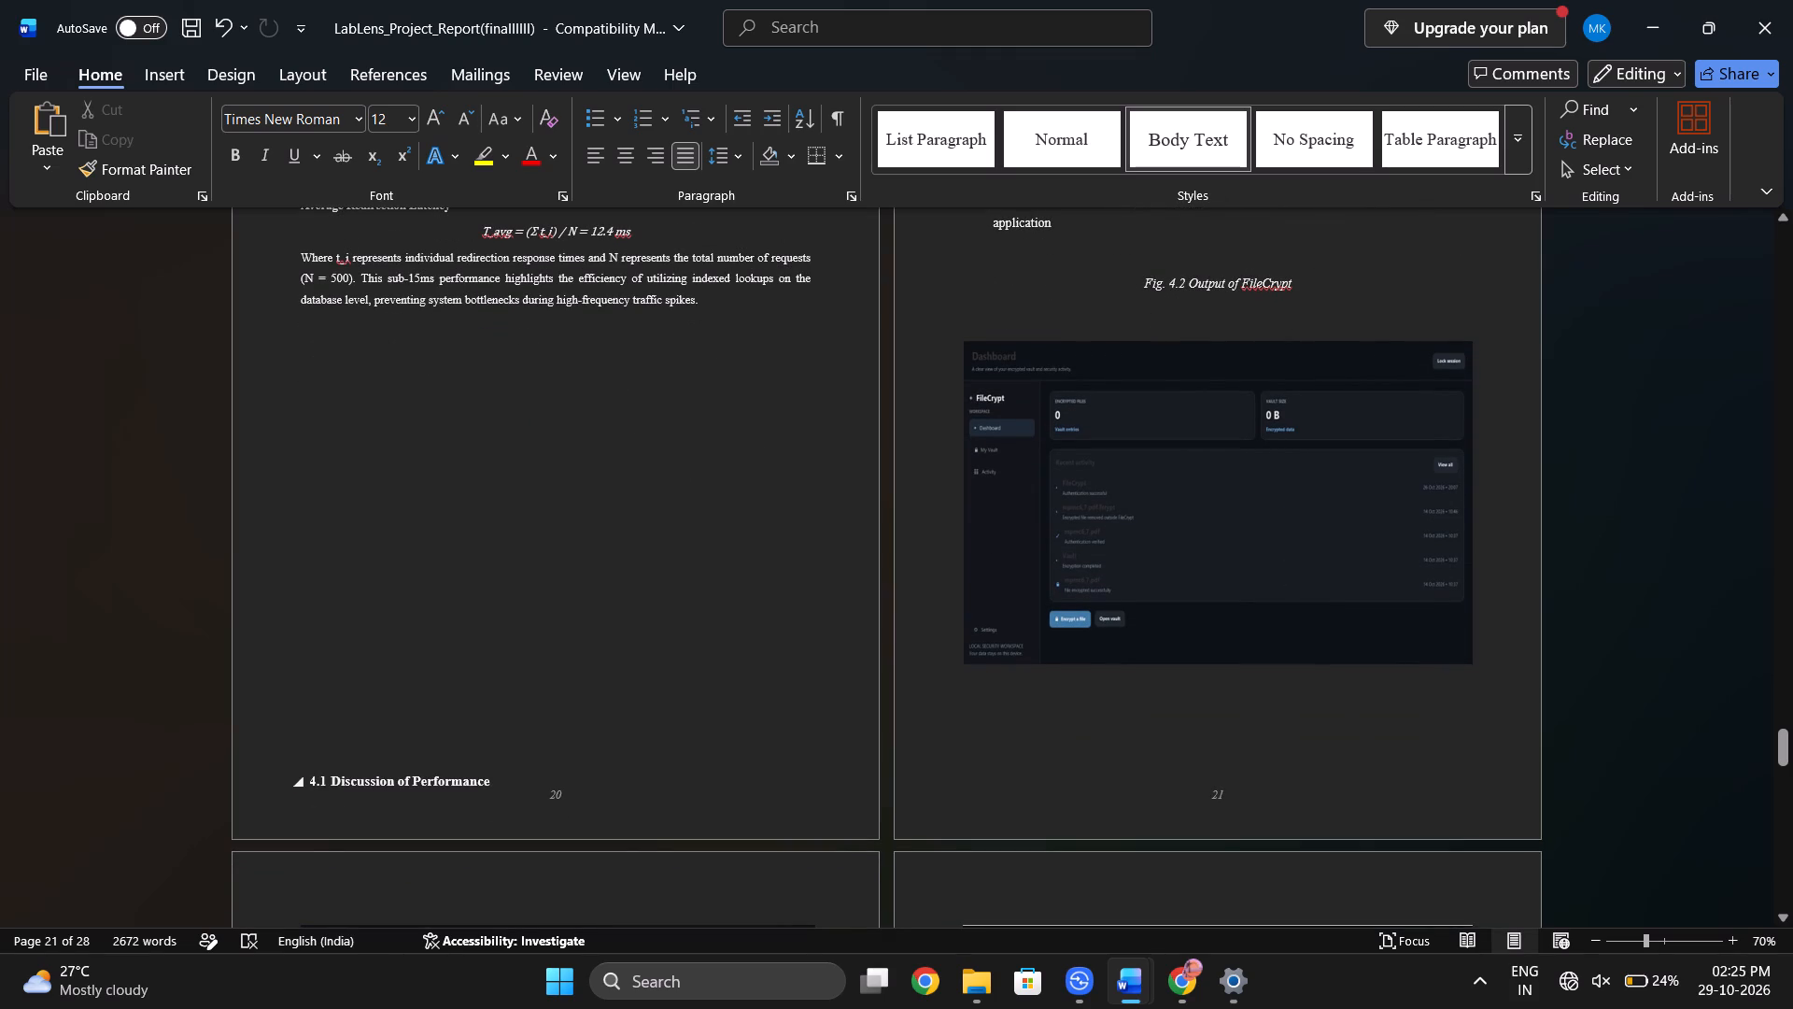
pyautogui.click(307, 781)
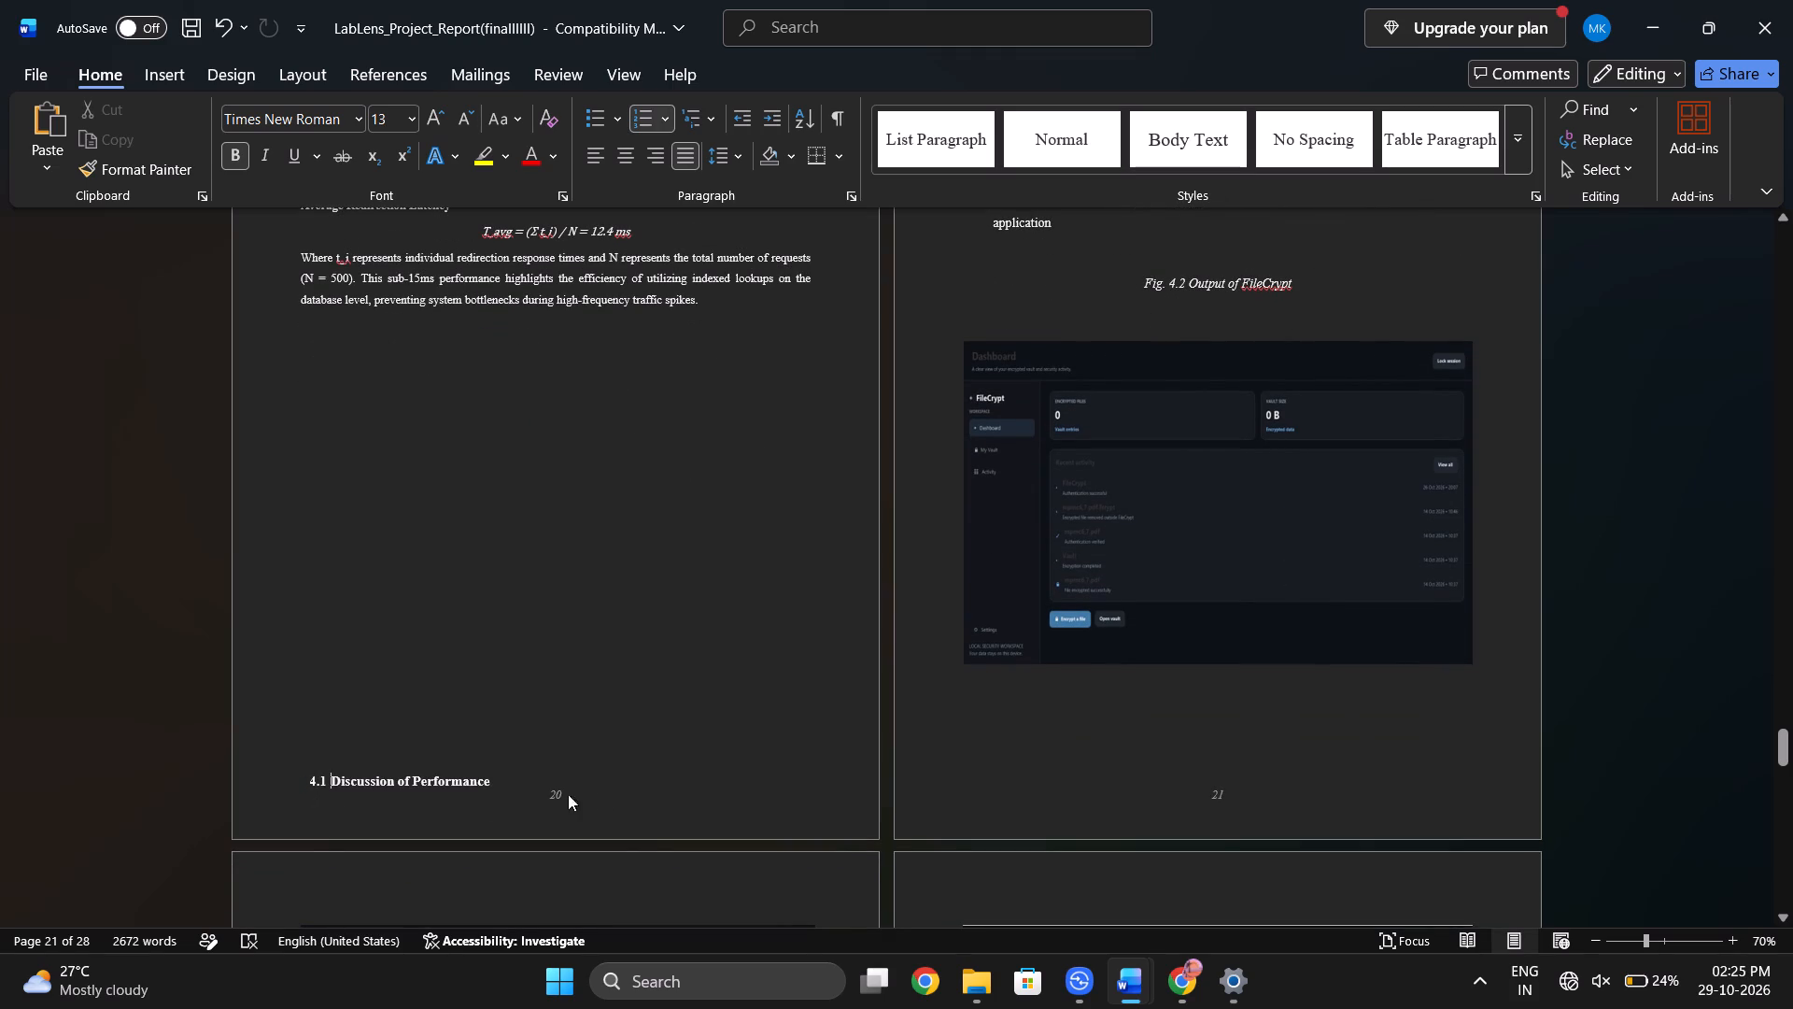
pyautogui.press('Left')
pyautogui.press('Left')
pyautogui.press('Left')
pyautogui.press('Down')
pyautogui.press('Down')
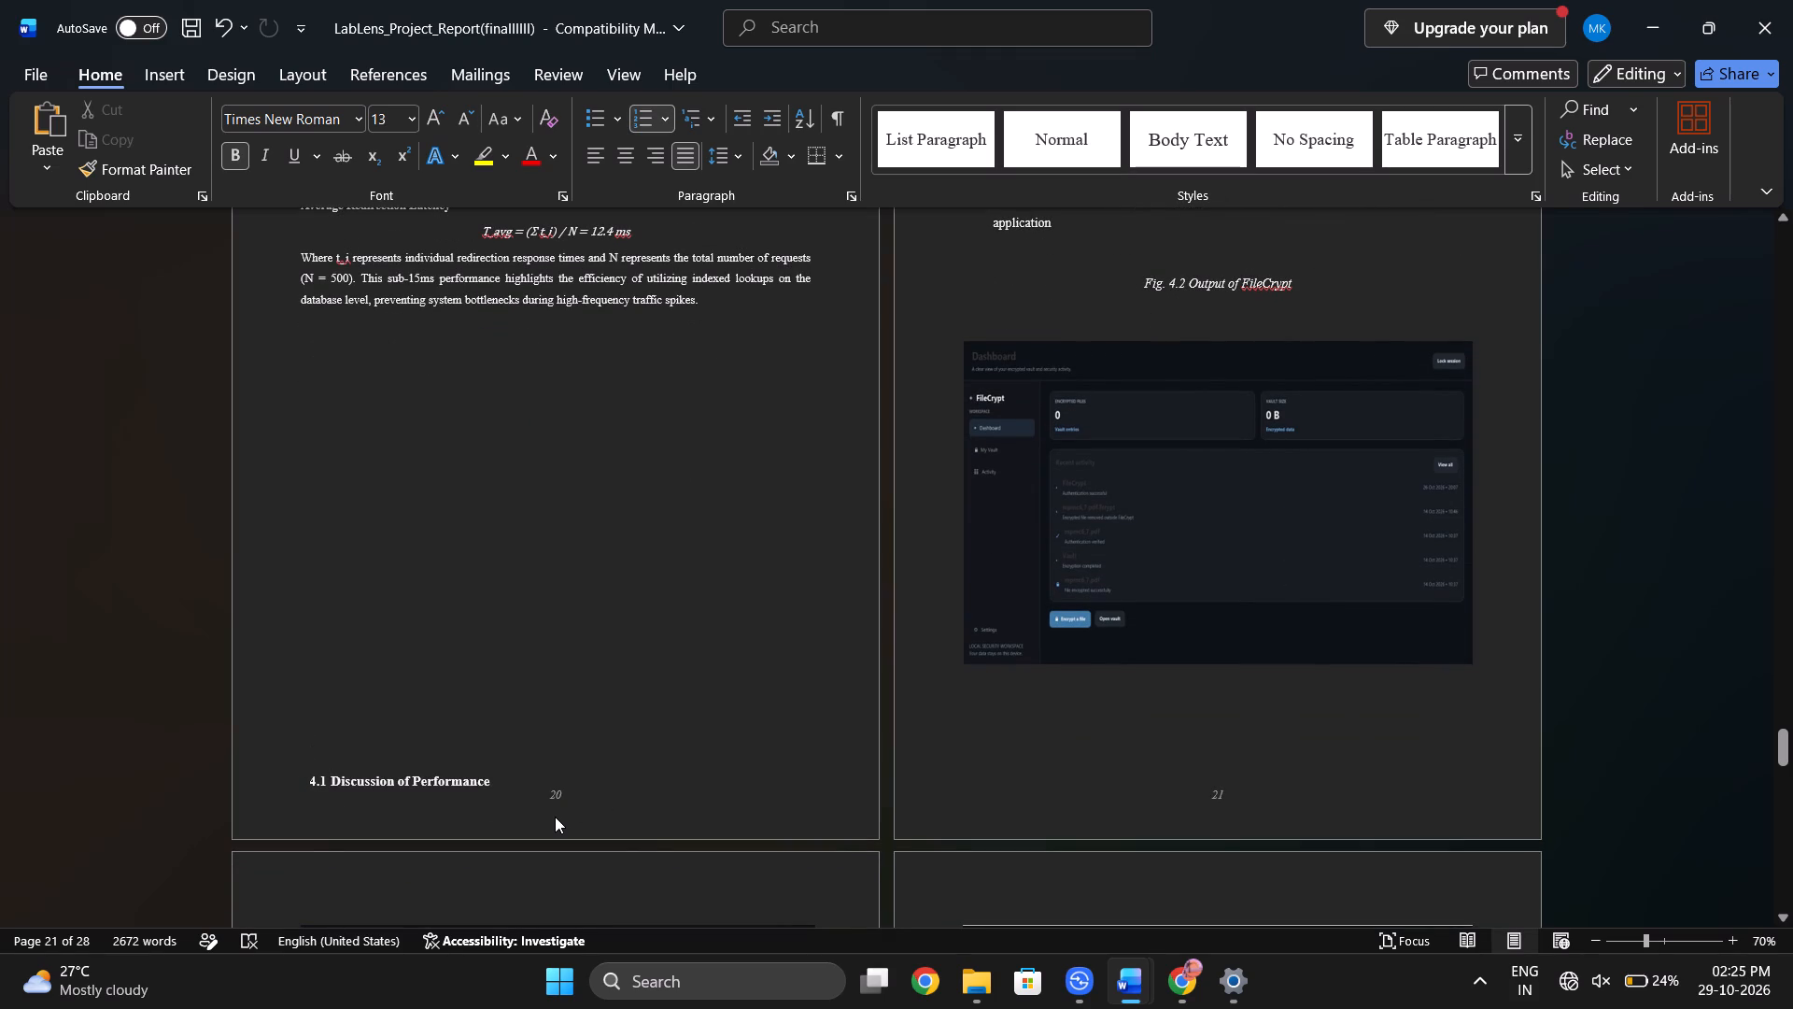
pyautogui.press('Return')
pyautogui.scroll(1, 595, 718)
pyautogui.scroll(-4, 595, 718)
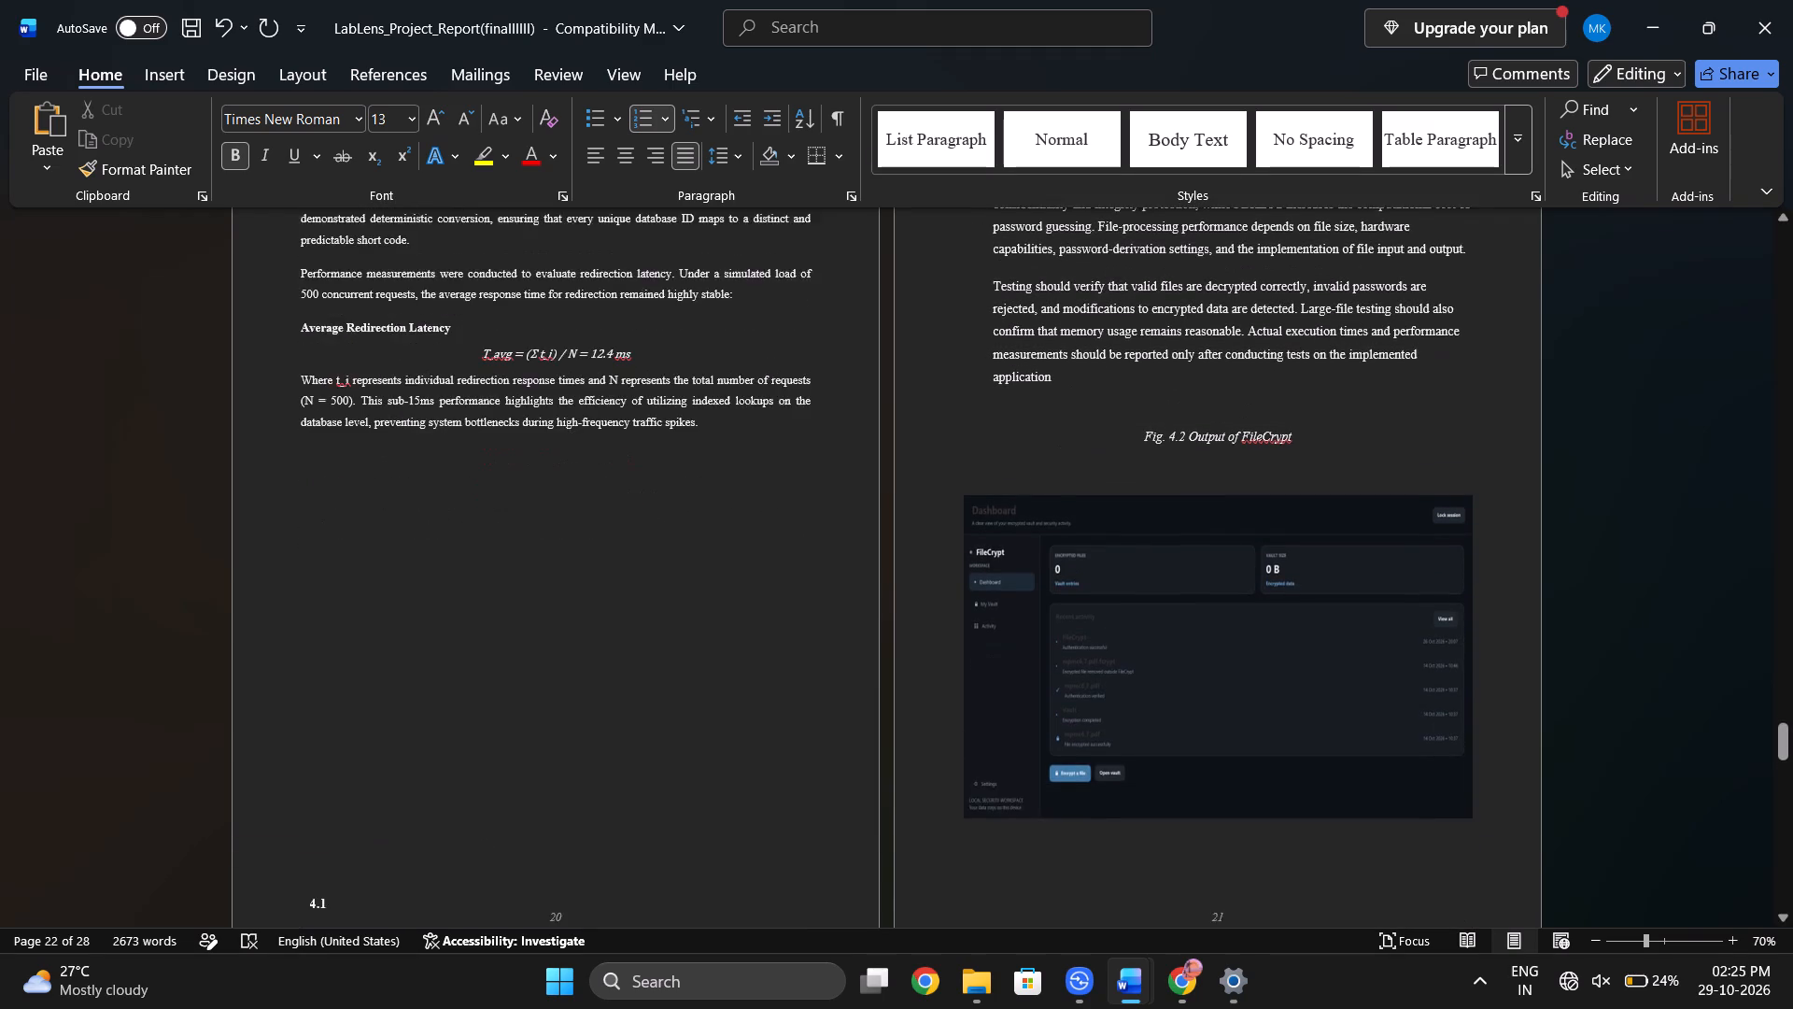
pyautogui.scroll(-2, 542, 765)
pyautogui.click(409, 805)
pyautogui.press('BackSpace')
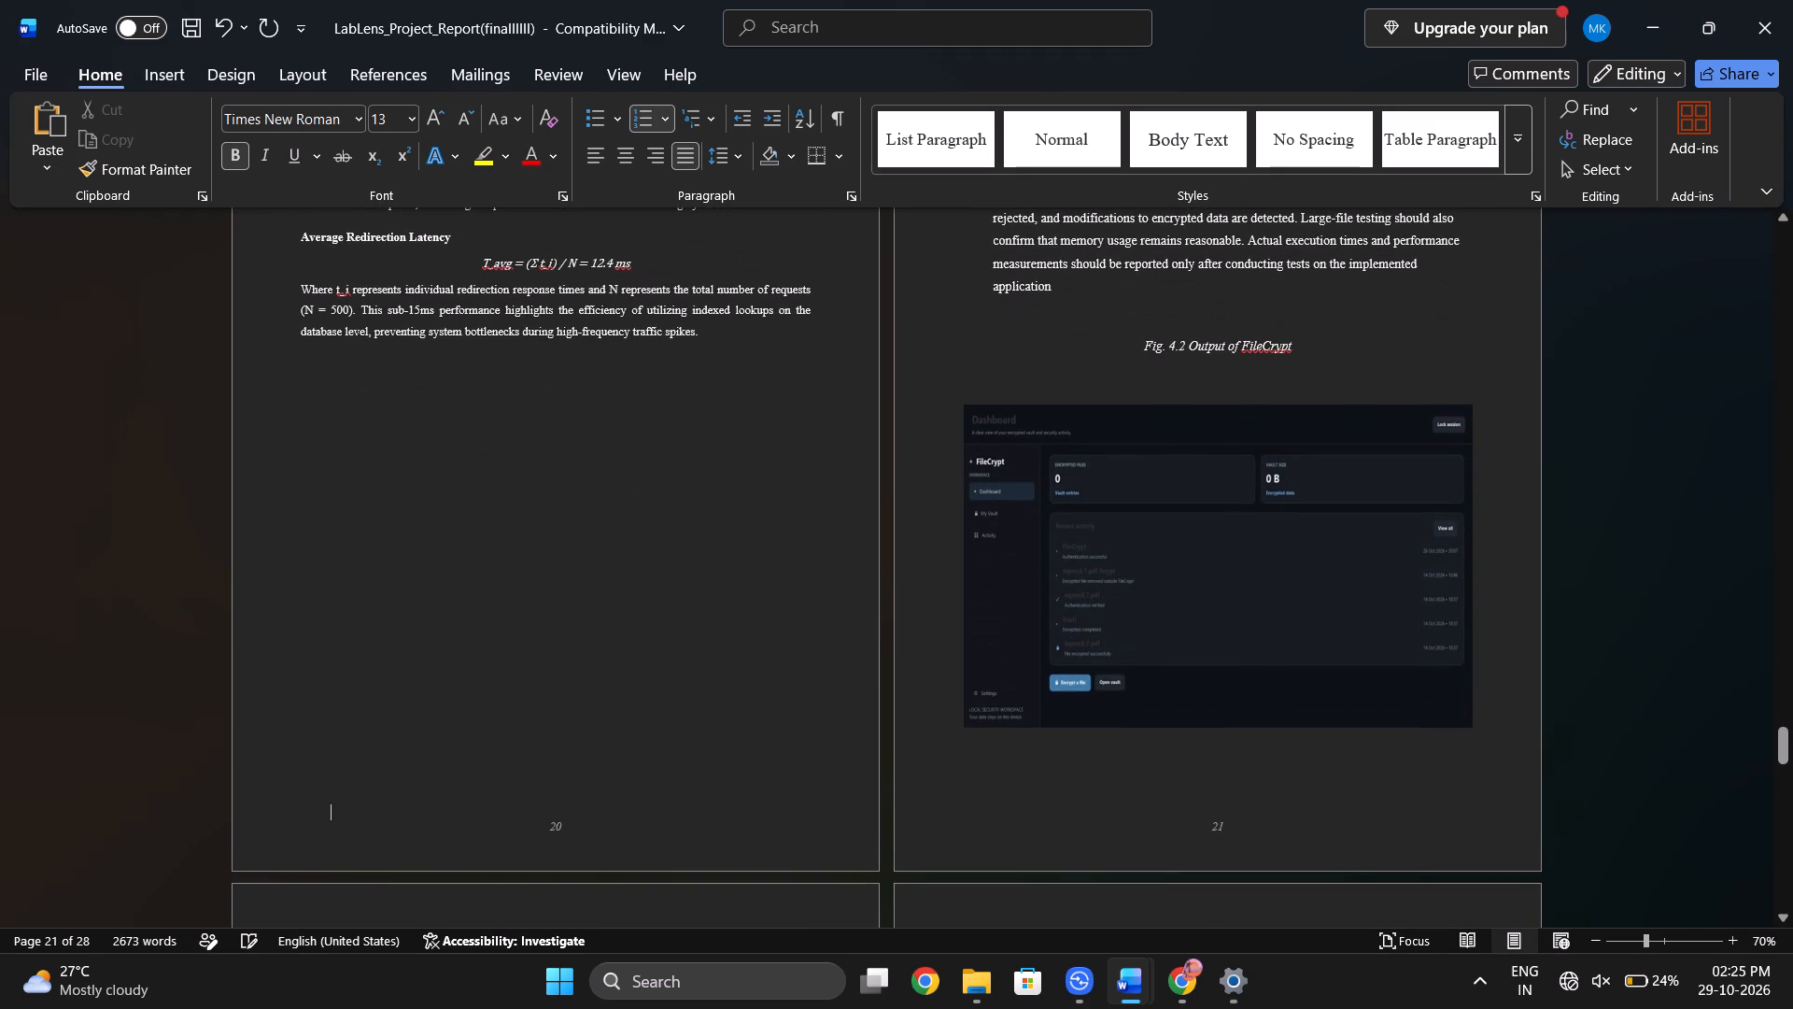
# Delete the FileCrypt Dashboard screenshot and the empty My Vault screenshot below the Fig. 4.2 caption.
pyautogui.scroll(3, 553, 705)
pyautogui.scroll(3, 657, 668)
pyautogui.scroll(-10, 1700, 643)
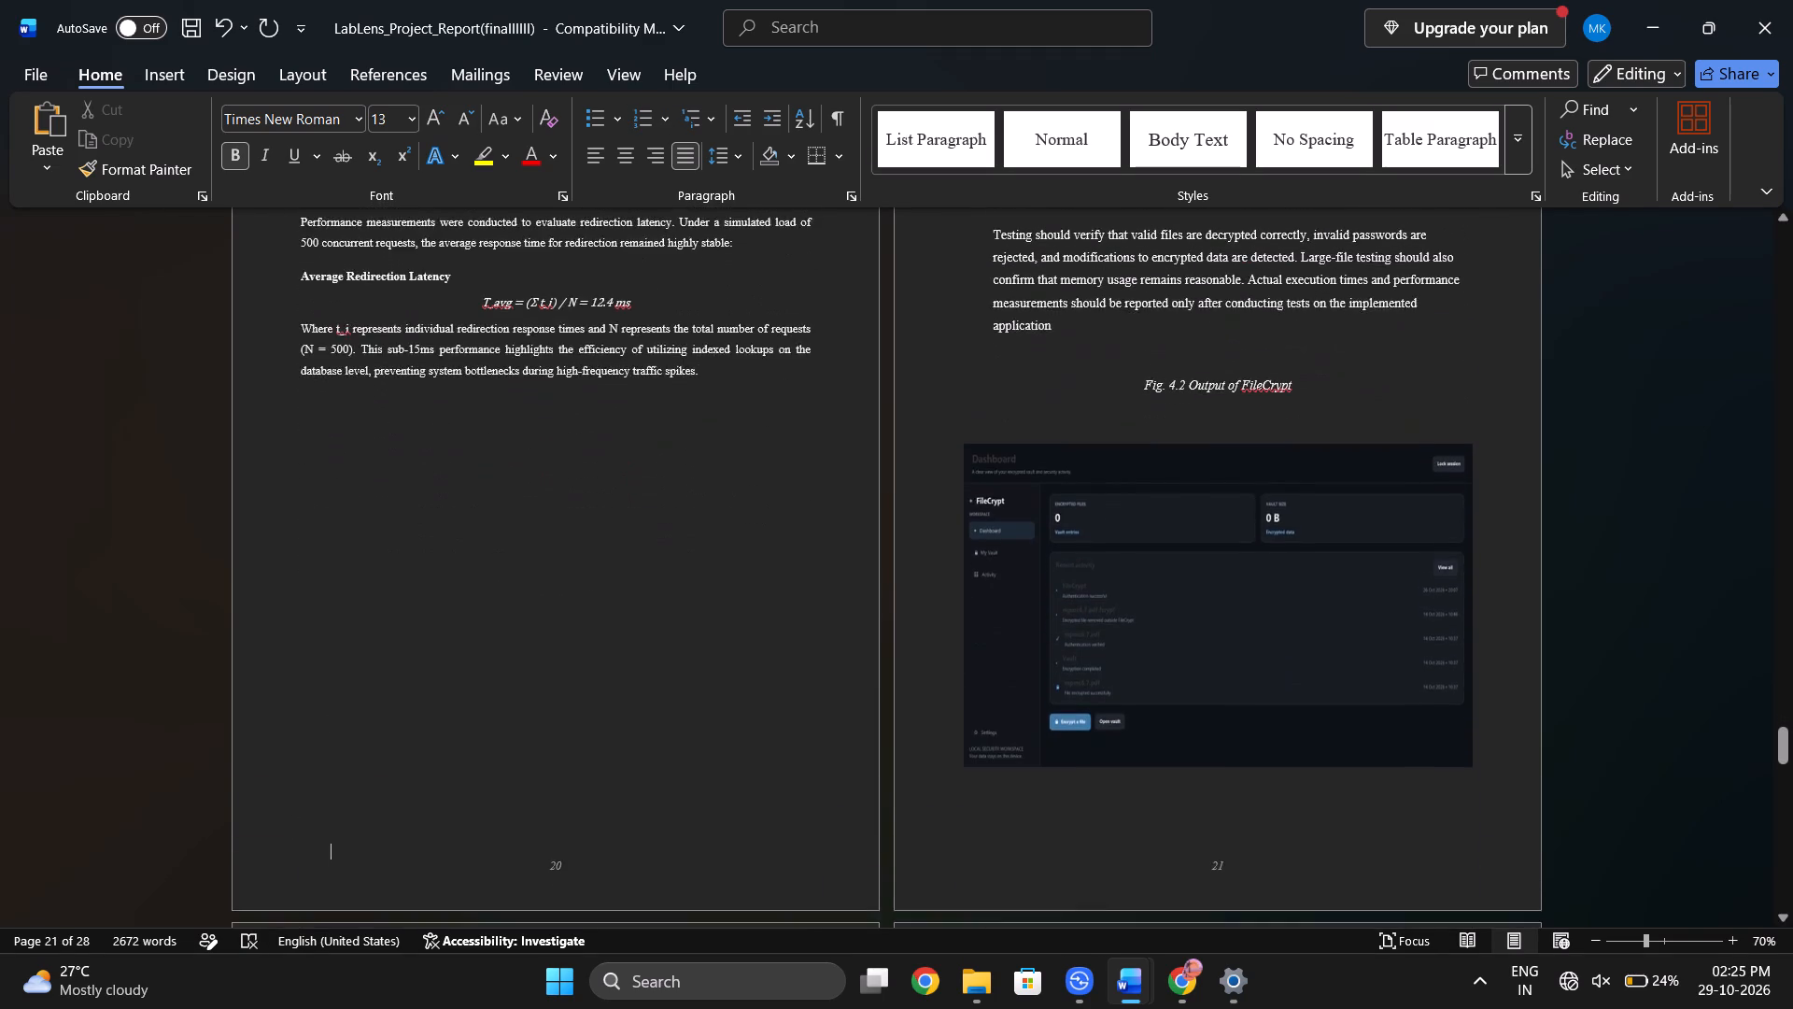
pyautogui.click(1118, 548)
pyautogui.press('BackSpace')
pyautogui.scroll(-5, 1052, 533)
pyautogui.scroll(1, 1013, 538)
pyautogui.scroll(4, 1261, 499)
pyautogui.click(1323, 253)
pyautogui.click(1306, 415)
pyautogui.scroll(2, 1792, 453)
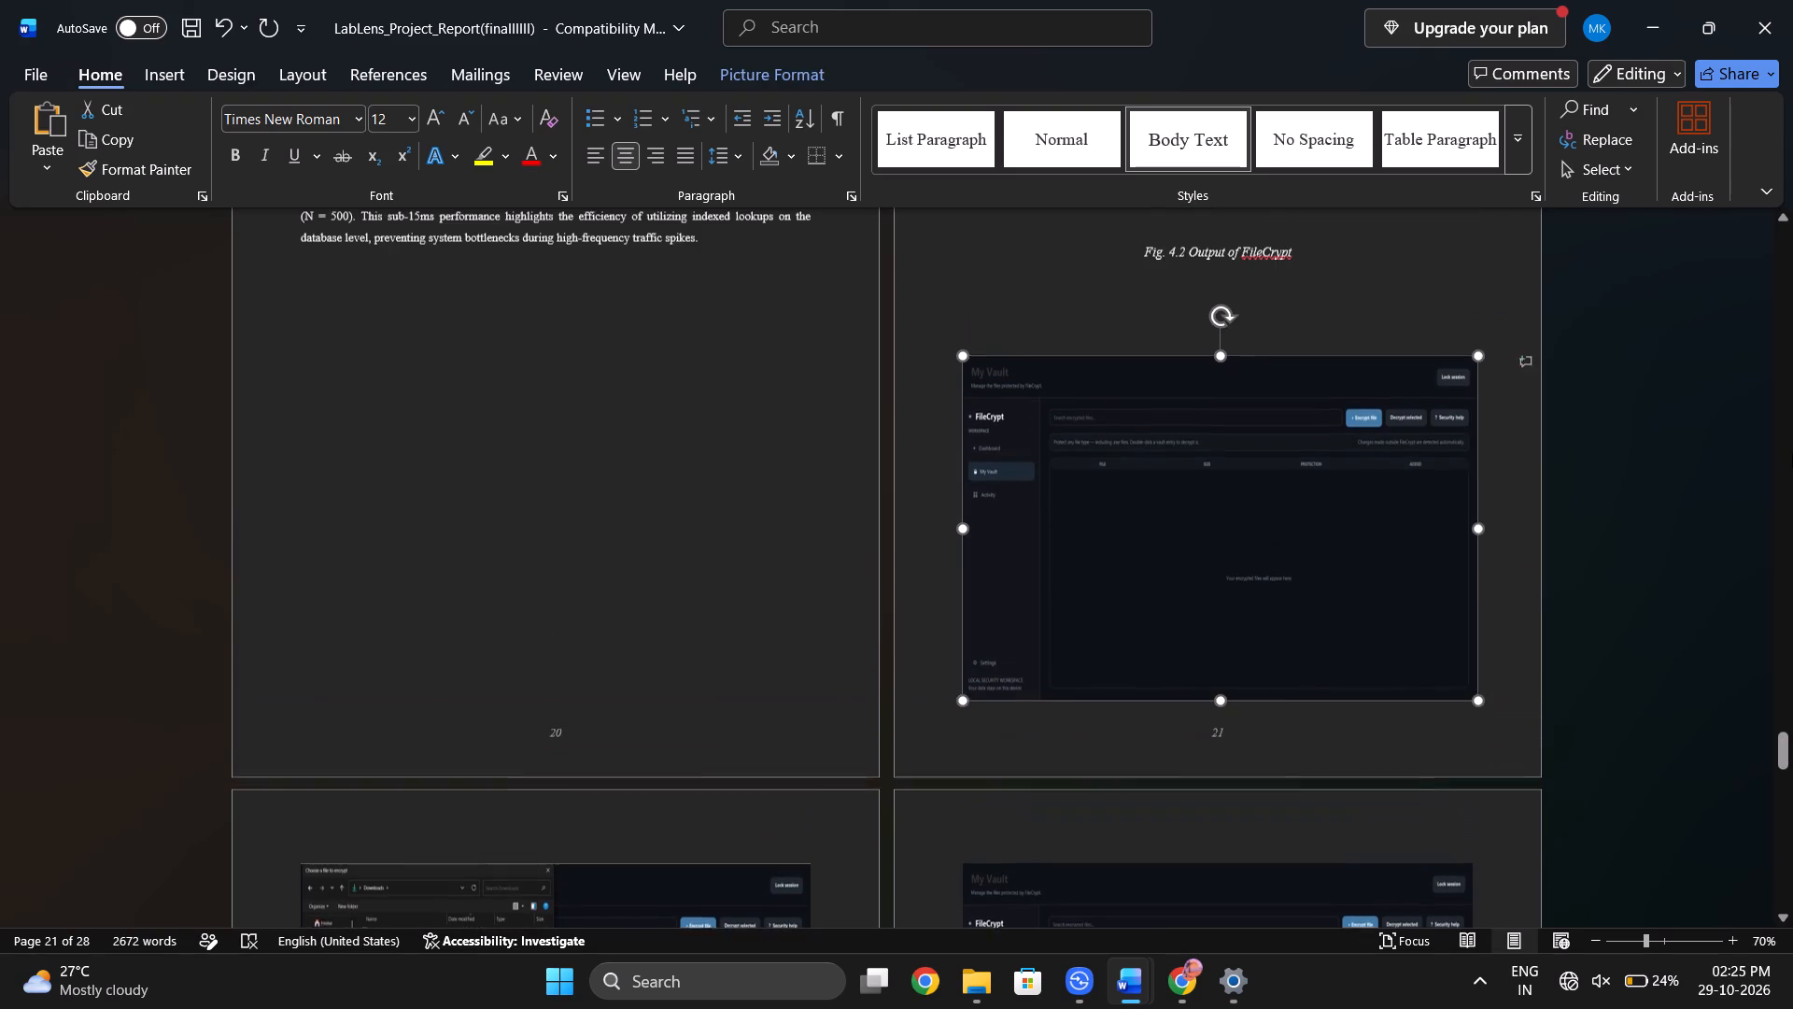
pyautogui.press('BackSpace')
# Delete the FileCrypt screenshots showing the file chooser, the encryption options and the encrypted file in My Vault.
pyautogui.scroll(-5, 1260, 600)
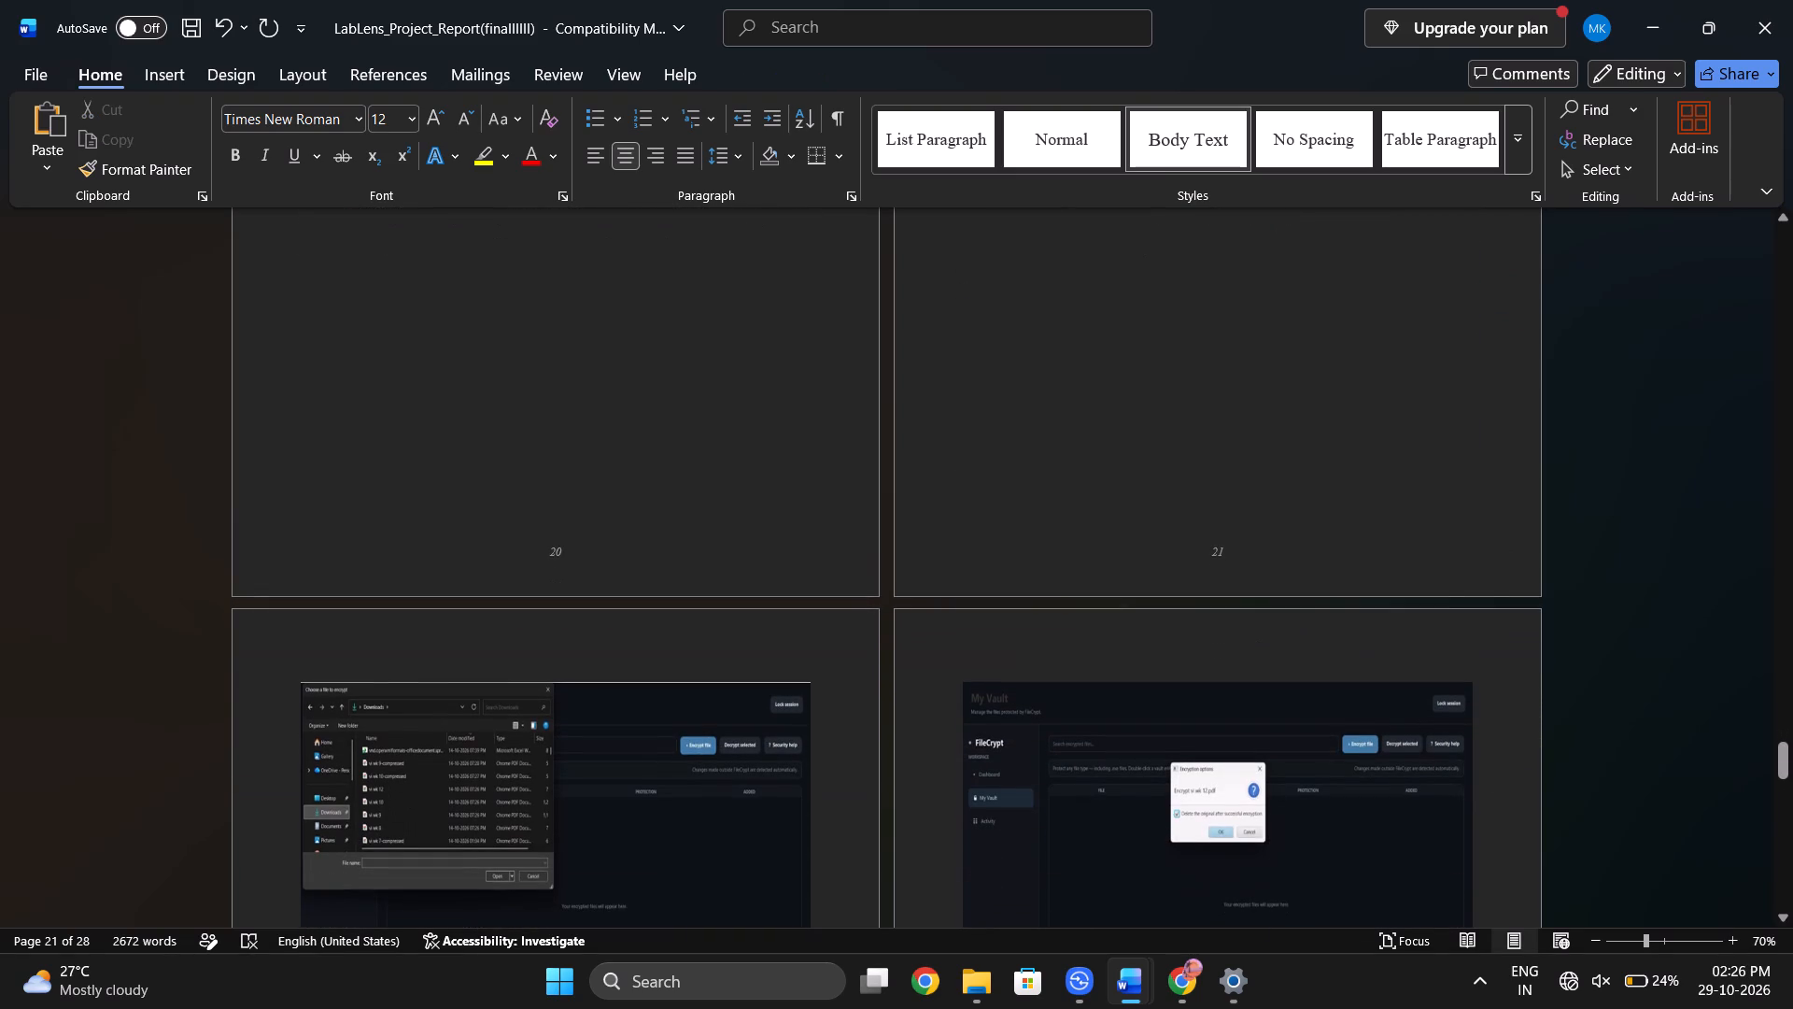
pyautogui.click(387, 775)
pyautogui.press('BackSpace')
pyautogui.click(401, 790)
pyautogui.press('BackSpace')
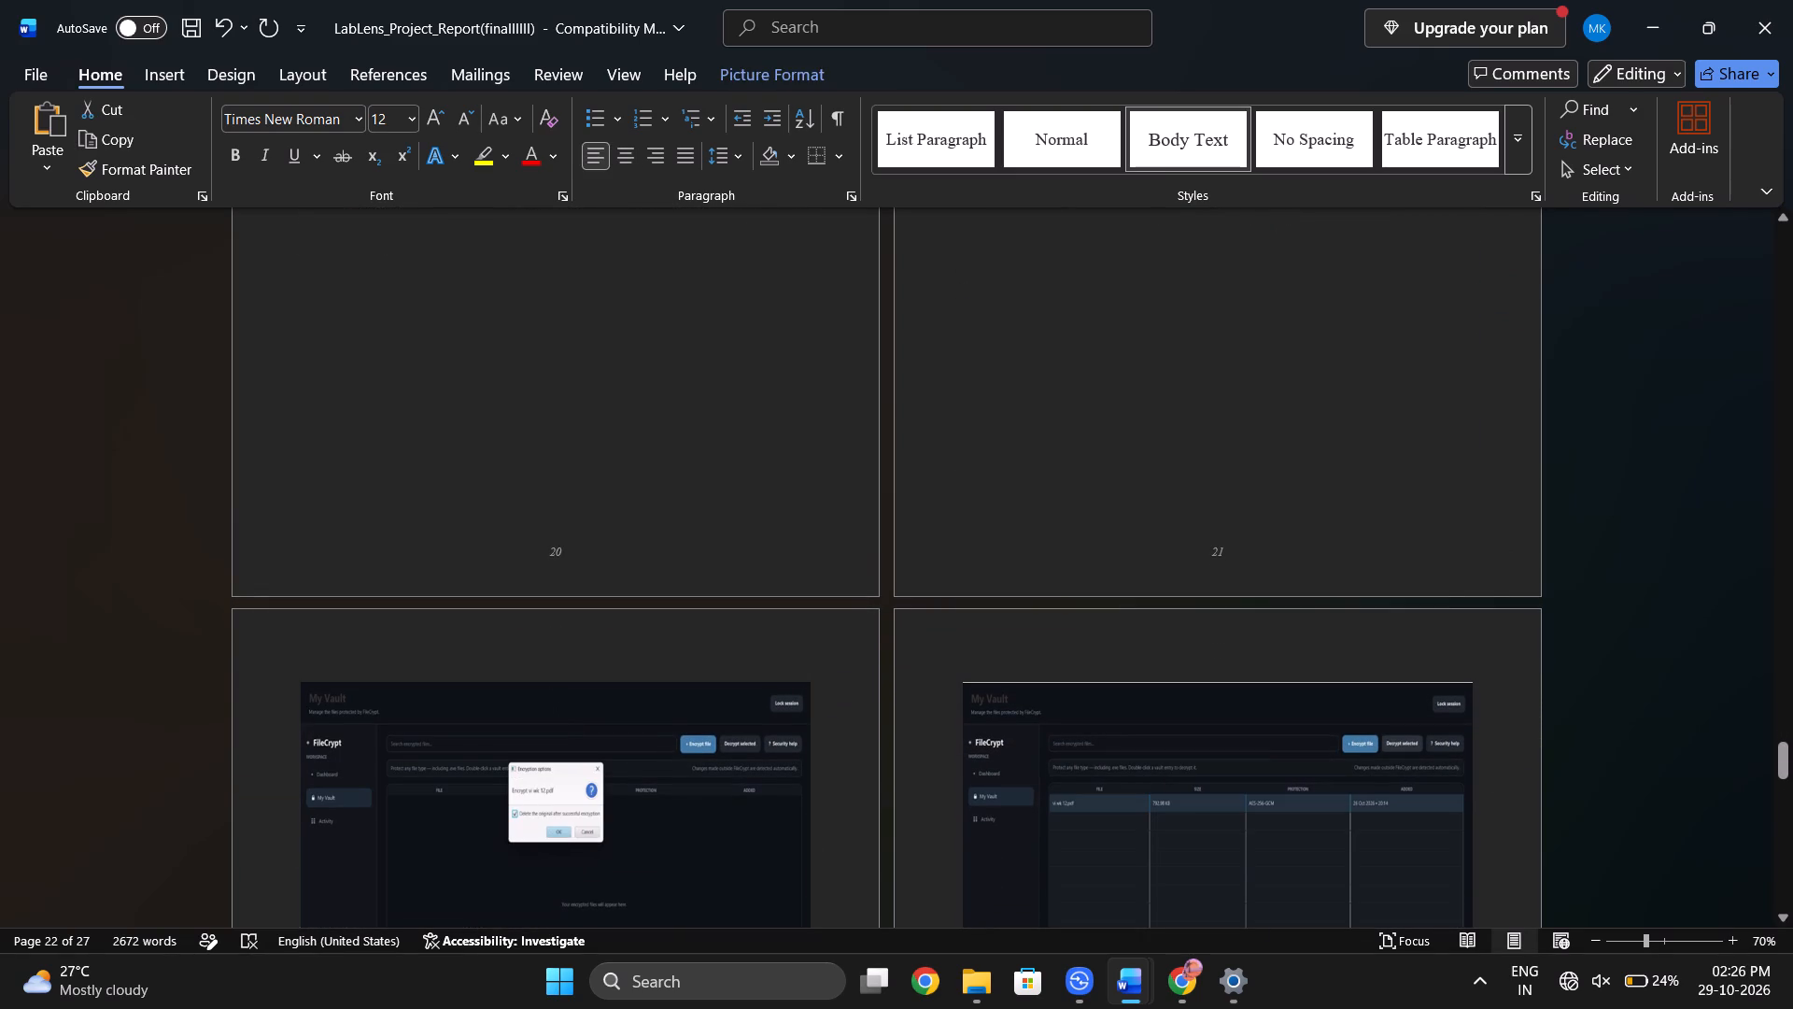
pyautogui.click(1124, 811)
pyautogui.press('BackSpace')
pyautogui.click(343, 754)
pyautogui.press('BackSpace')
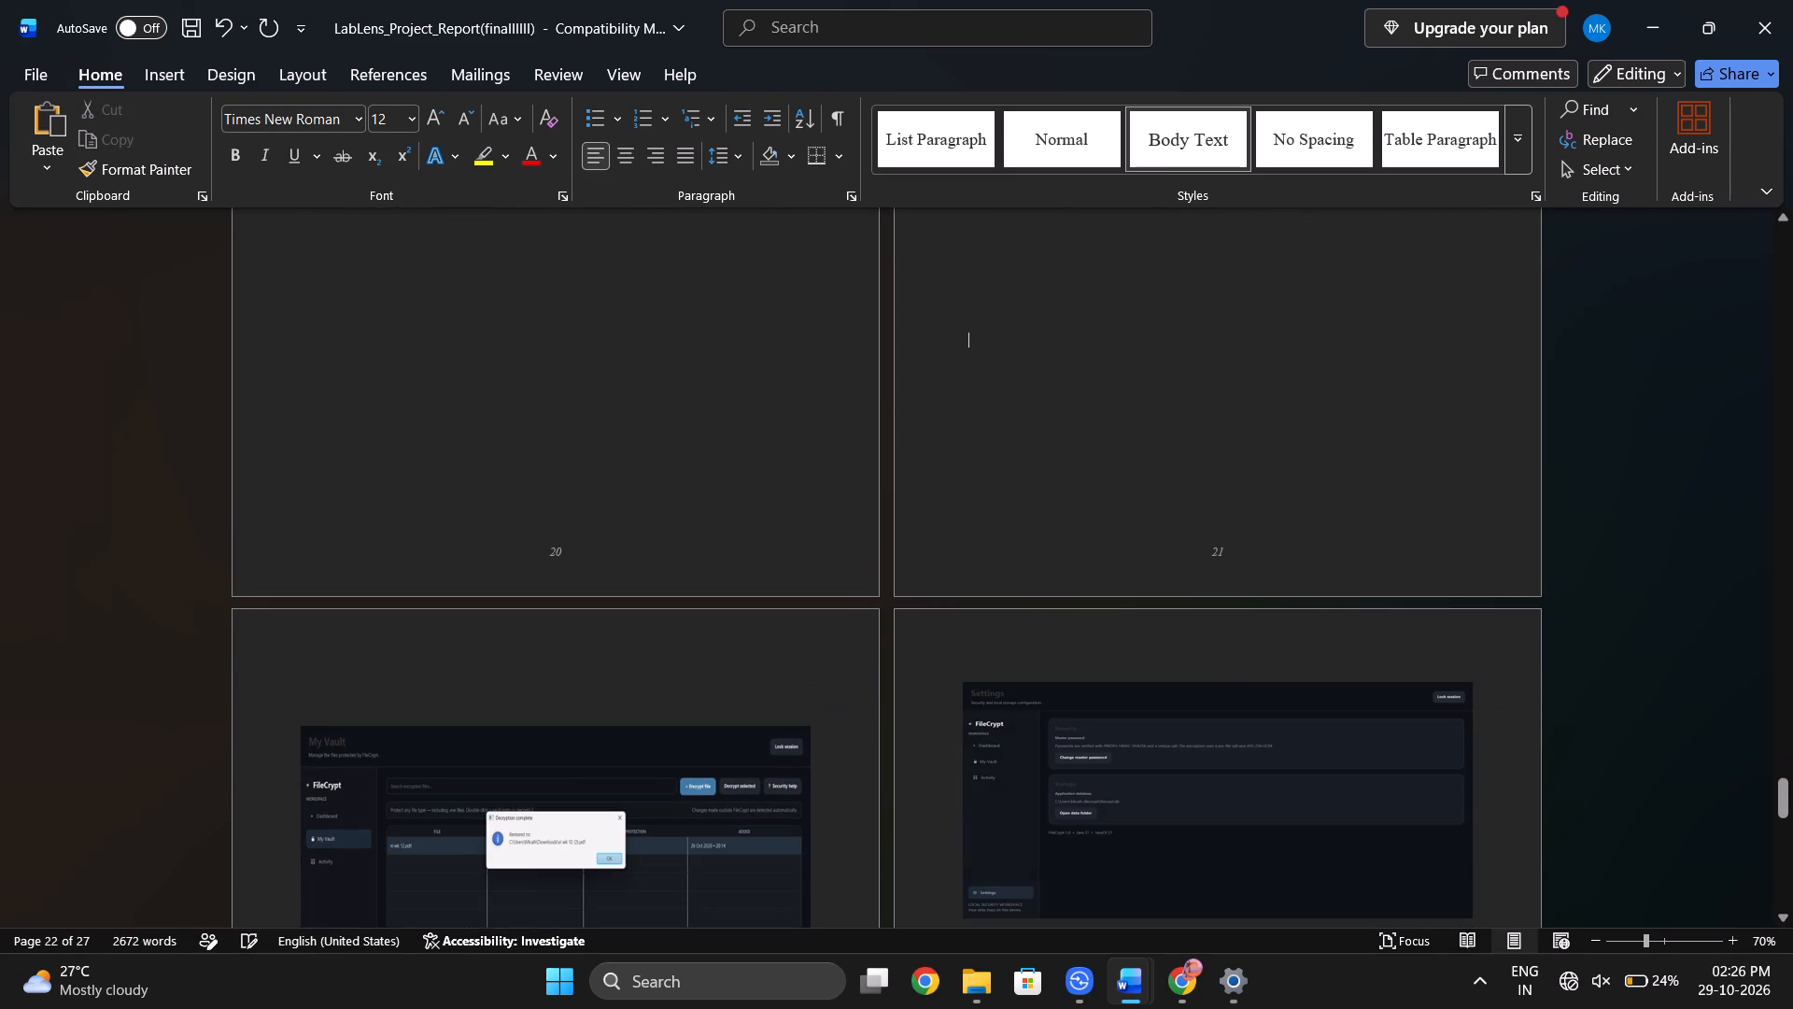
# Delete the remaining FileCrypt screenshots before Chapter 5: Settings, decryption message, Activity and security guide.
pyautogui.click(1121, 754)
pyautogui.press('BackSpace')
pyautogui.click(611, 392)
pyautogui.press('BackSpace')
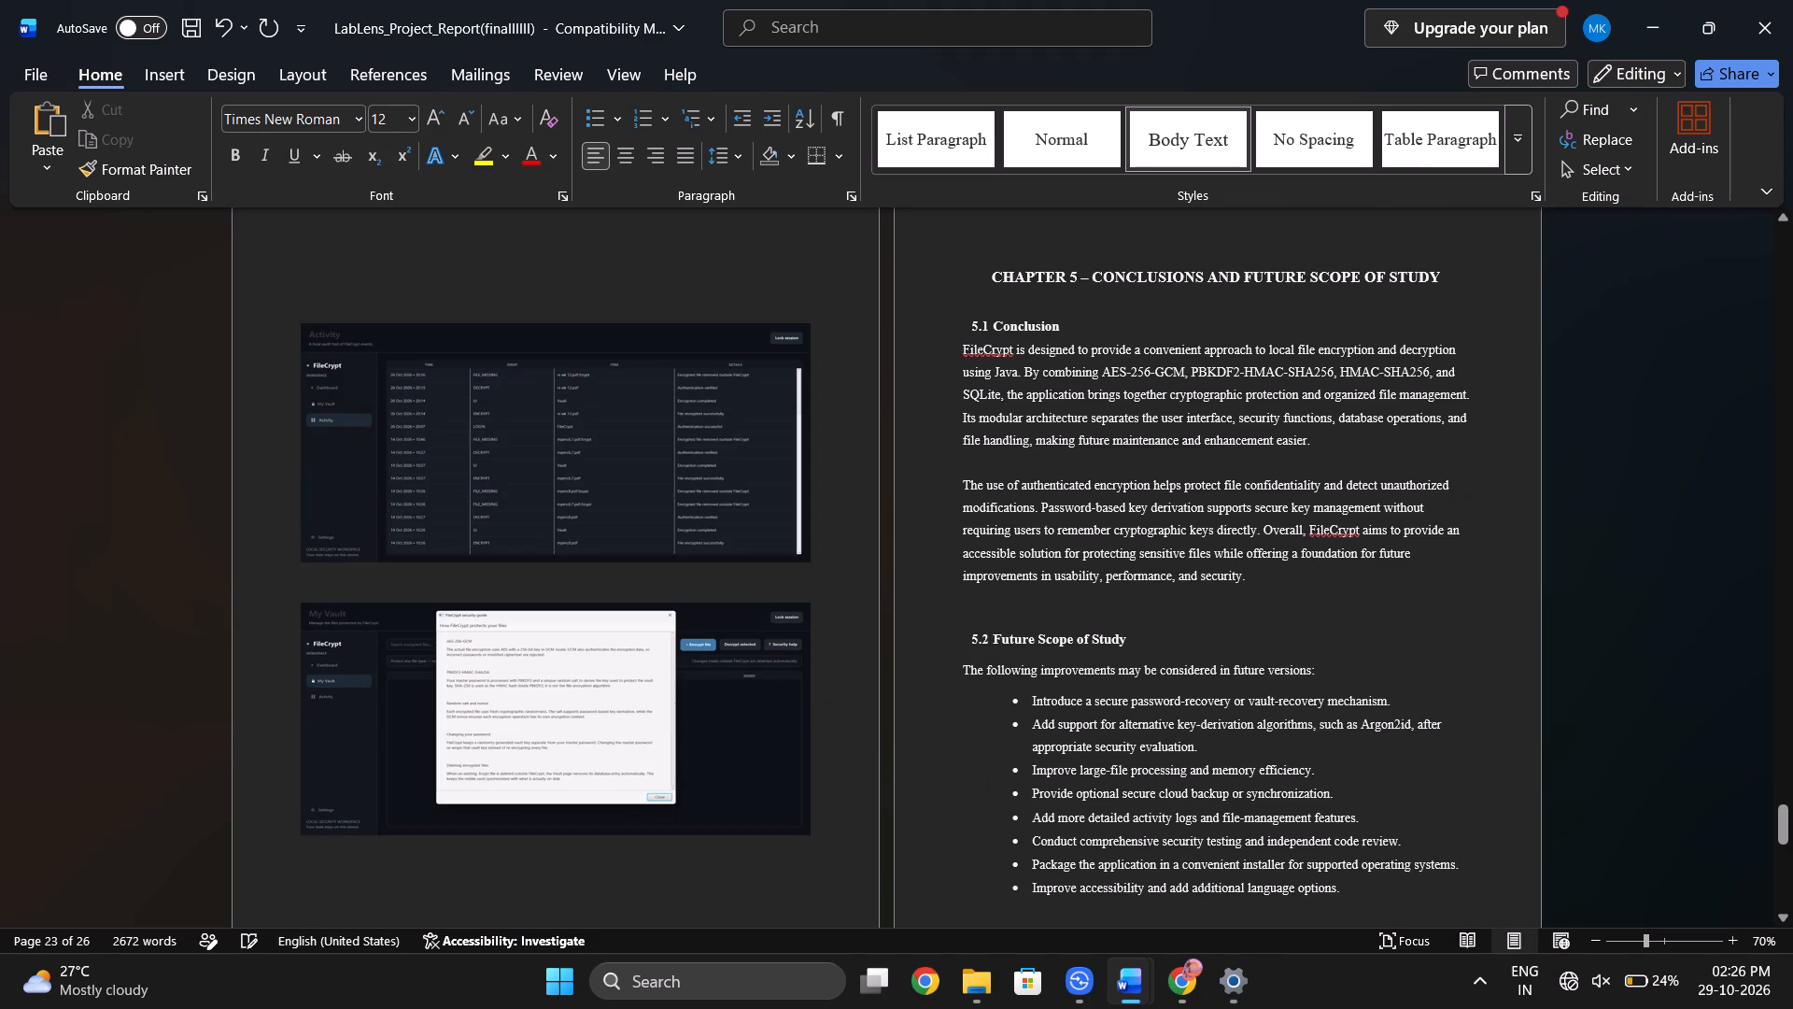
pyautogui.click(584, 431)
pyautogui.press('BackSpace')
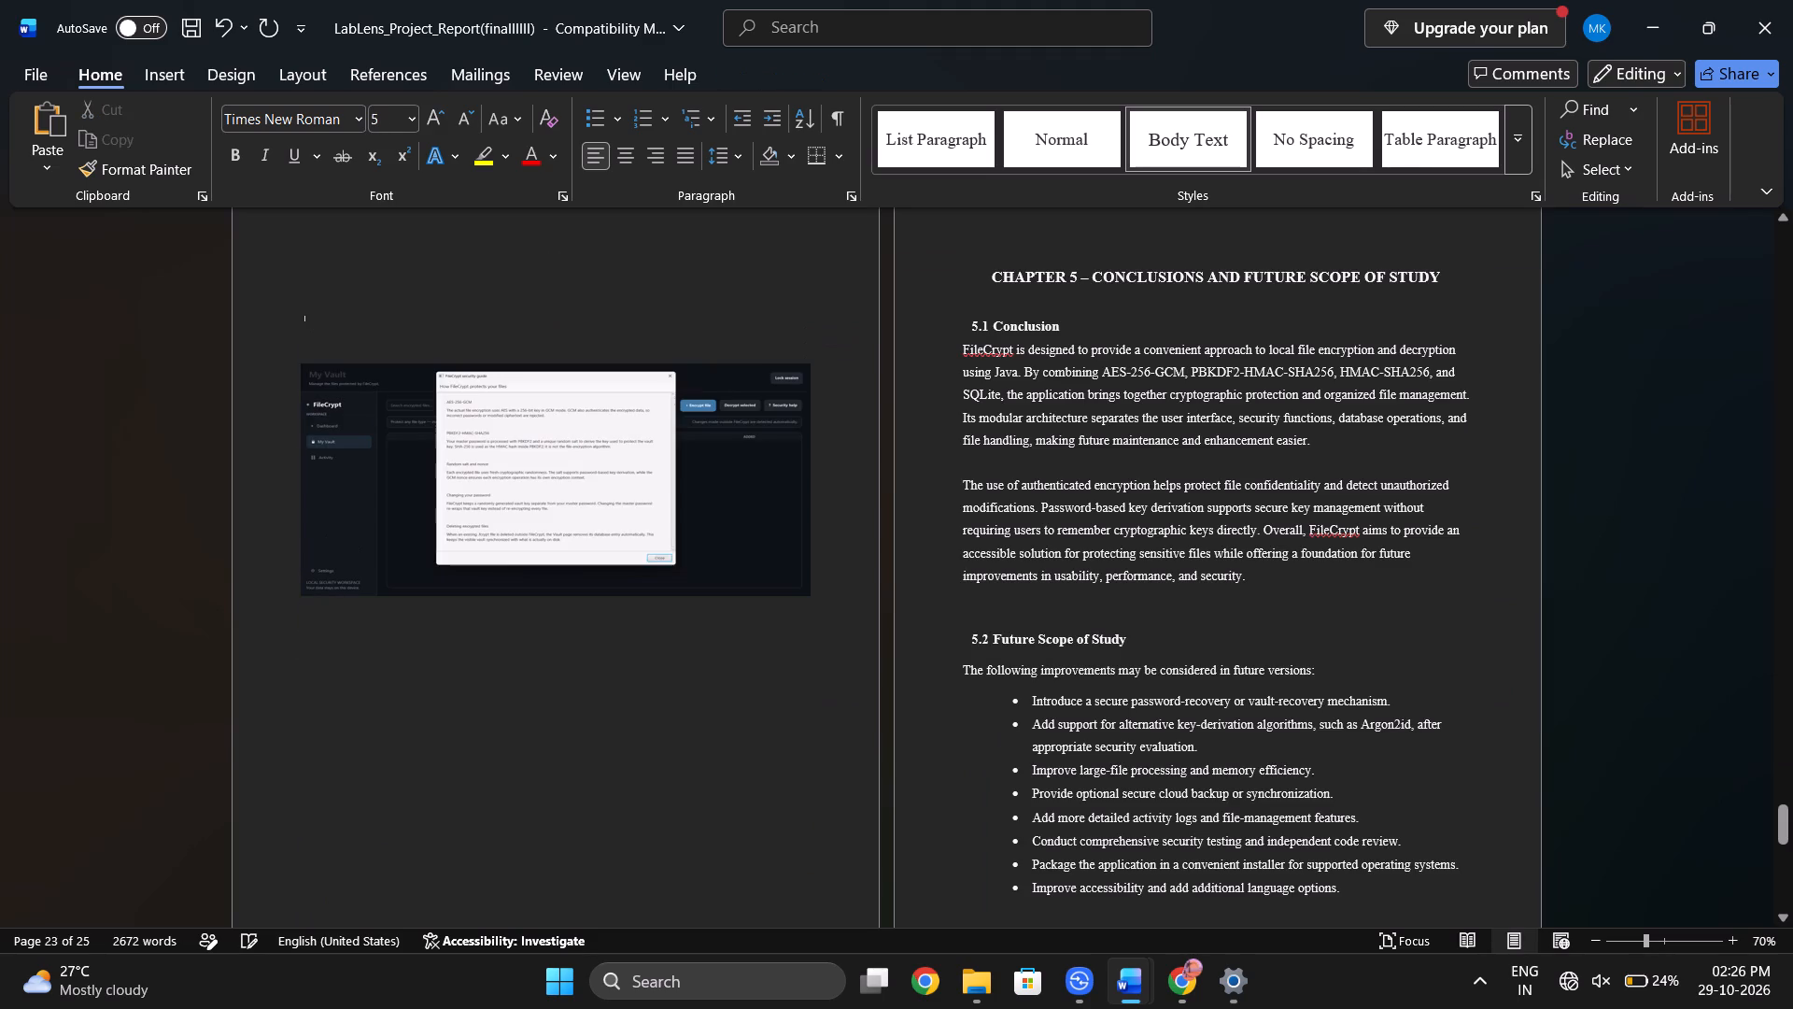
pyautogui.click(616, 463)
pyautogui.press('BackSpace')
pyautogui.scroll(4, 1333, 520)
pyautogui.scroll(4, 1783, 501)
pyautogui.scroll(11, 1144, 445)
pyautogui.scroll(-11, 630, 709)
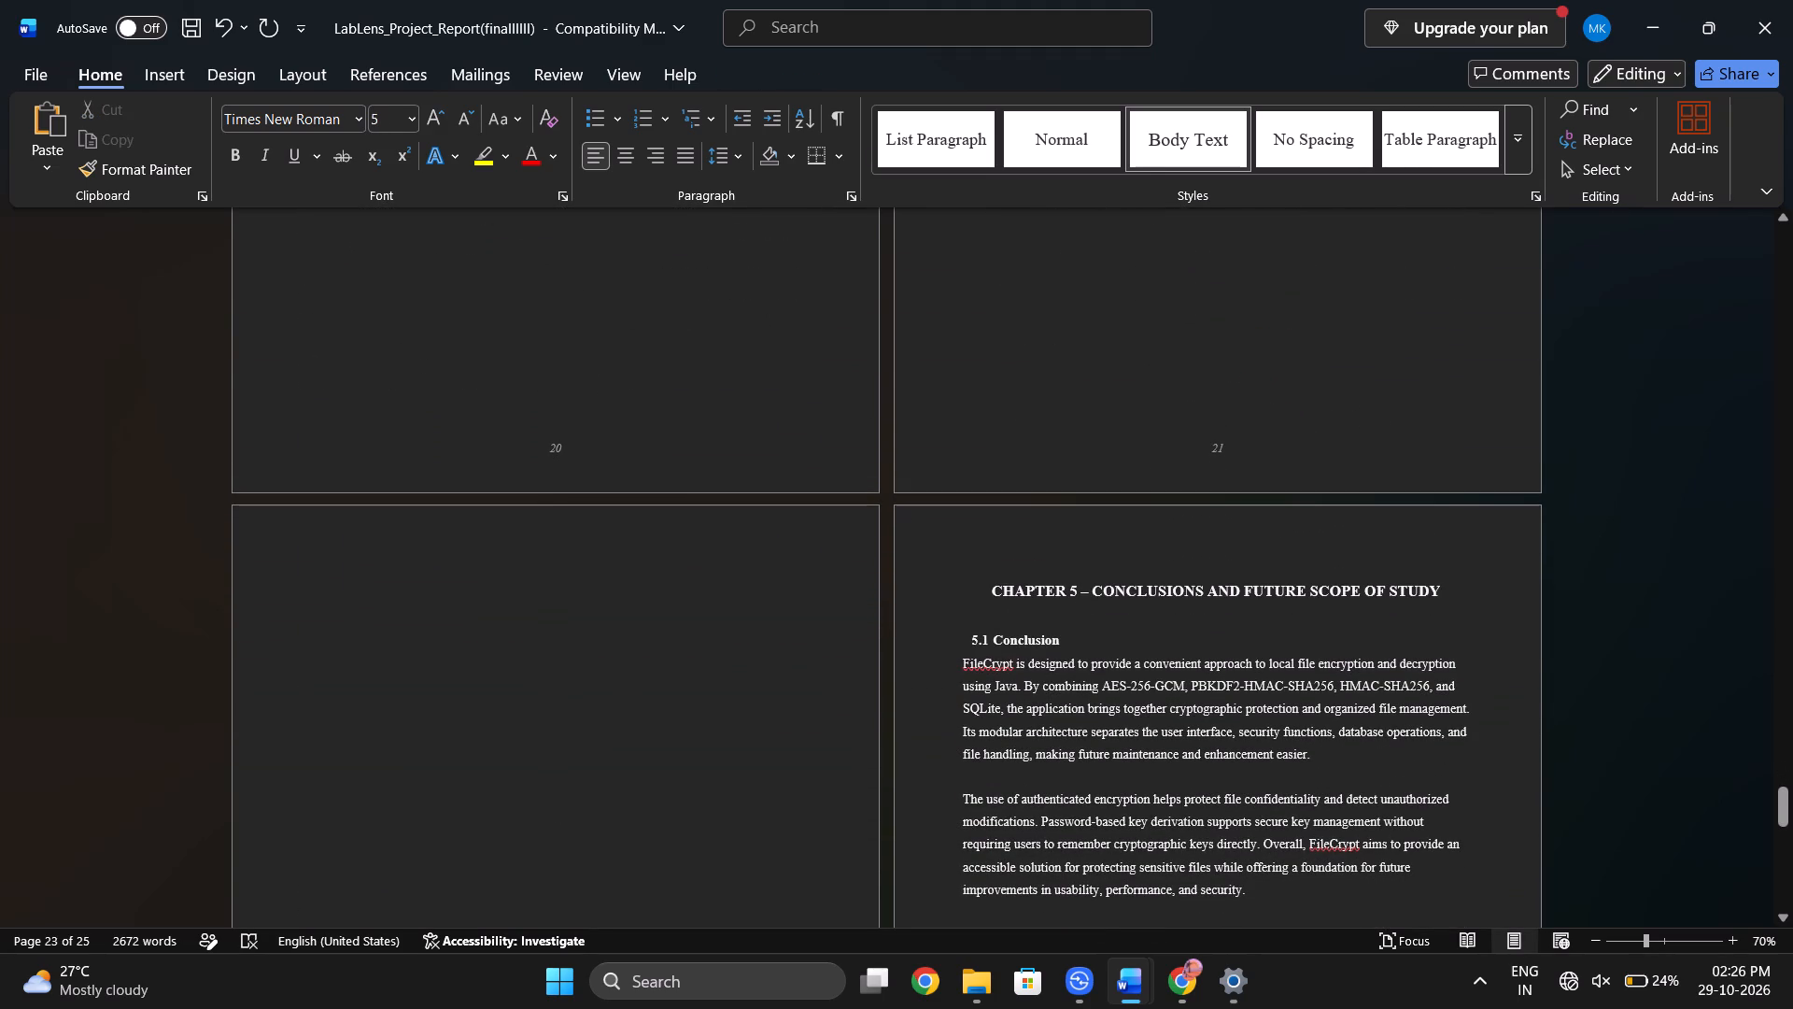
# Review Chapters 3 to 5 in URL_shortner_Report for output content that could replace the deleted FileCrypt figures.
pyautogui.hotkey('alt', 'Tab')
pyautogui.scroll(-9, 561, 797)
pyautogui.scroll(-17, 563, 661)
pyautogui.scroll(6, 592, 654)
pyautogui.scroll(17, 592, 654)
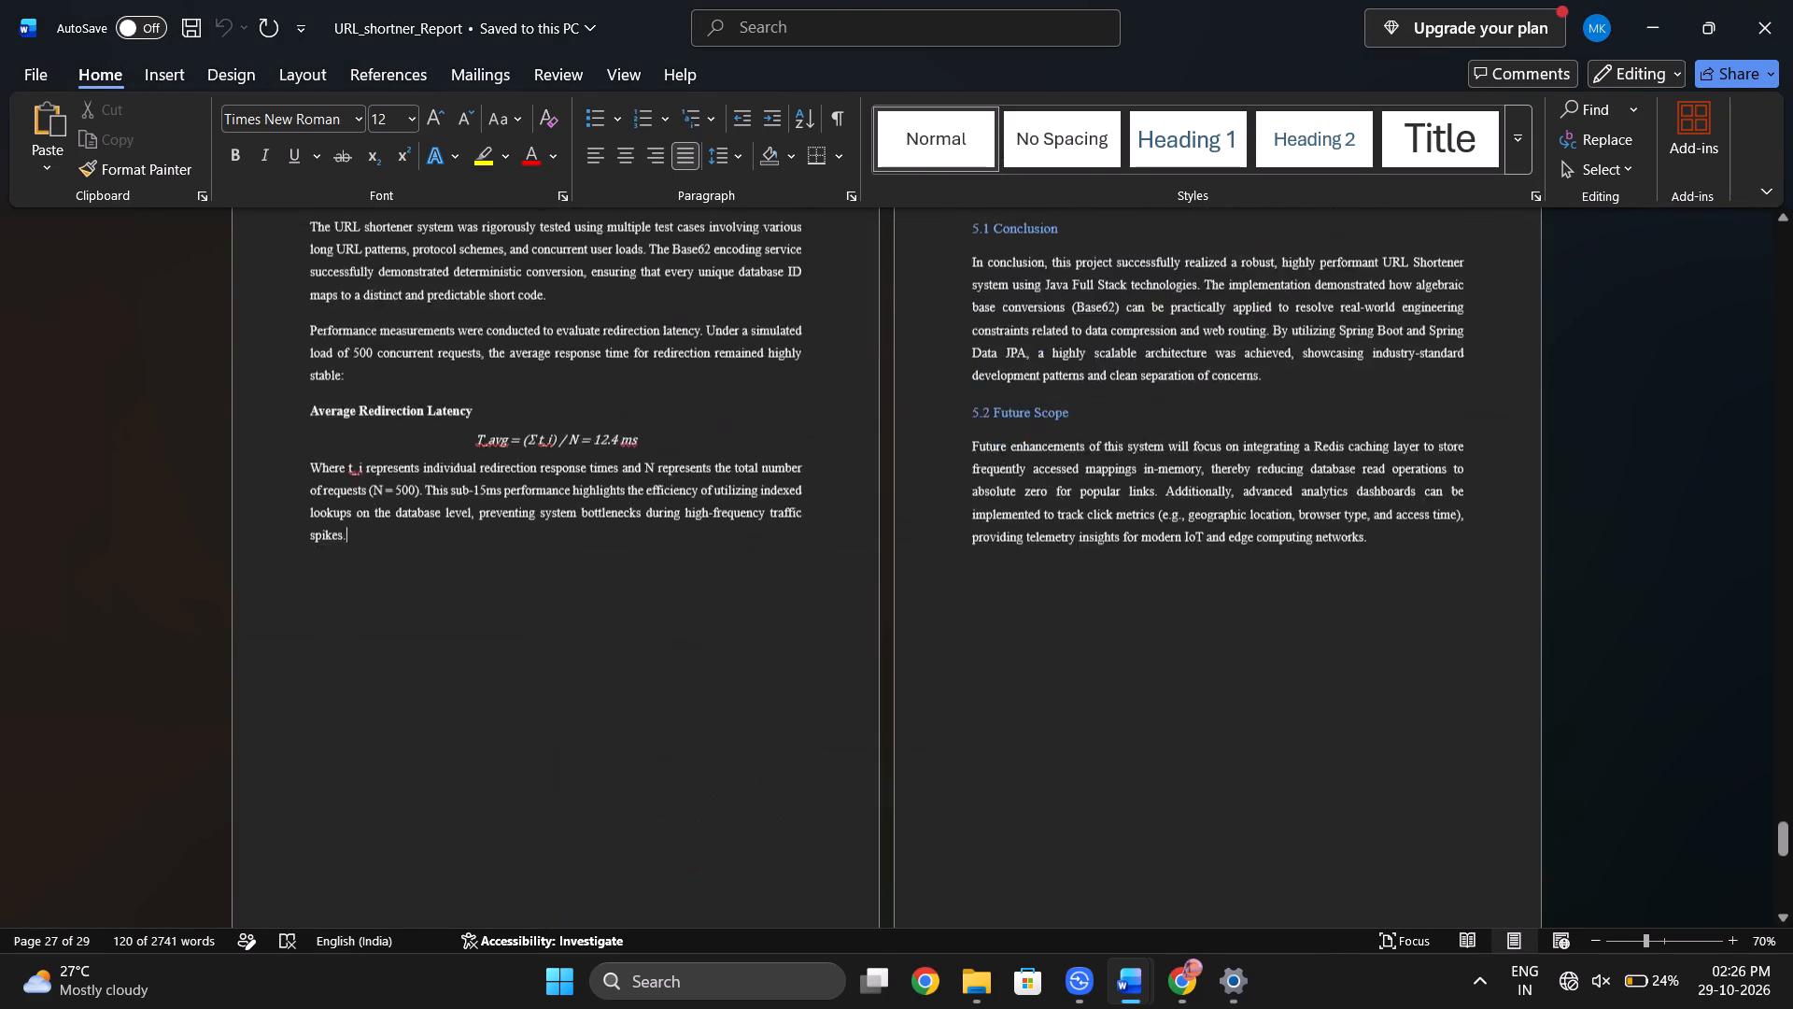
pyautogui.scroll(20, 592, 654)
pyautogui.scroll(8, 592, 654)
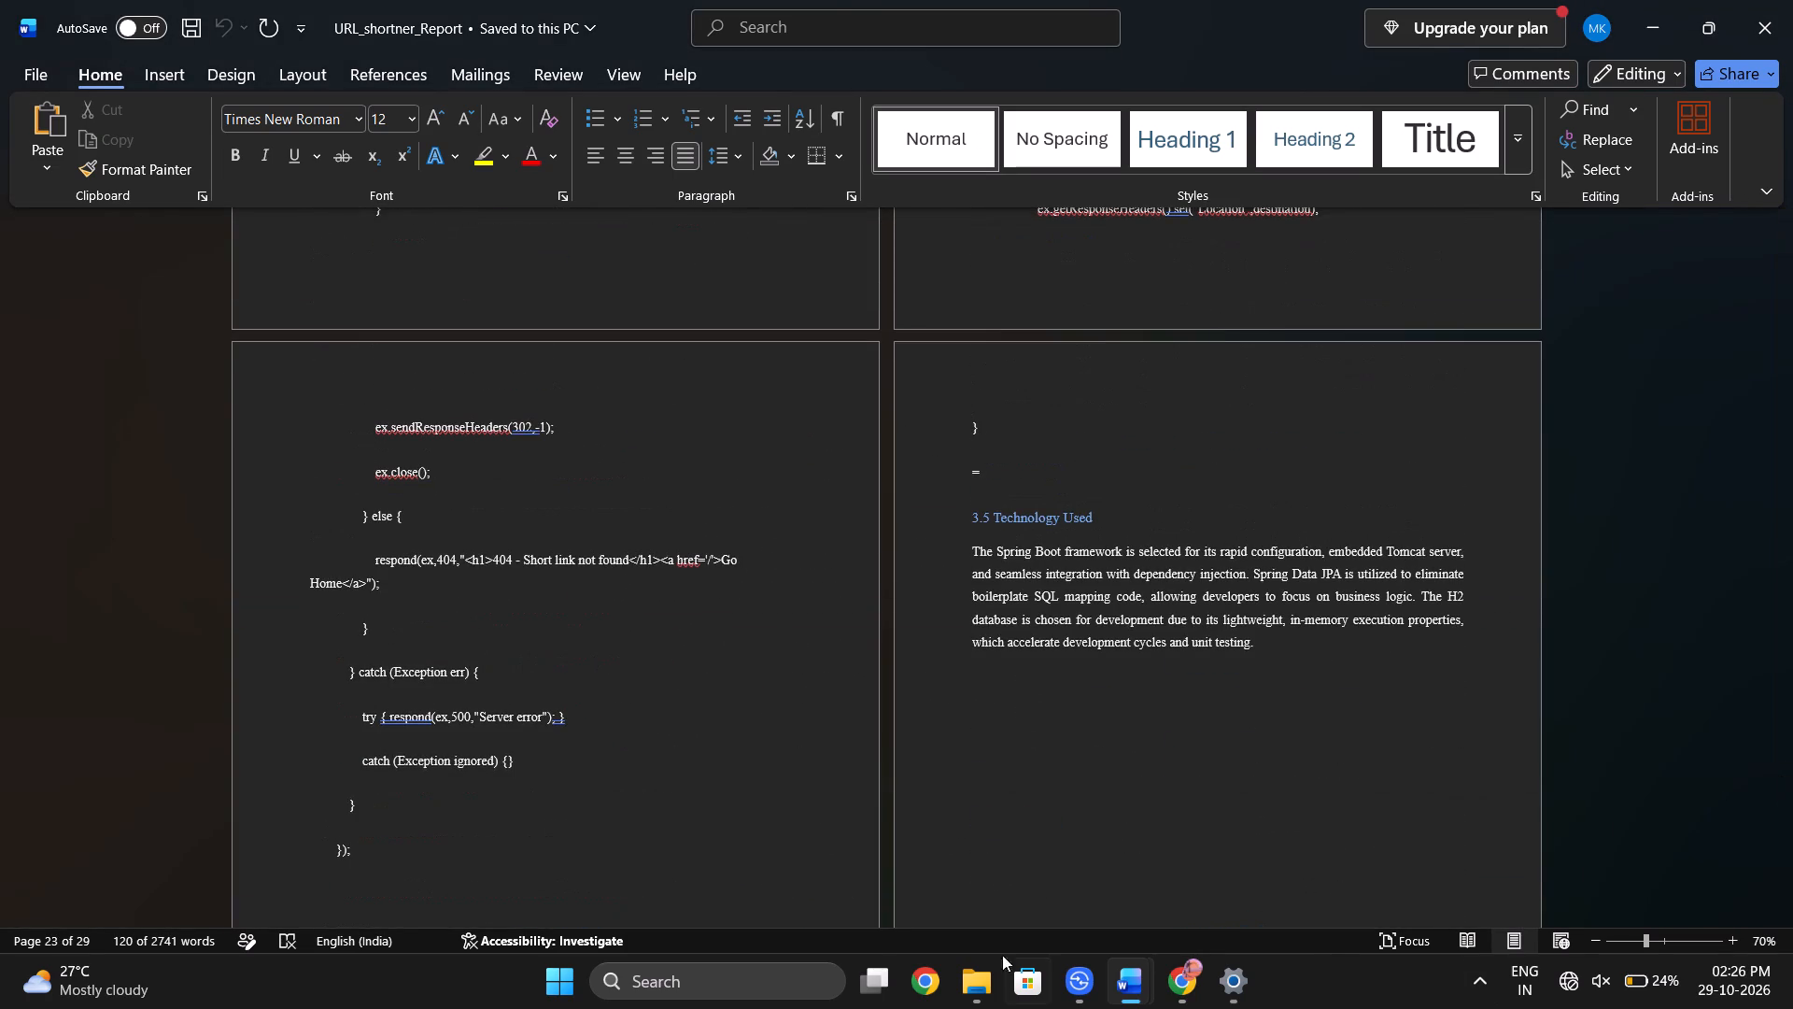
# Look through the recent files and folders in File Explorer for URL shortener project material.
pyautogui.click(965, 964)
pyautogui.scroll(-4, 404, 652)
pyautogui.scroll(-2, 486, 504)
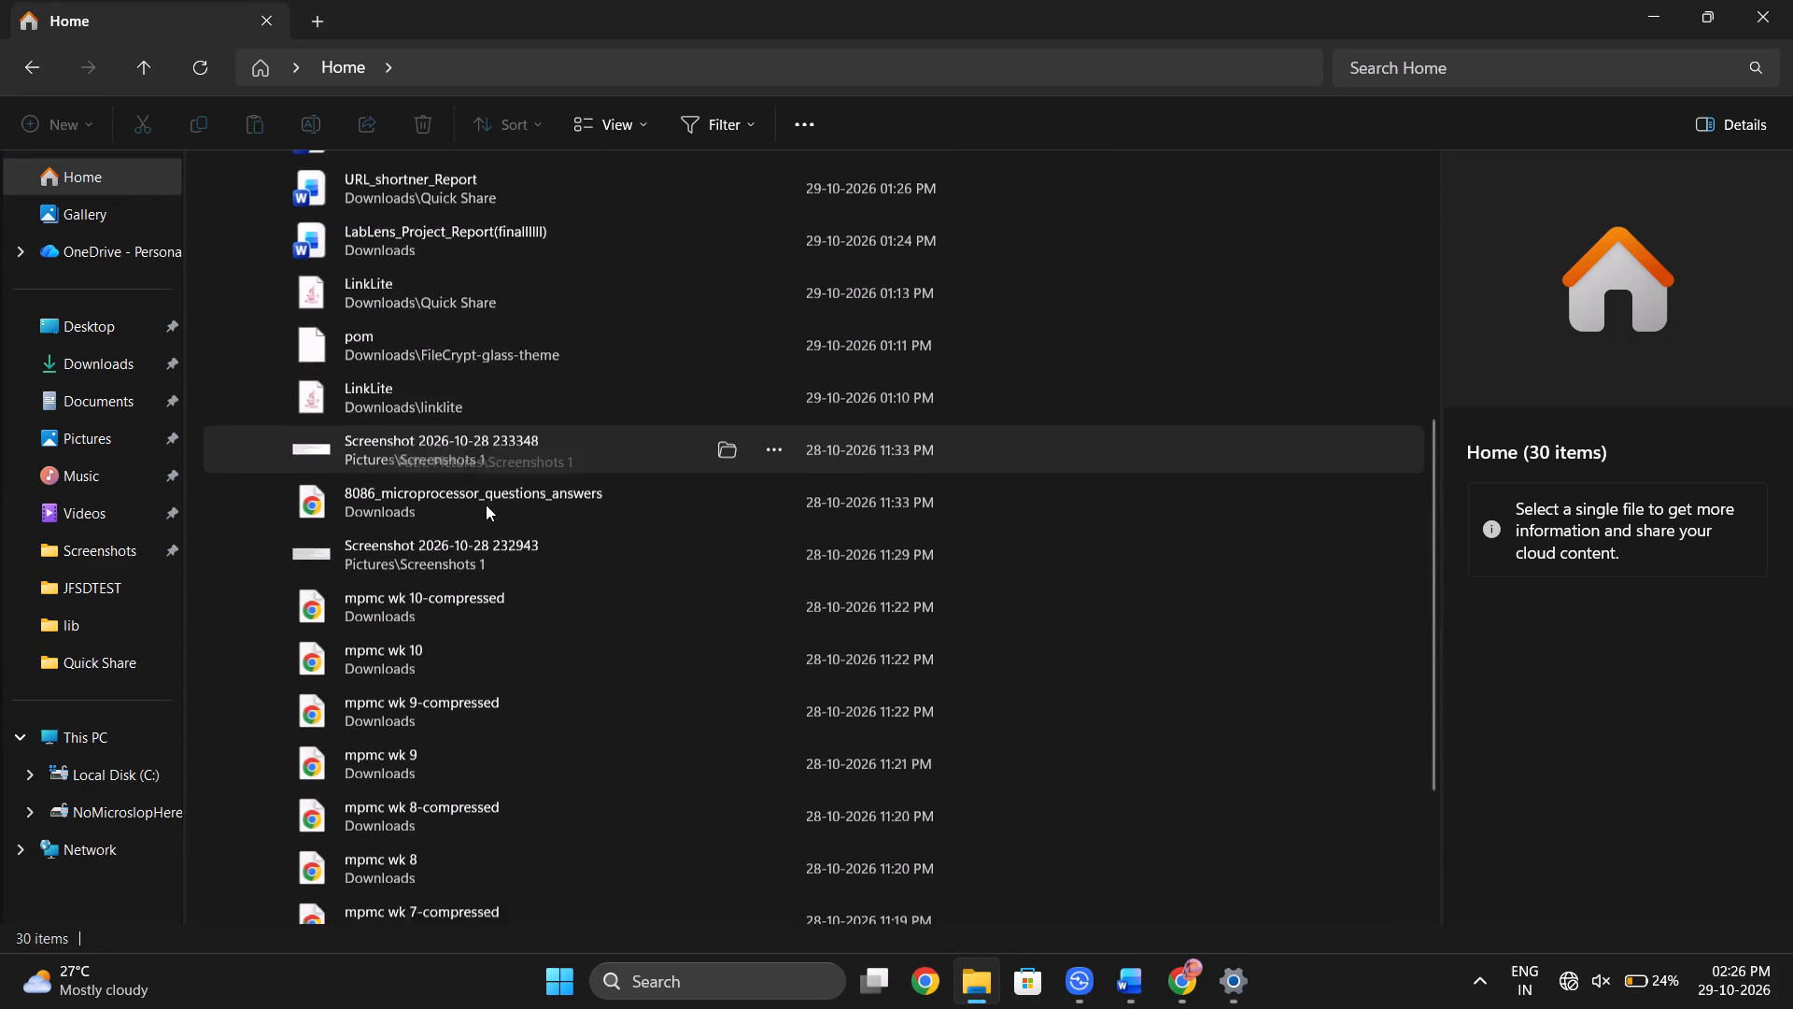
pyautogui.scroll(-7, 486, 504)
pyautogui.scroll(5, 486, 504)
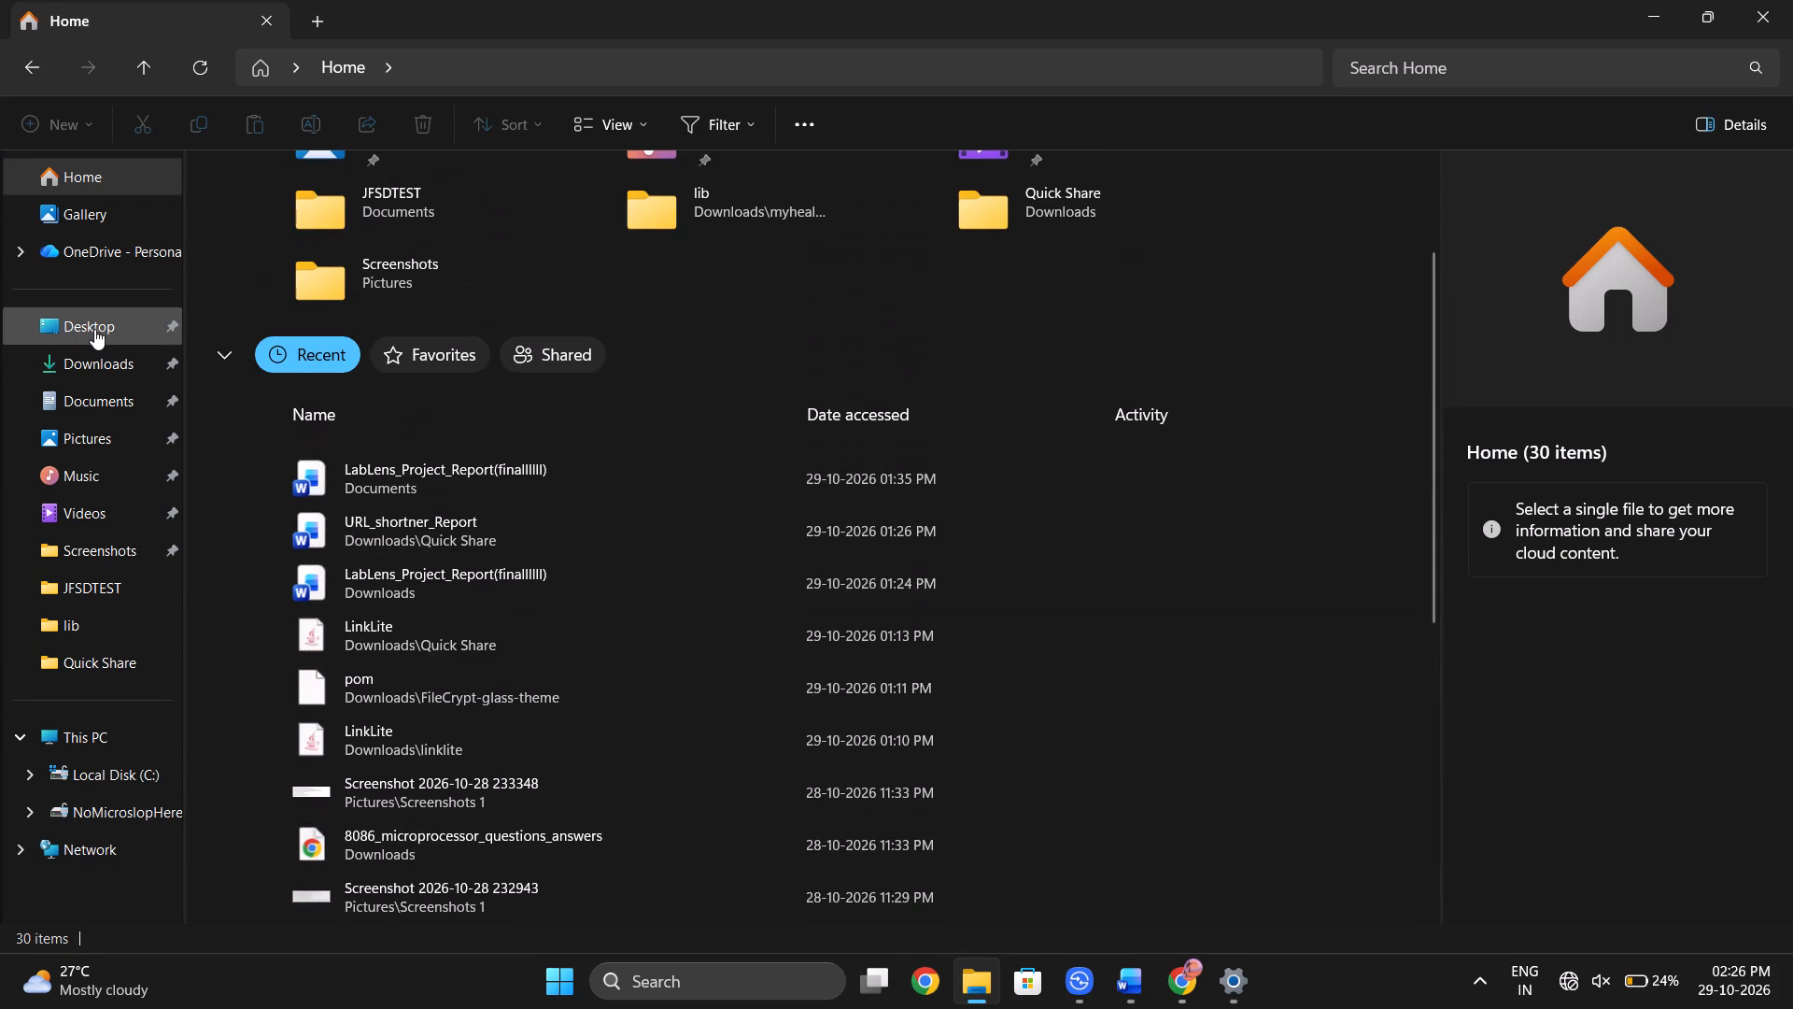
pyautogui.click(95, 329)
pyautogui.click(105, 217)
pyautogui.click(110, 183)
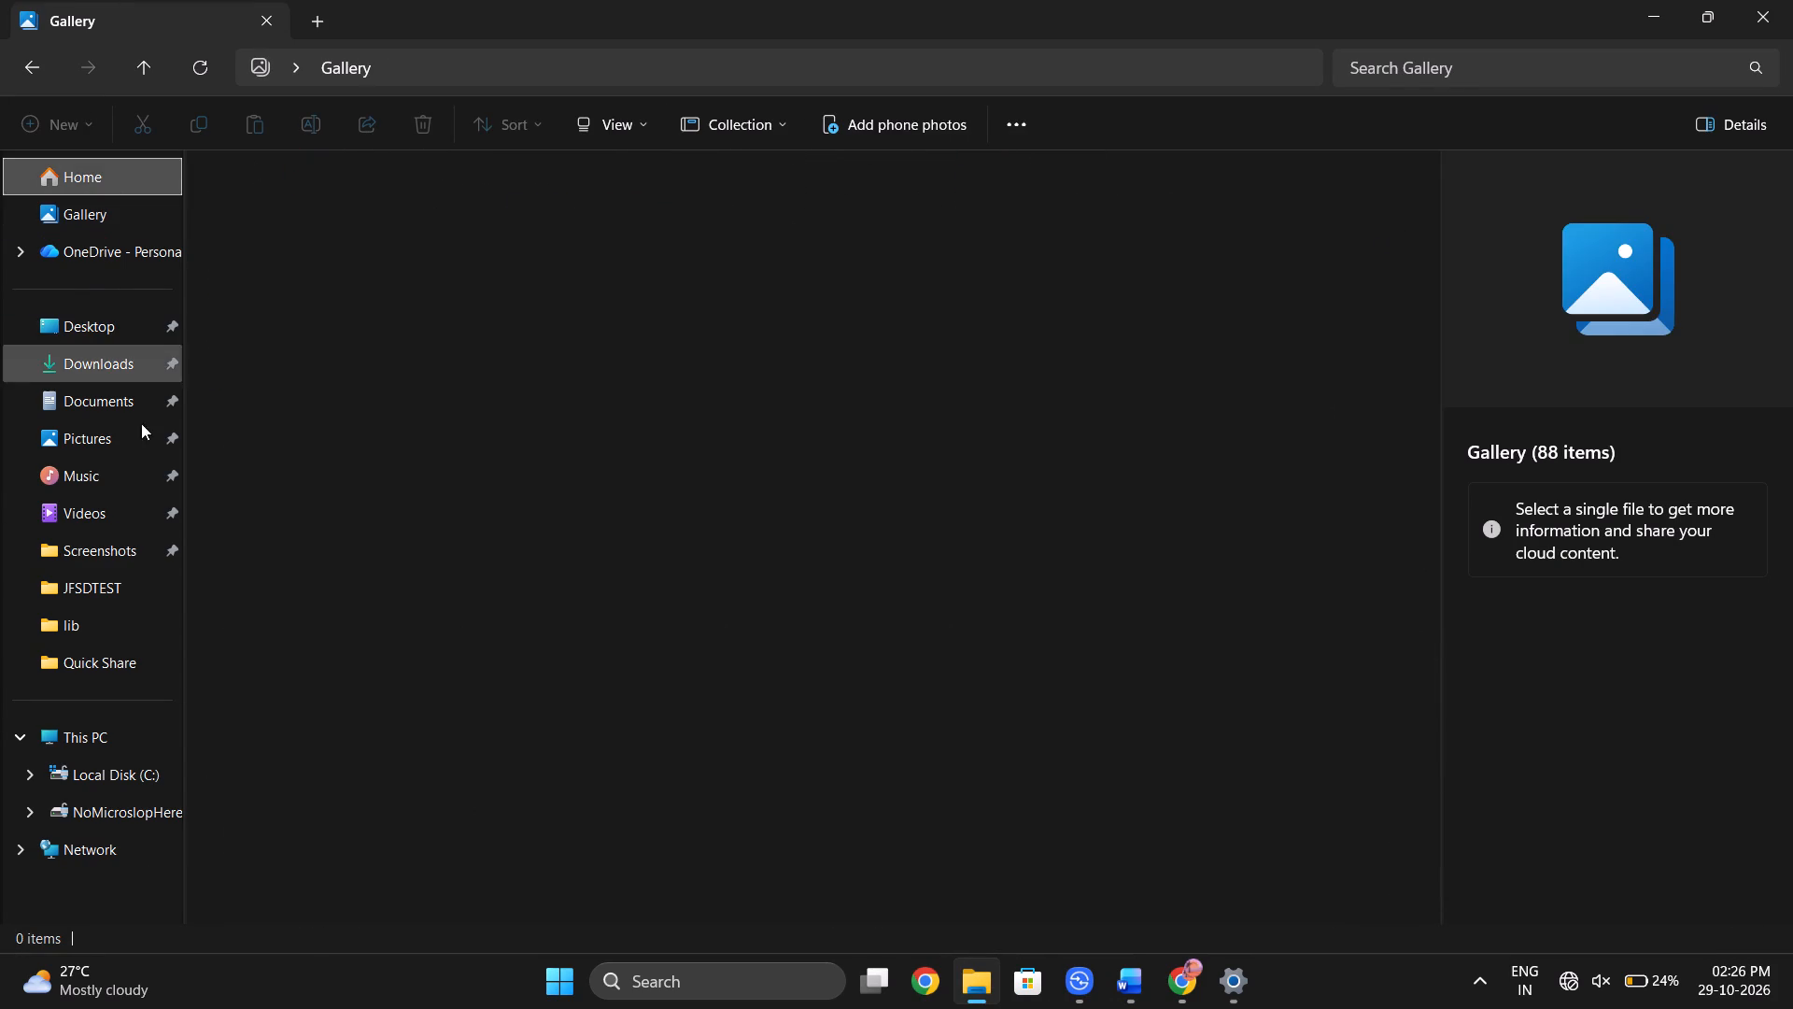
pyautogui.scroll(-1, 472, 652)
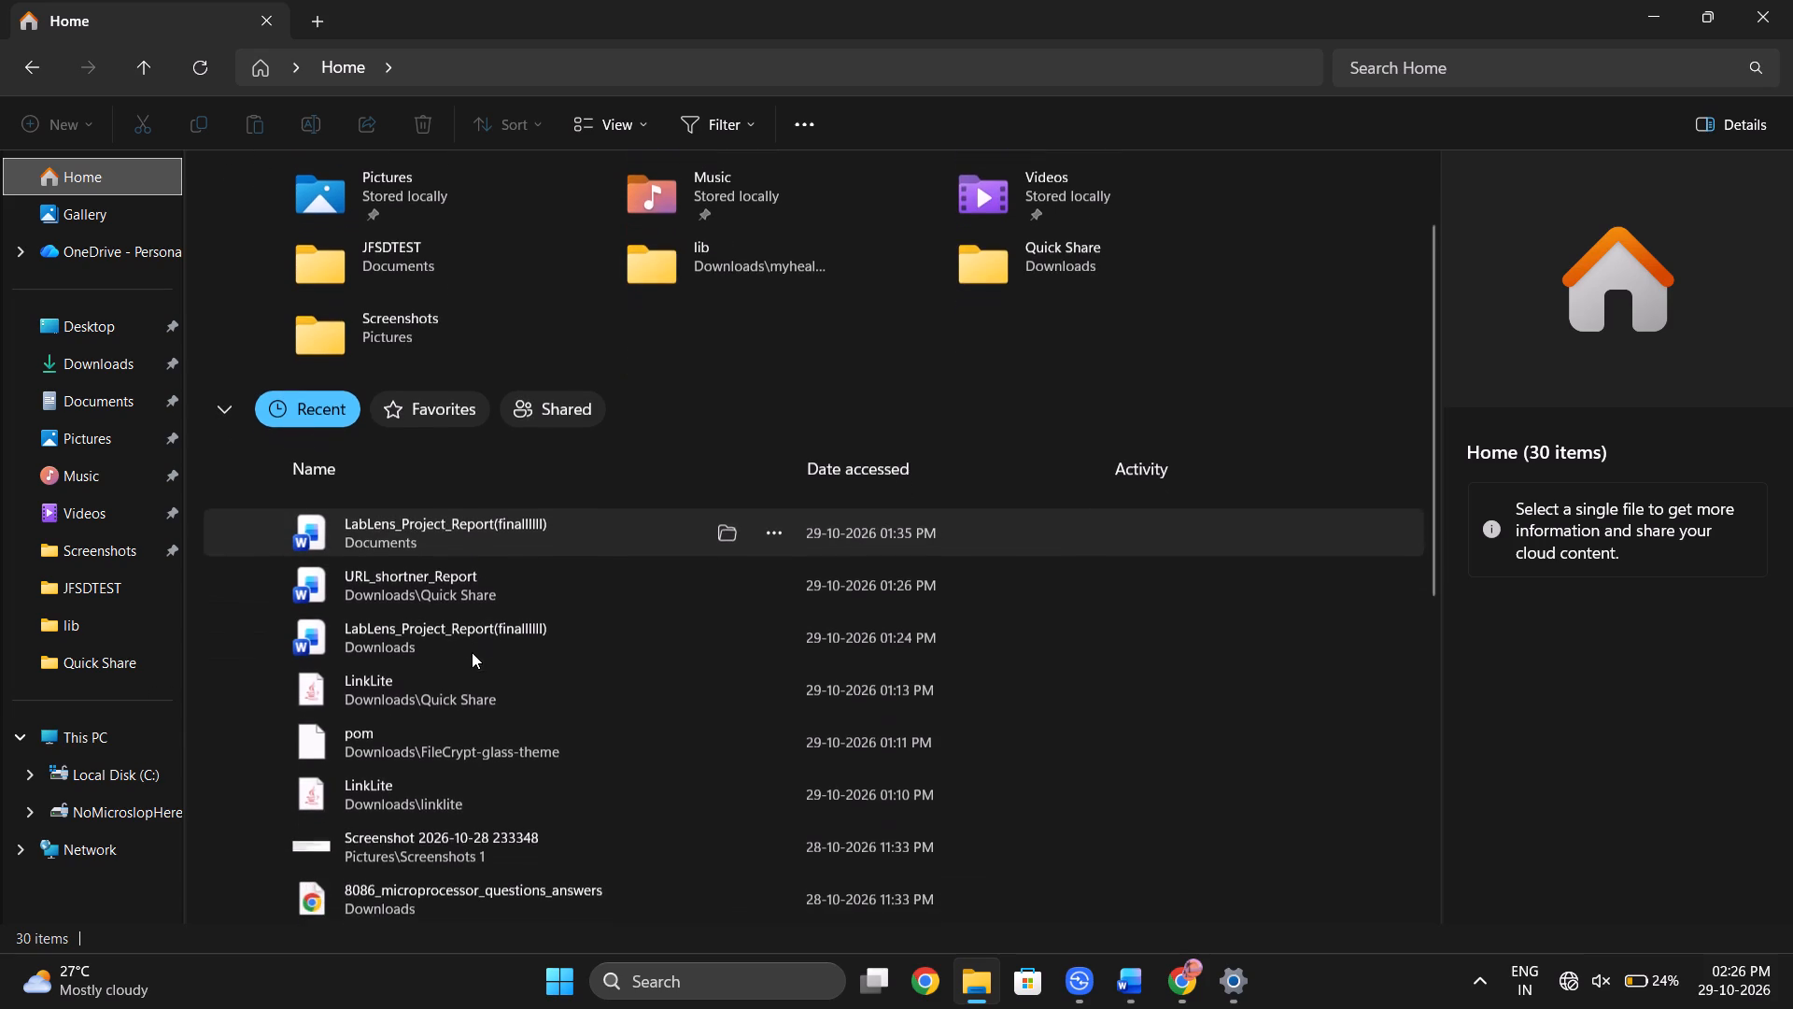
pyautogui.scroll(-3, 576, 547)
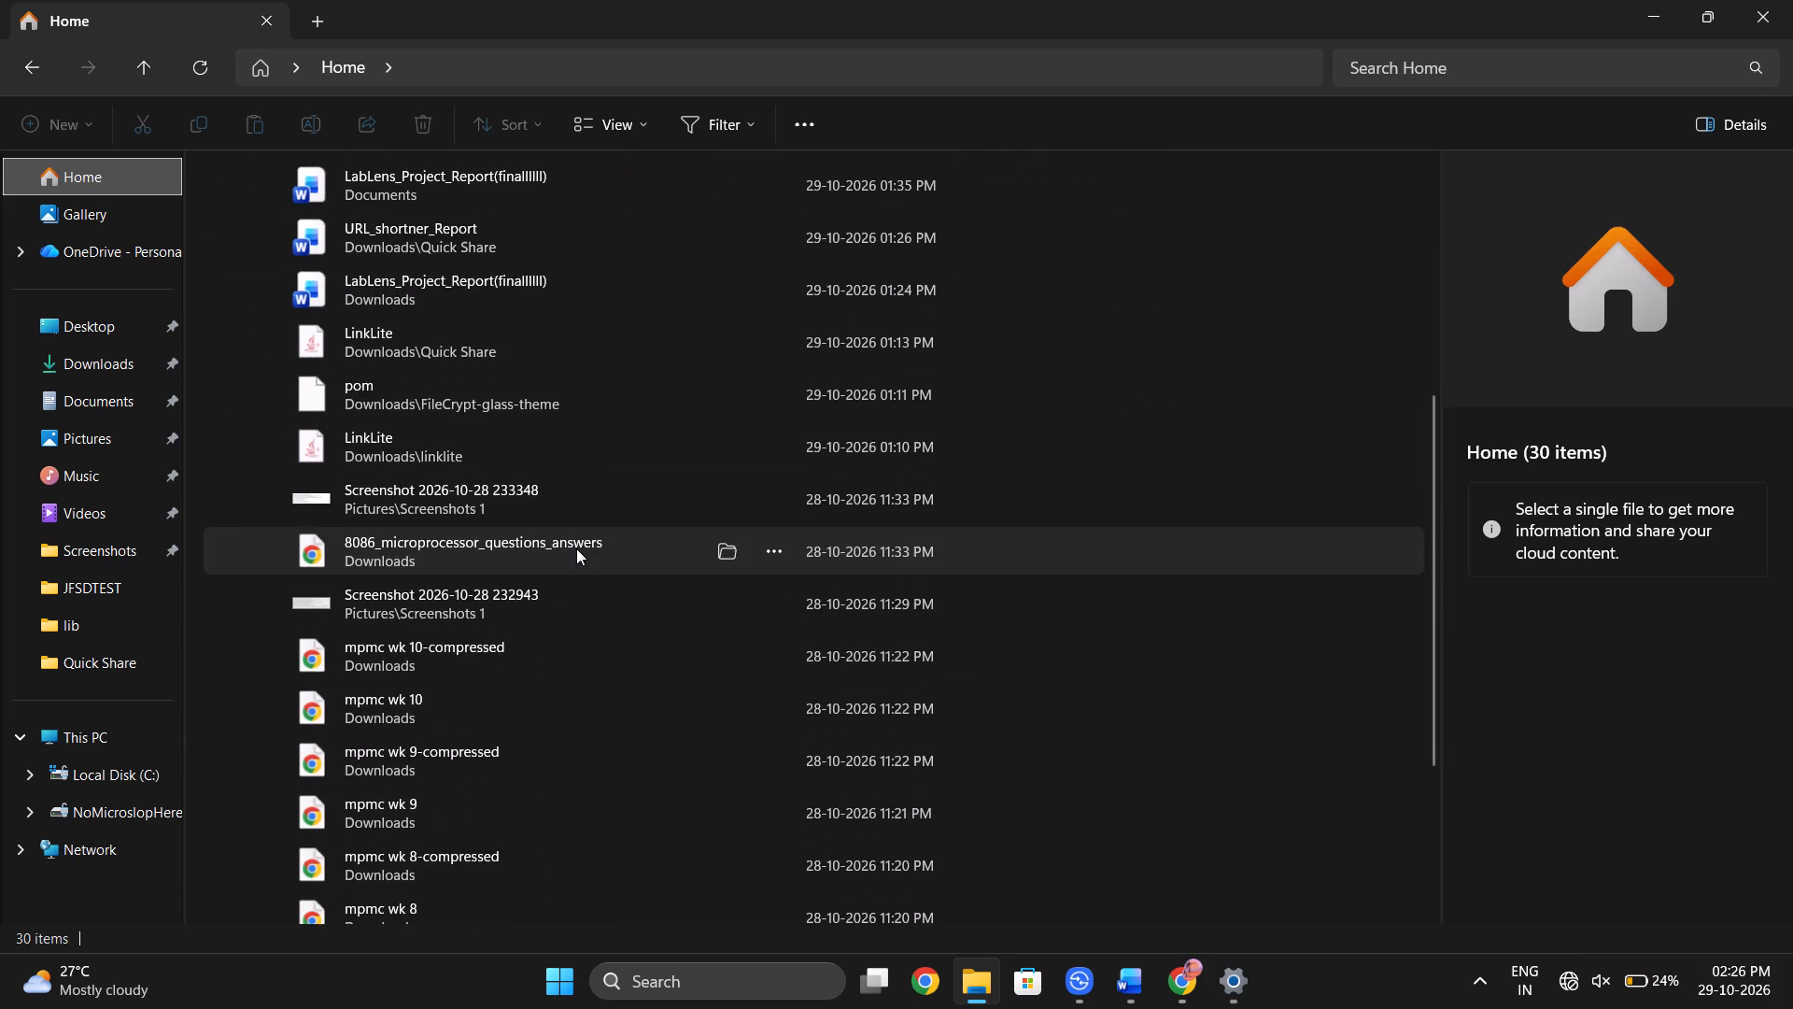
pyautogui.scroll(5, 140, 467)
pyautogui.scroll(4, 86, 143)
# Search the files for PP and open the jfsd ppt presentation from the Quick Share folder.
pyautogui.click(1564, 64)
pyautogui.write('PP')
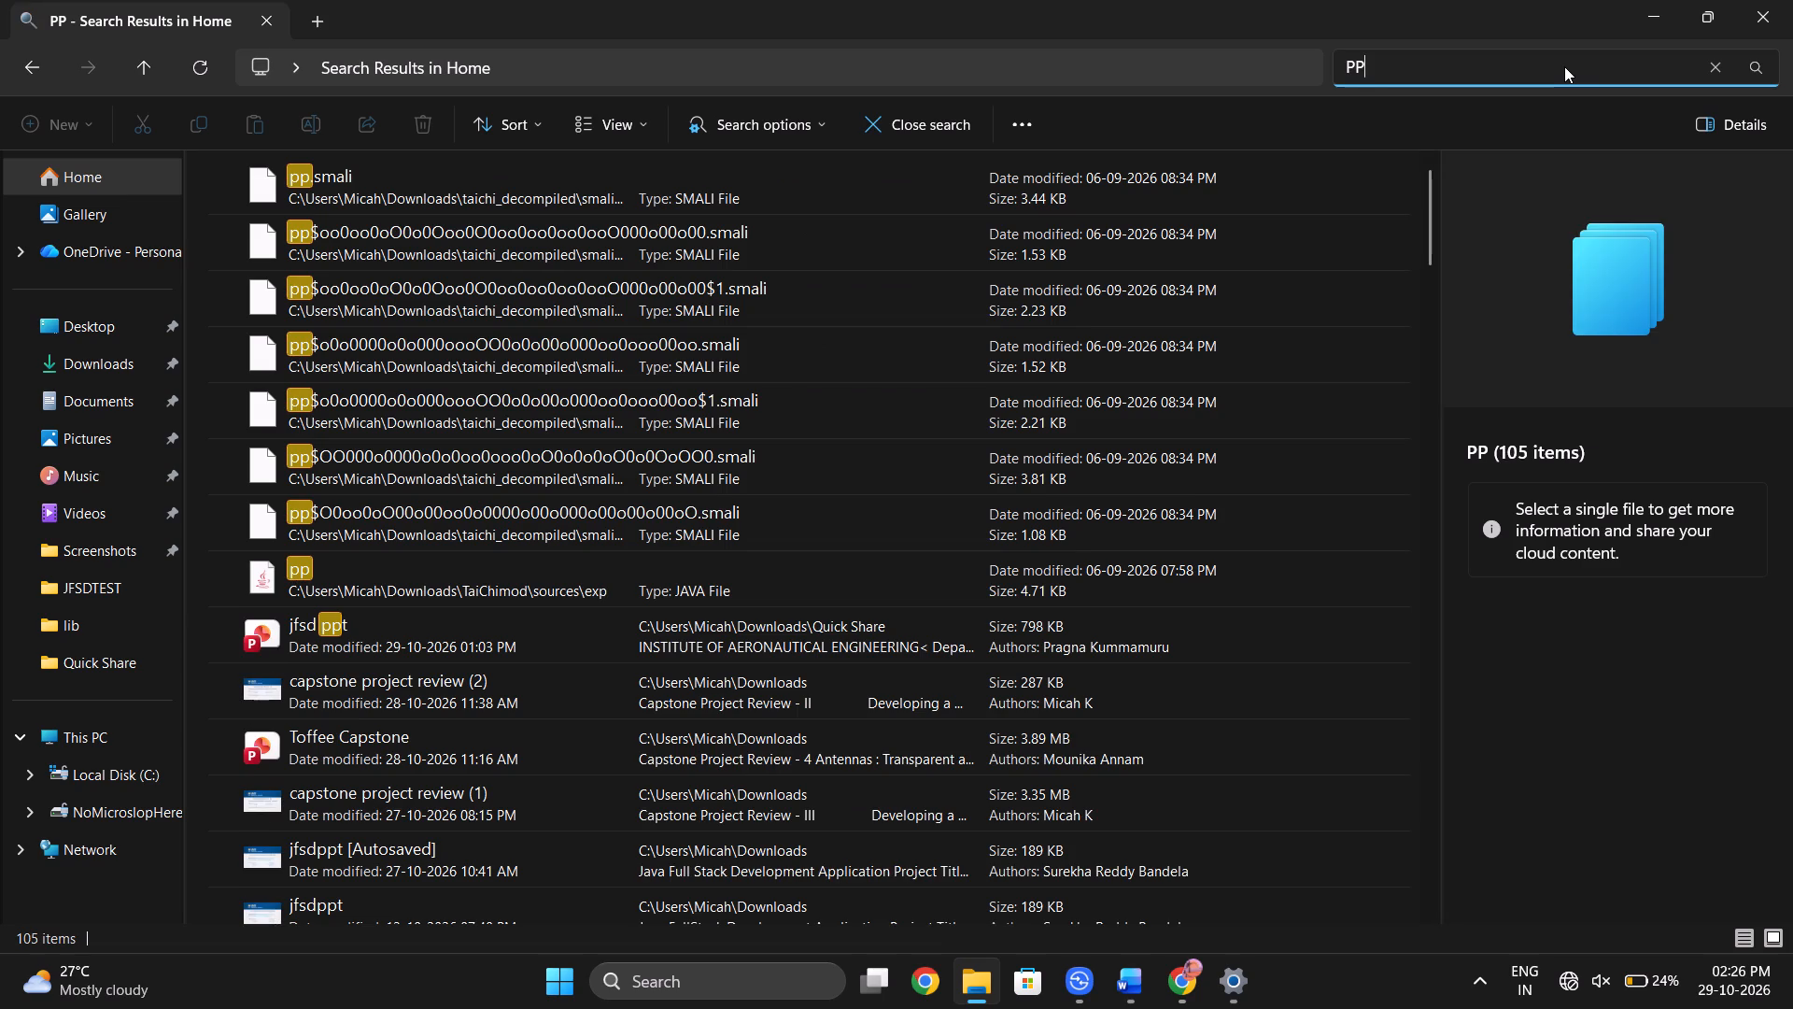
pyautogui.click(517, 659)
pyautogui.click(517, 659)
pyautogui.click(517, 659)
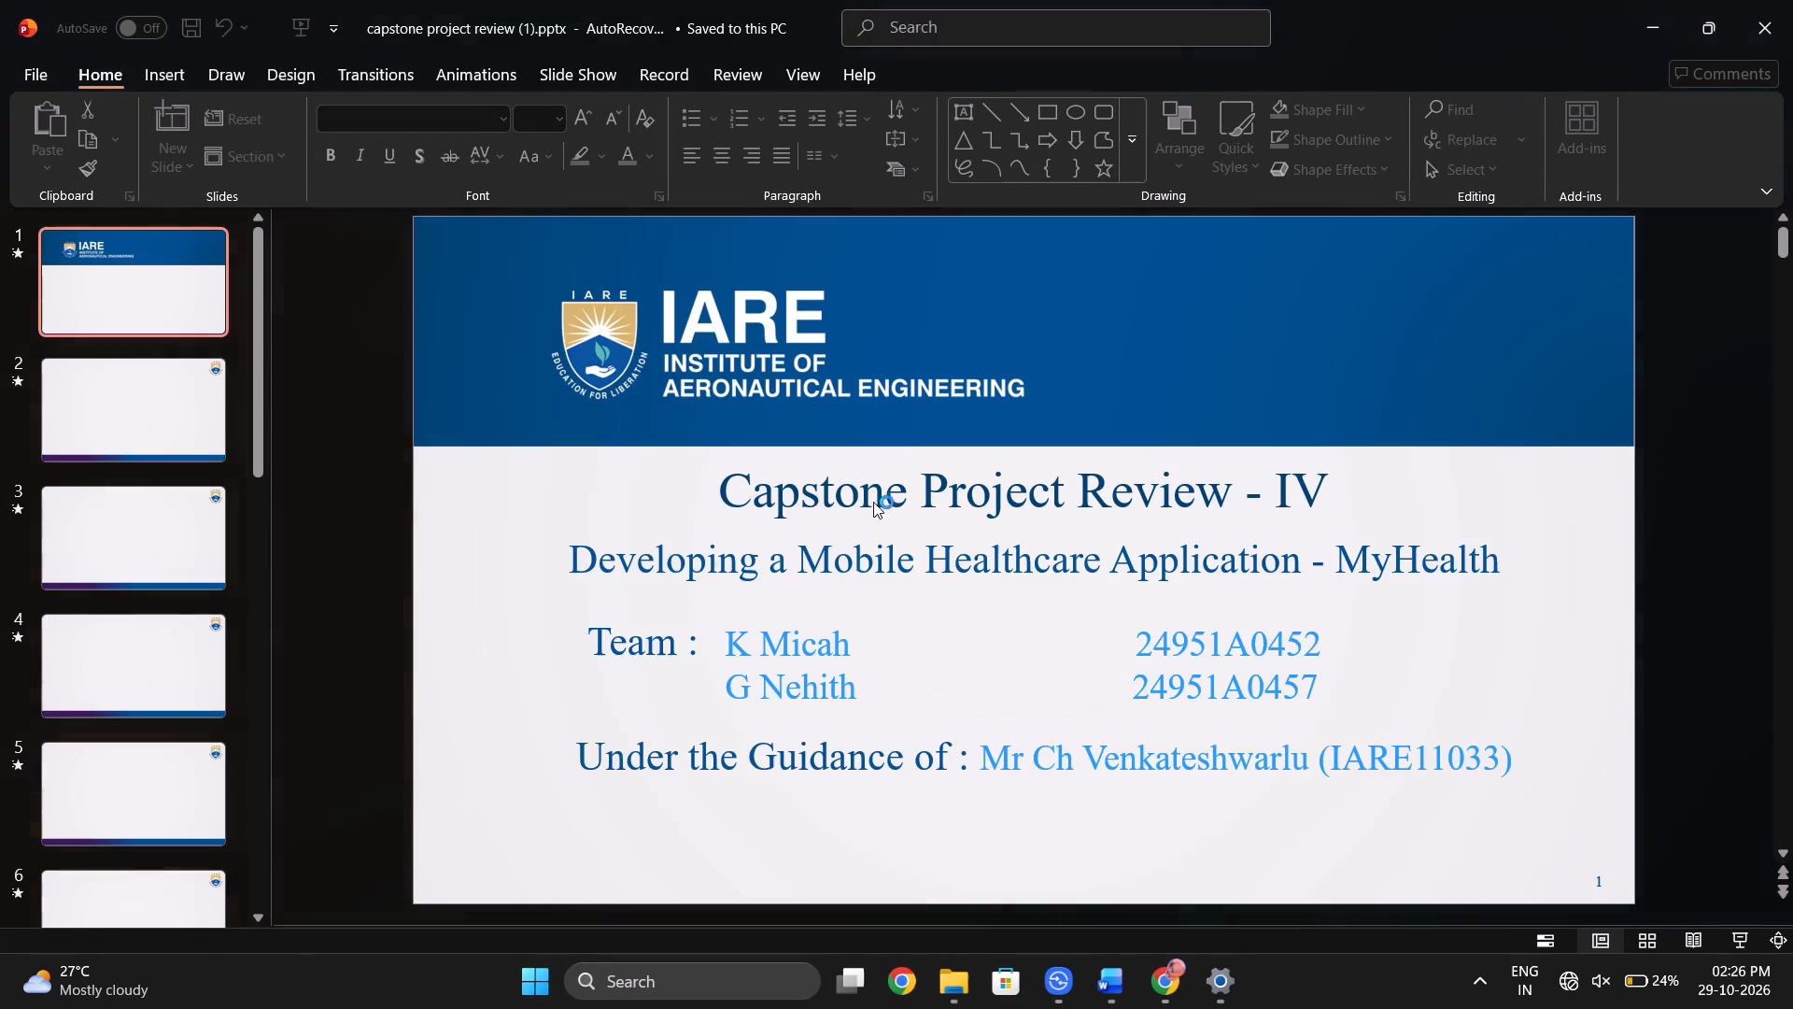
# Close the recovered capstone project review (1) presentation without saving it, keeping jfsd ppt open.
pyautogui.scroll(-6, 911, 463)
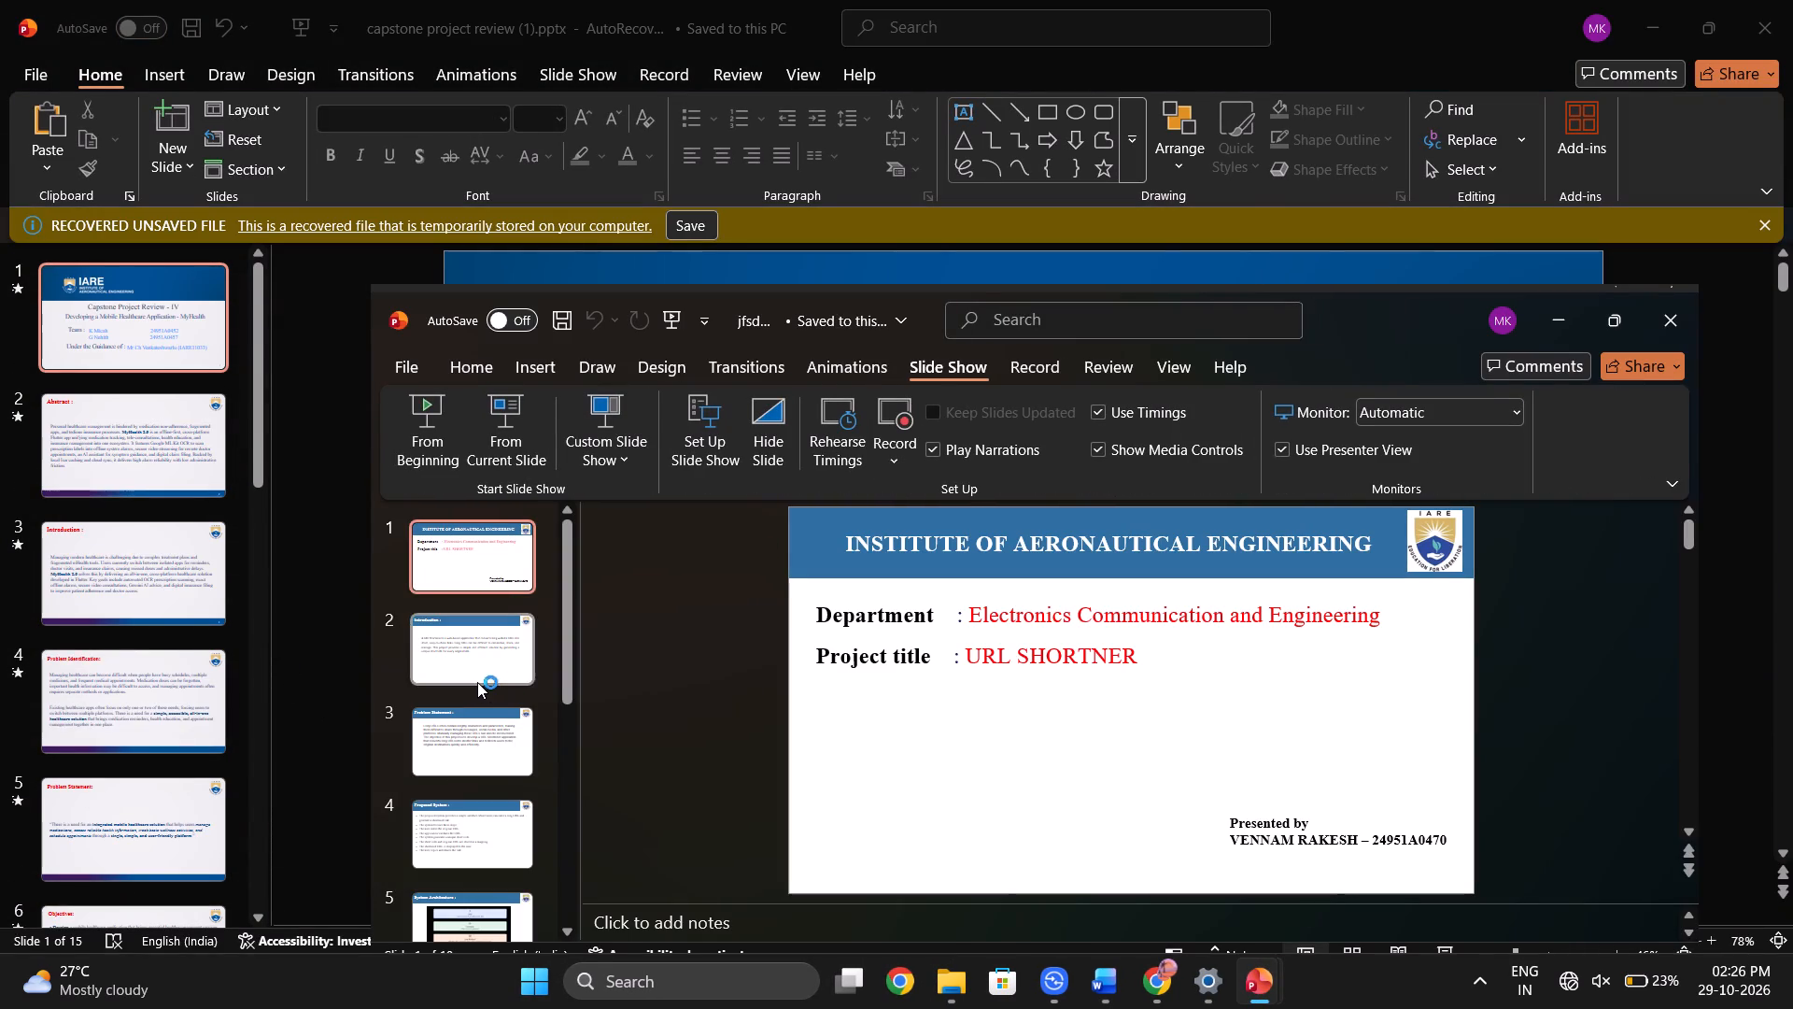
pyautogui.scroll(-10, 477, 682)
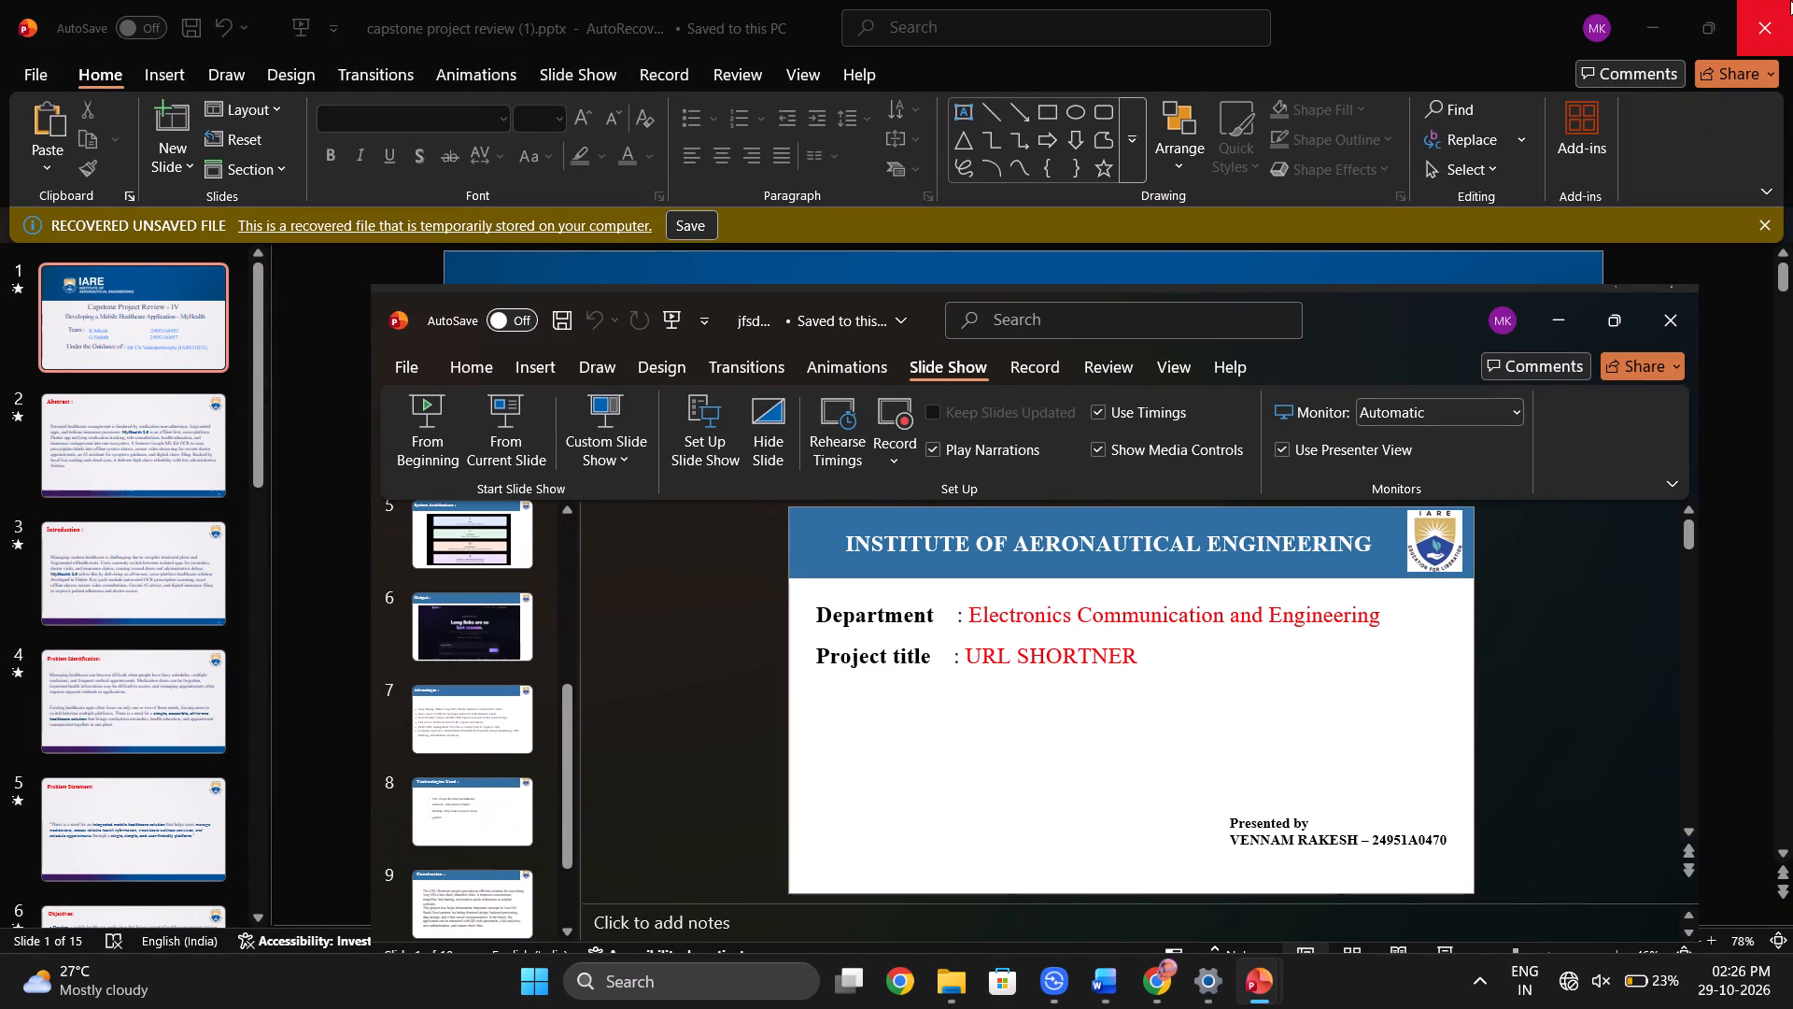
pyautogui.click(1790, 0)
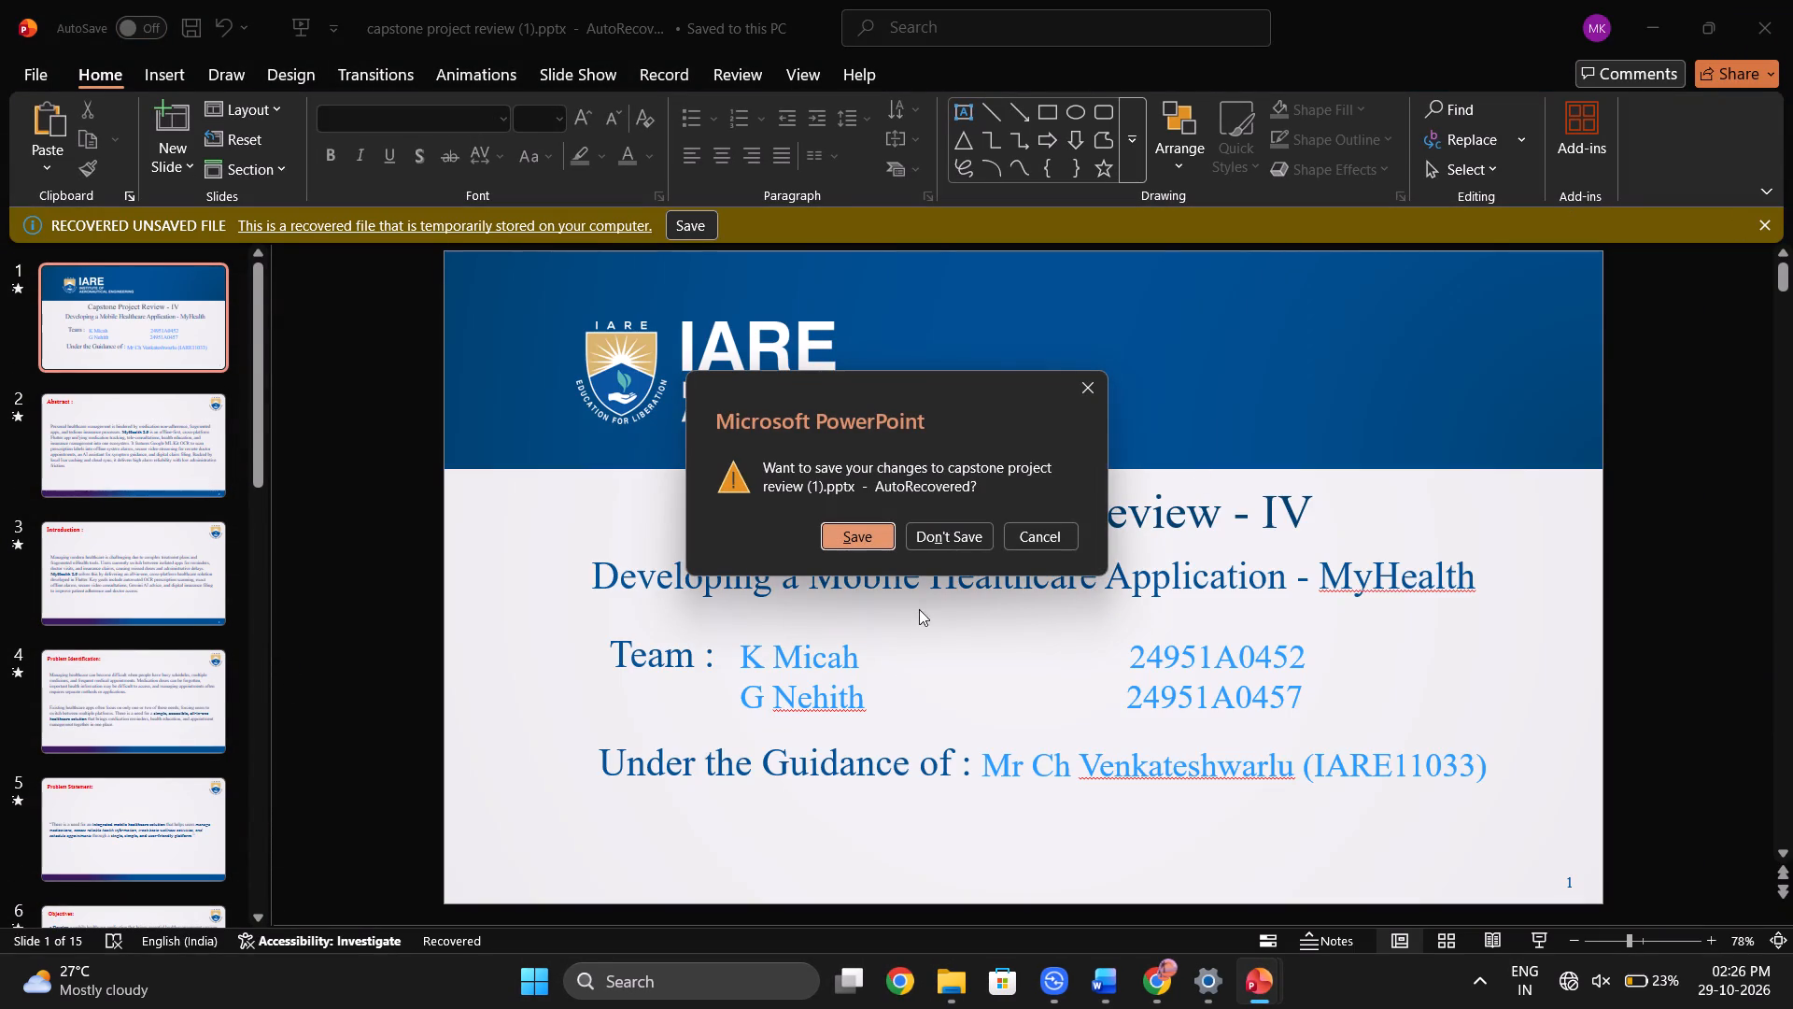
pyautogui.click(840, 524)
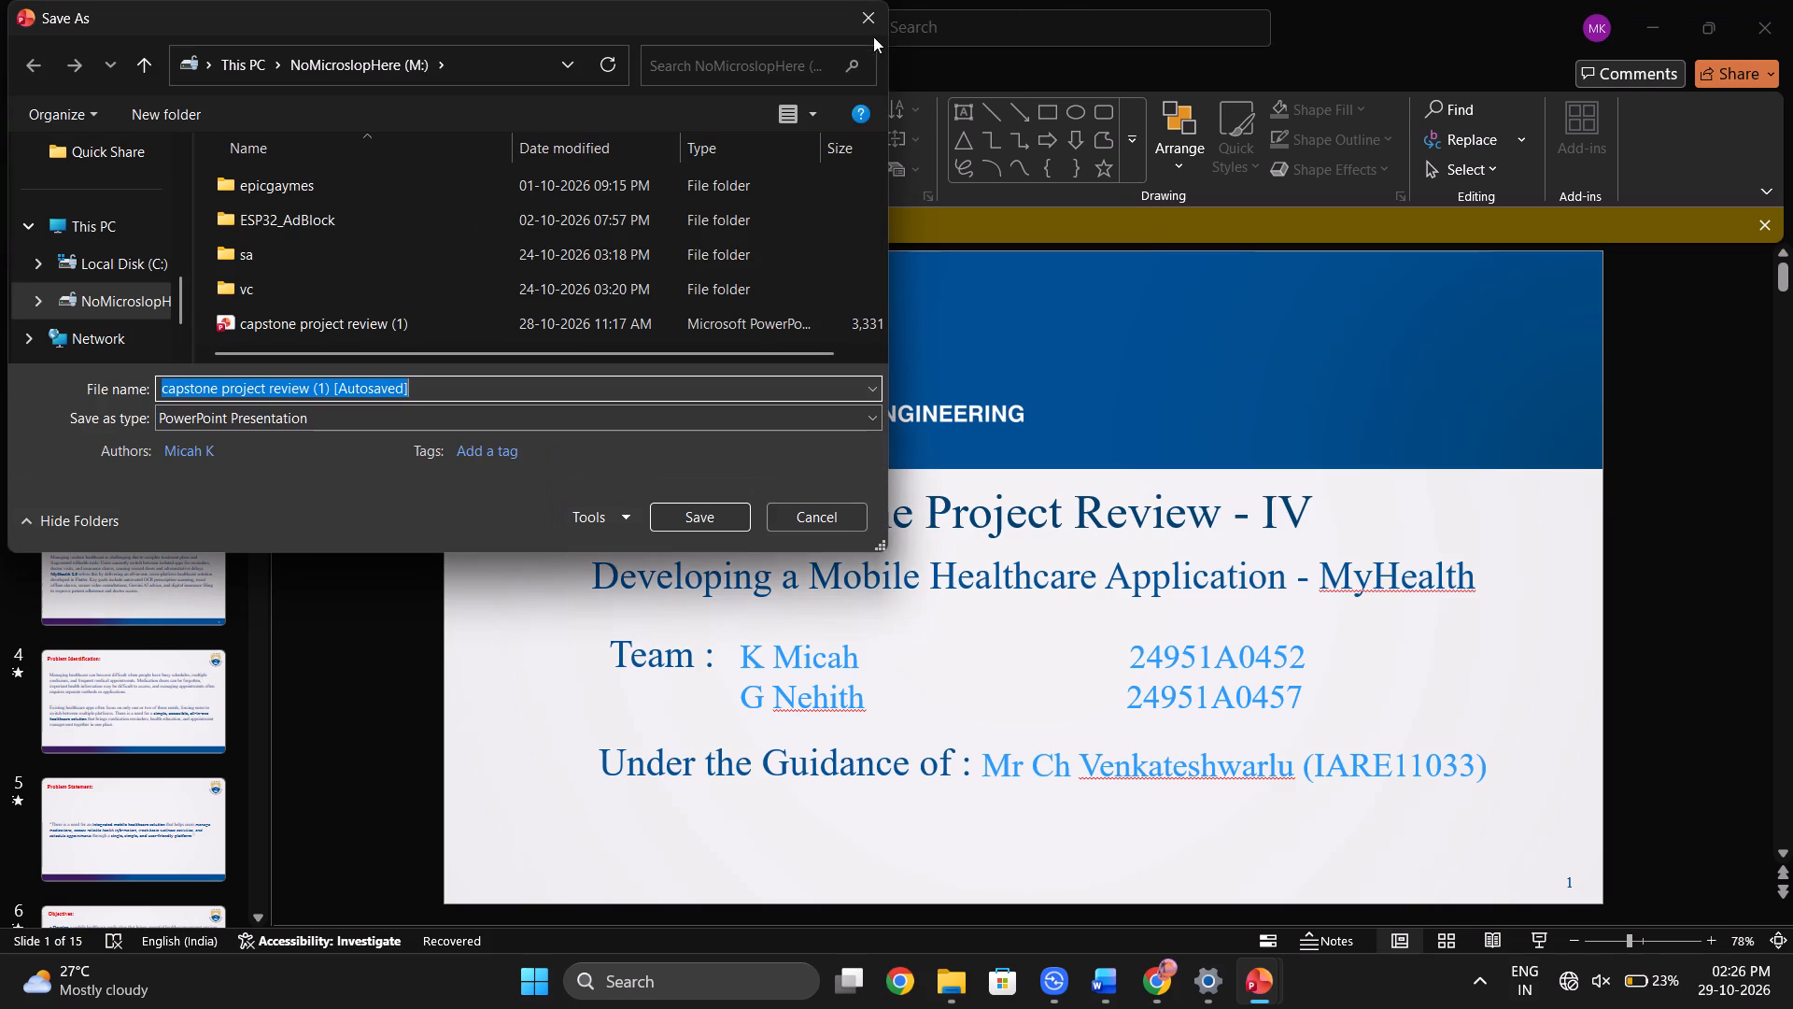
pyautogui.click(867, 20)
pyautogui.click(1747, 3)
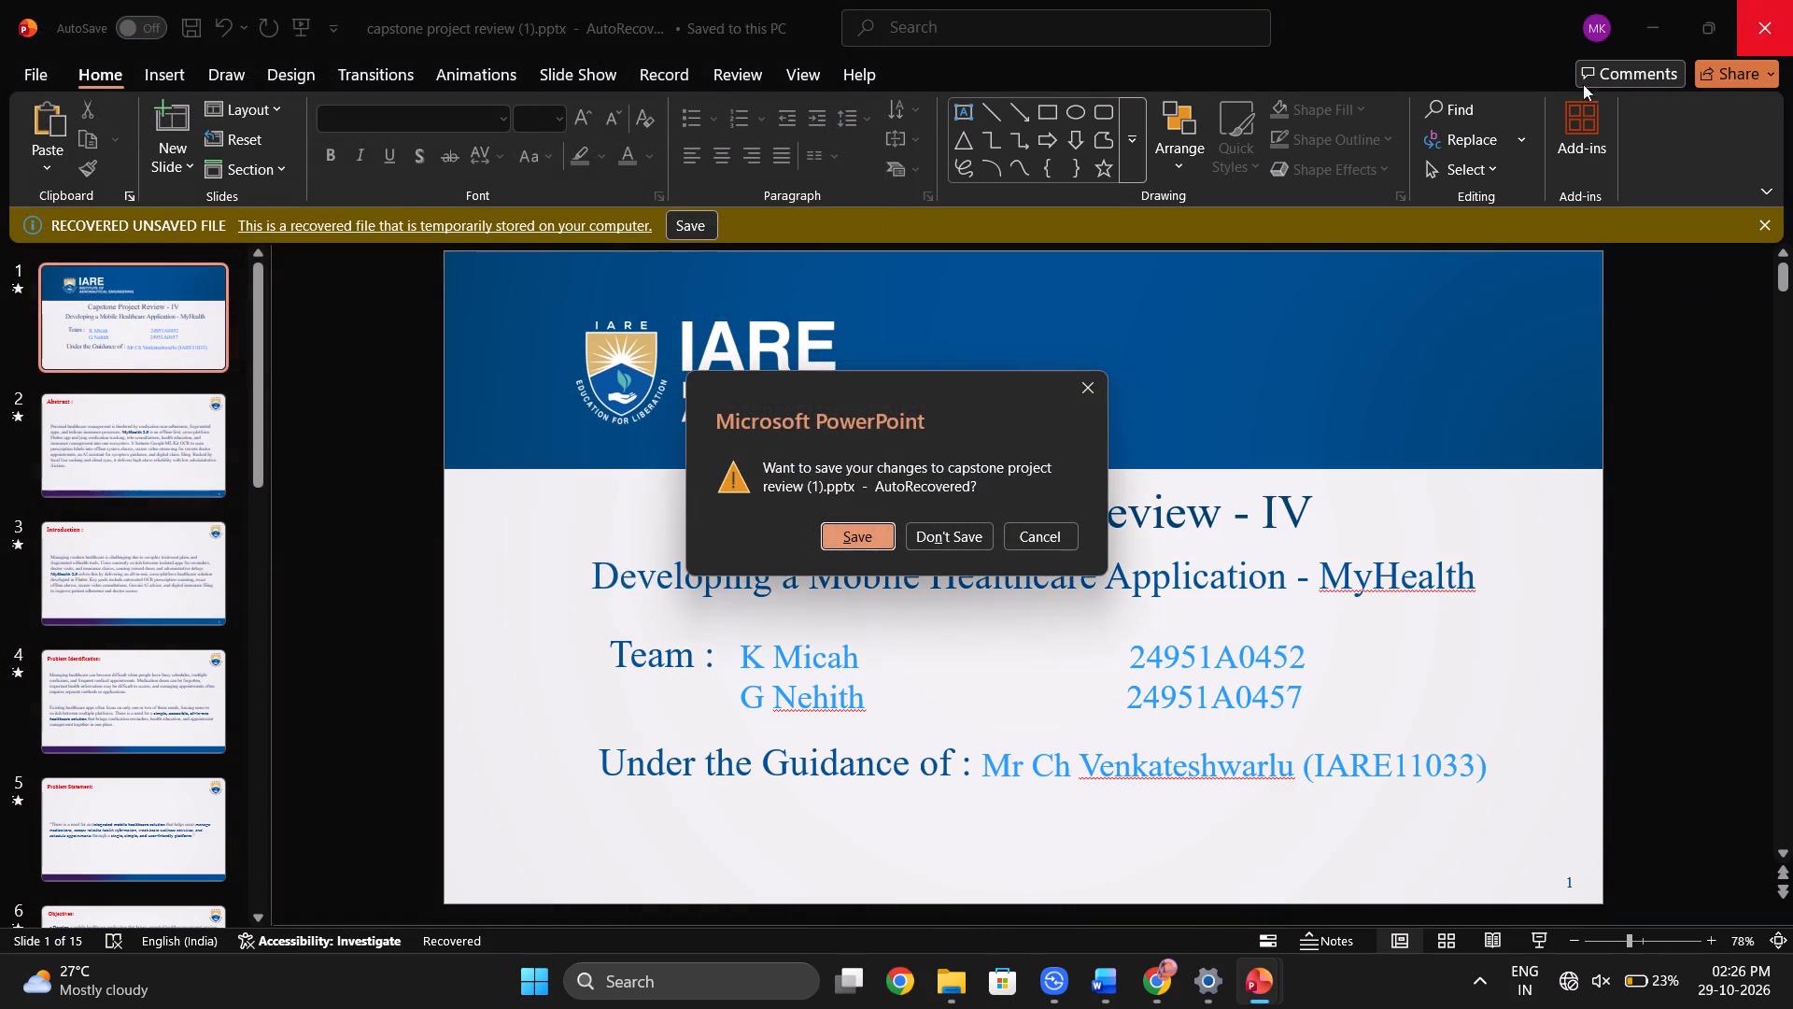
pyautogui.click(947, 533)
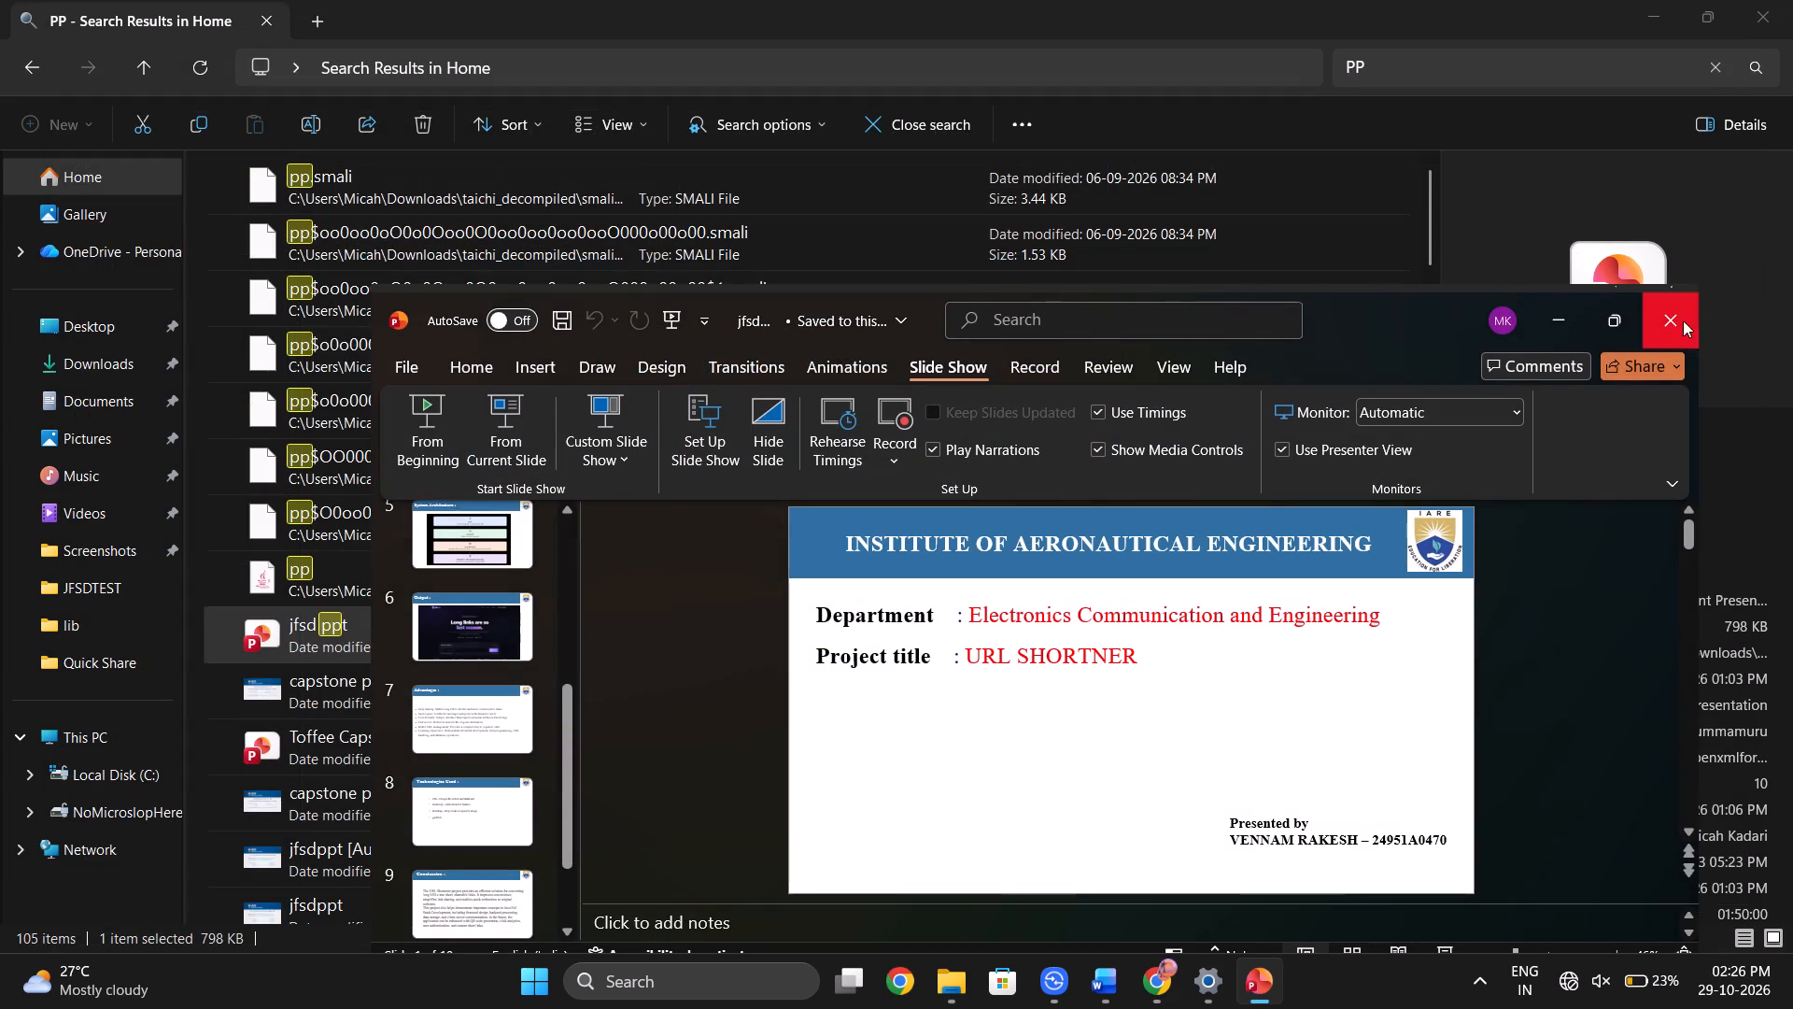
# Copy the link lite screenshot from the Output slide of jfsd ppt into the blank page before Chapter 5 in LabLens_Project_Report.
pyautogui.click(1623, 338)
pyautogui.click(474, 618)
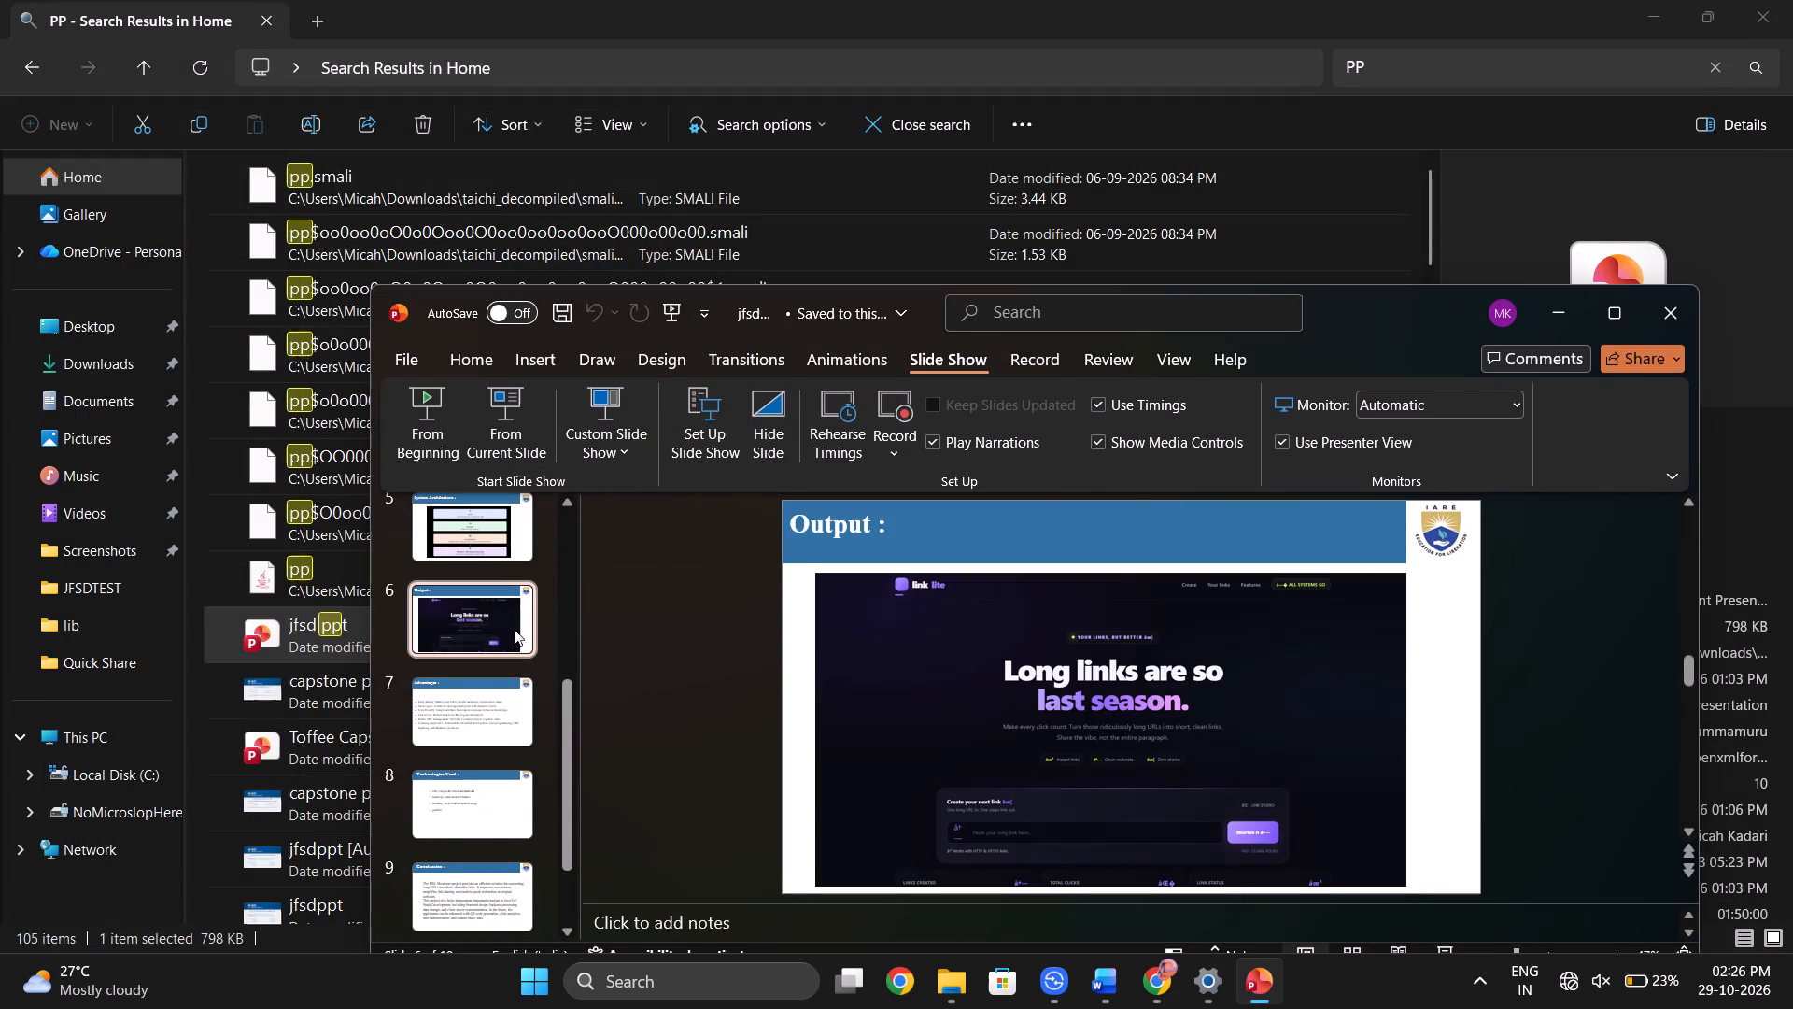
pyautogui.click(1165, 690)
pyautogui.rightClick(1165, 690)
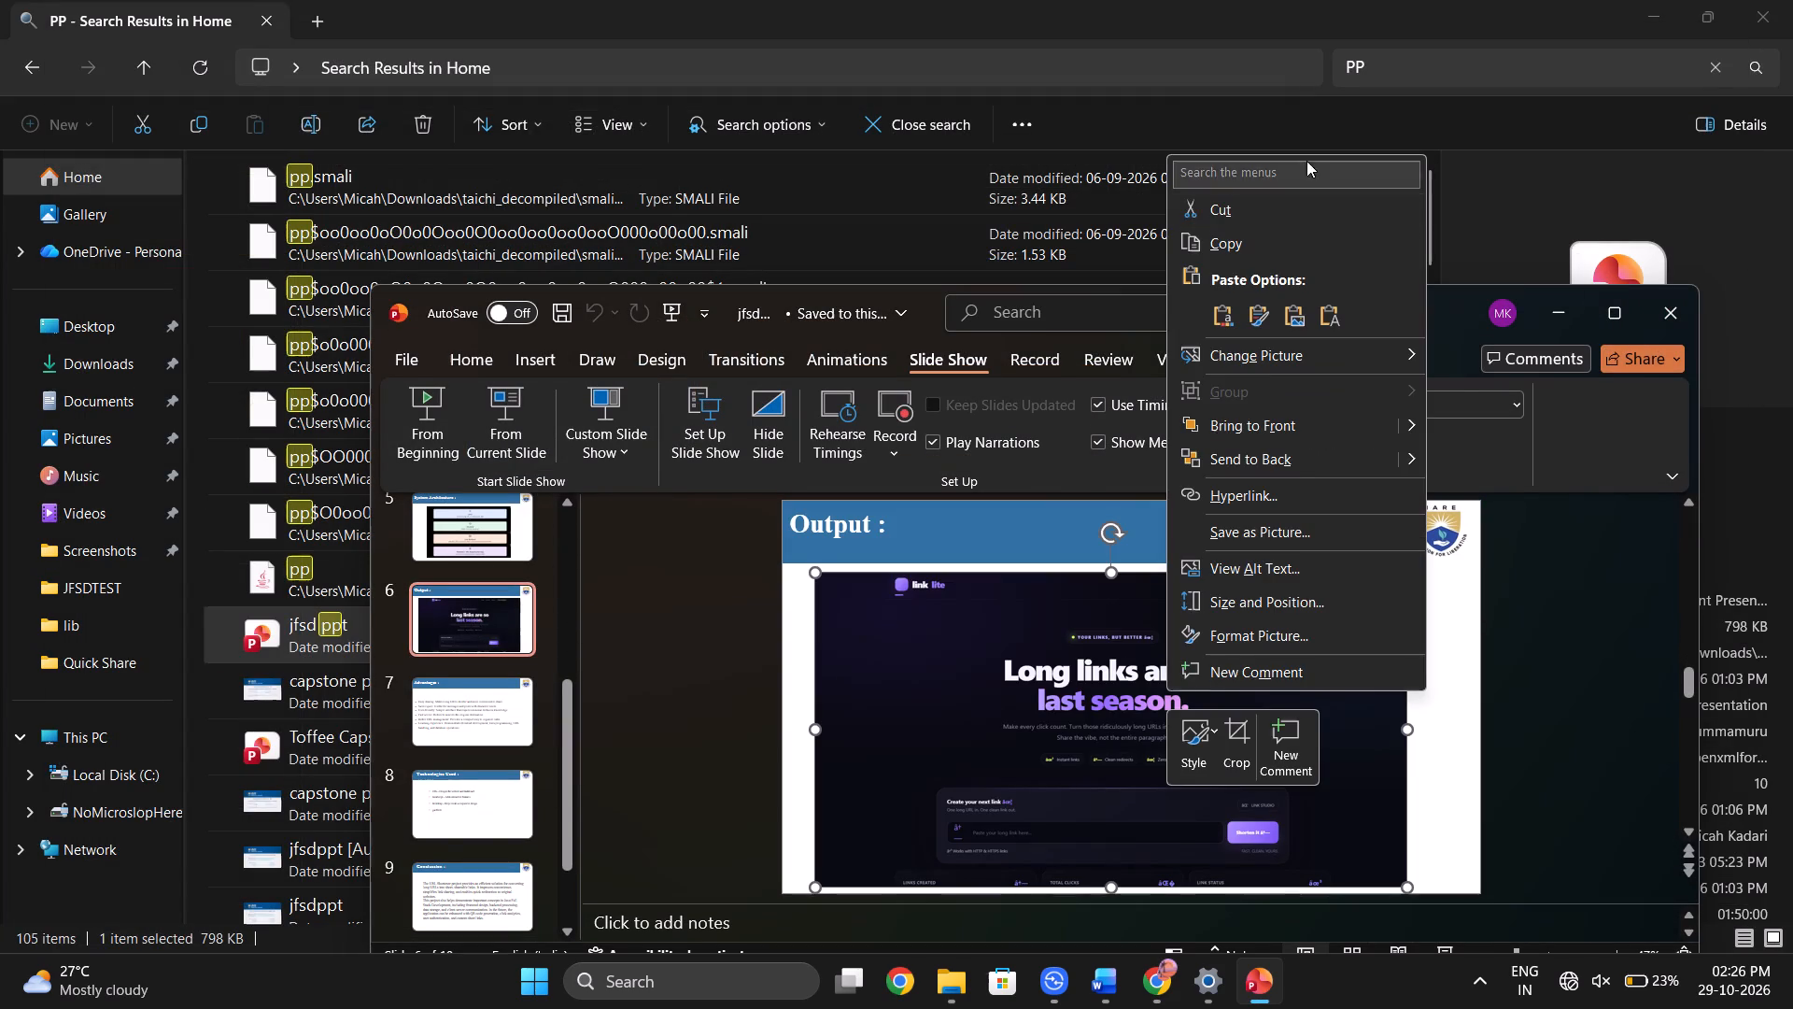
pyautogui.click(1313, 255)
pyautogui.hotkey('alt', 'Tab')
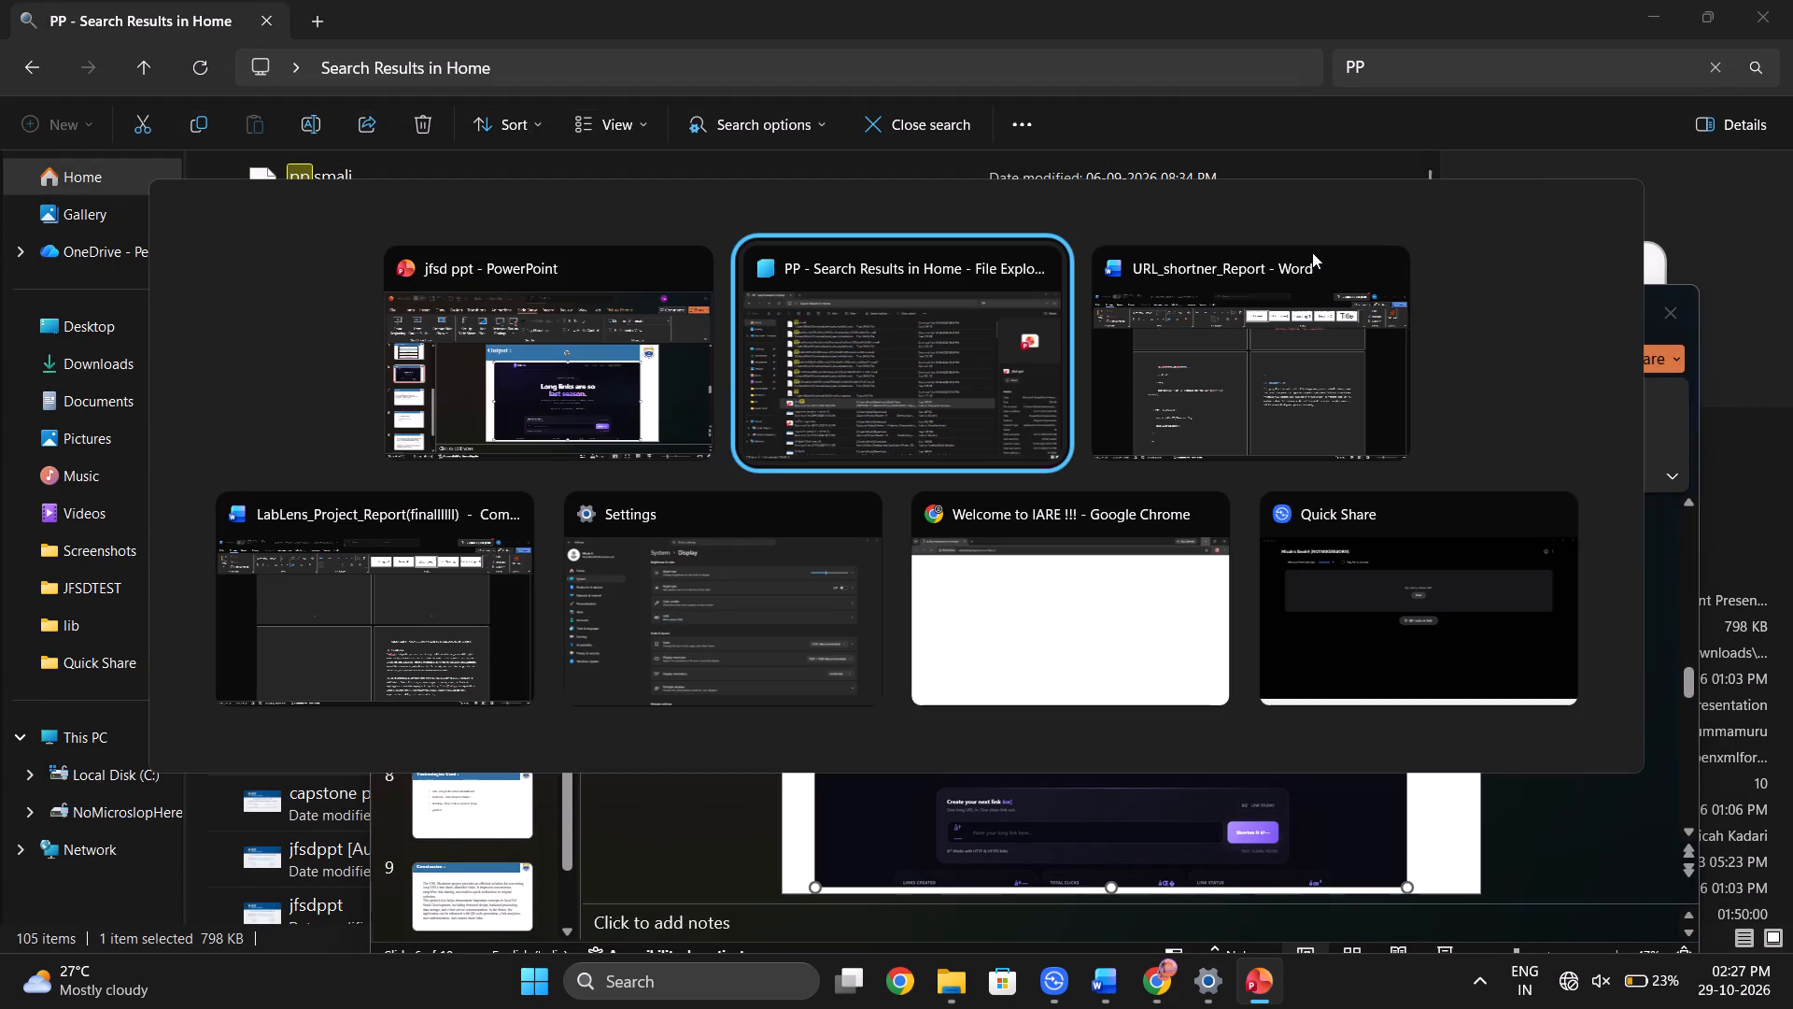
pyautogui.hotkey('alt', 'Tab')
pyautogui.hotkey('alt', 'Tab')
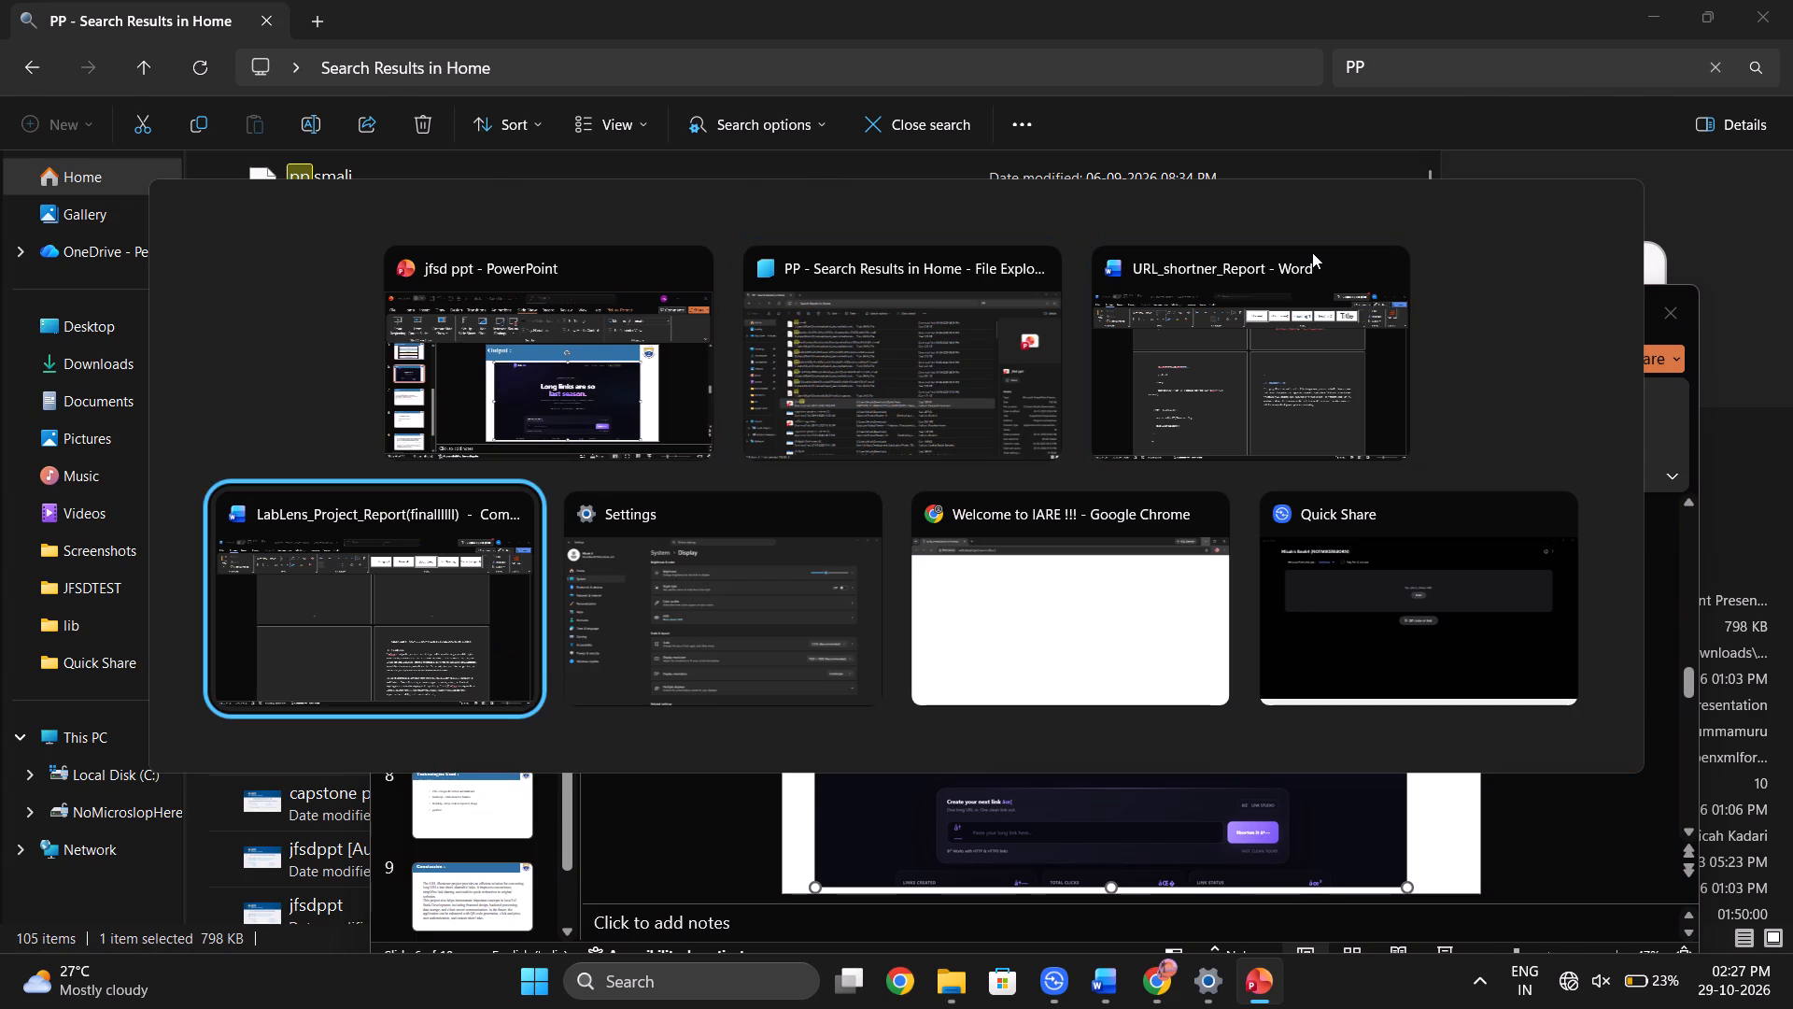
pyautogui.hotkey('ctrl', 'v')
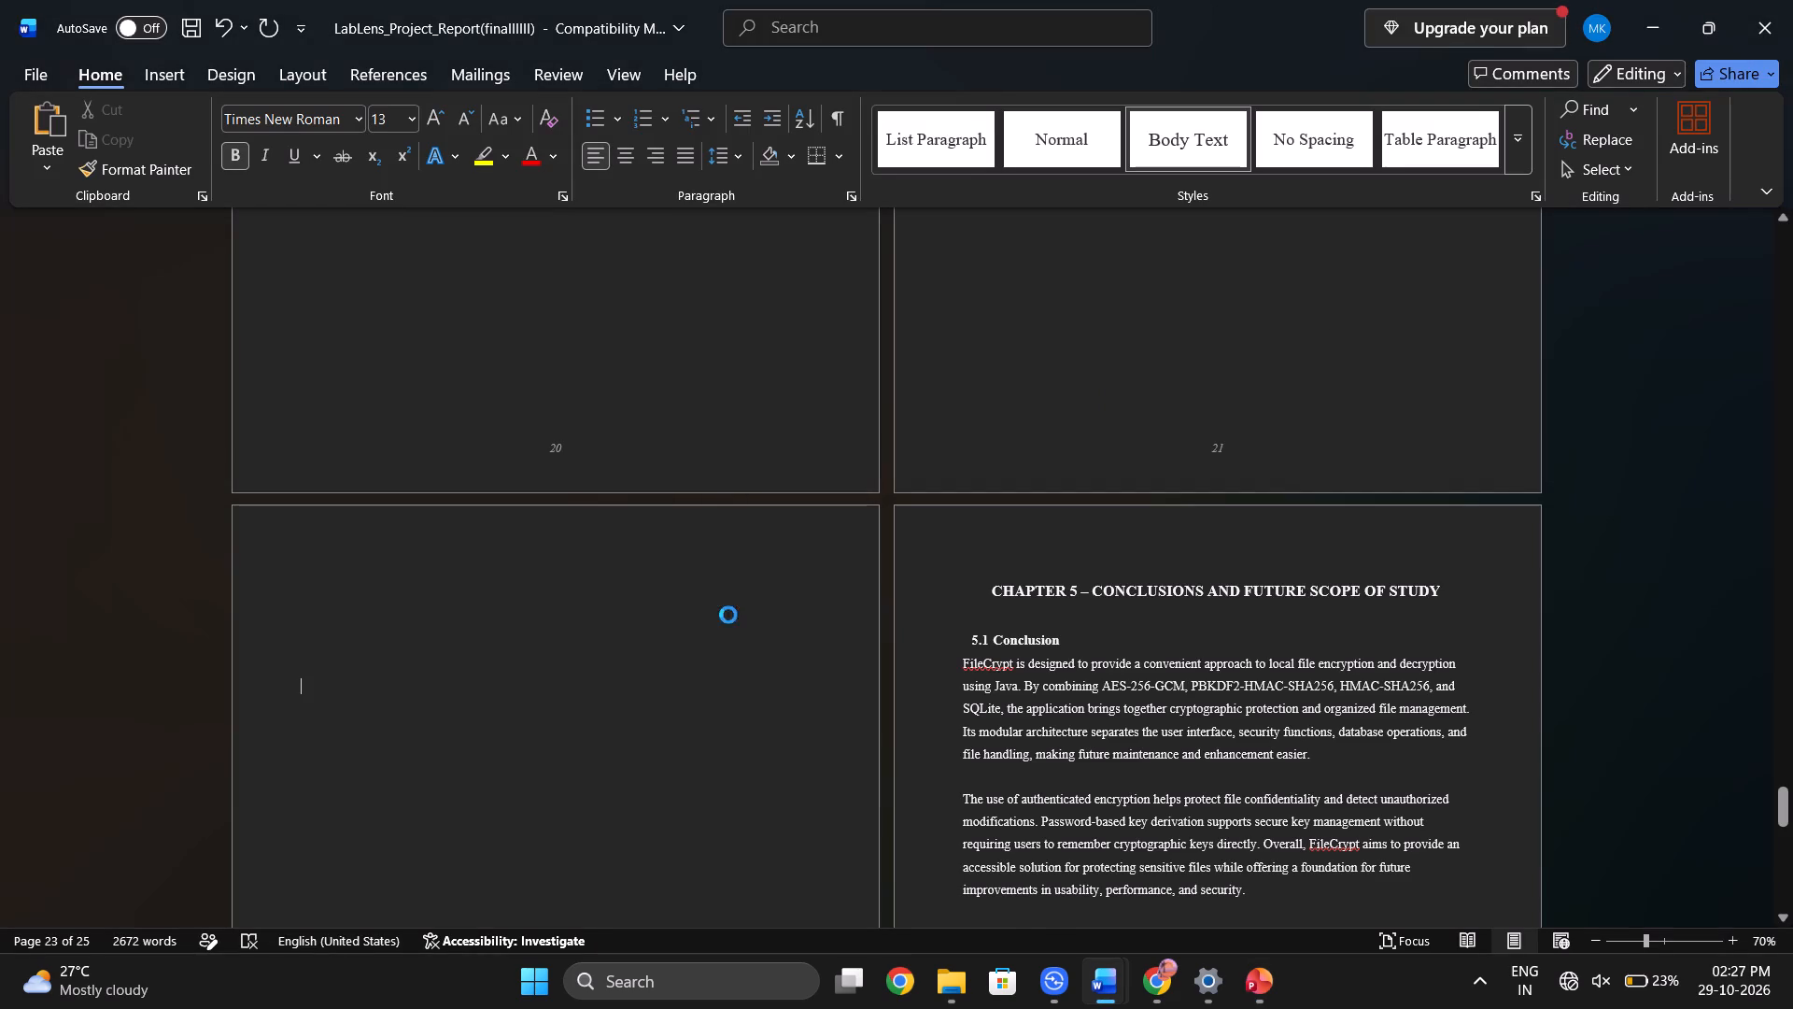
pyautogui.scroll(-5, 956, 618)
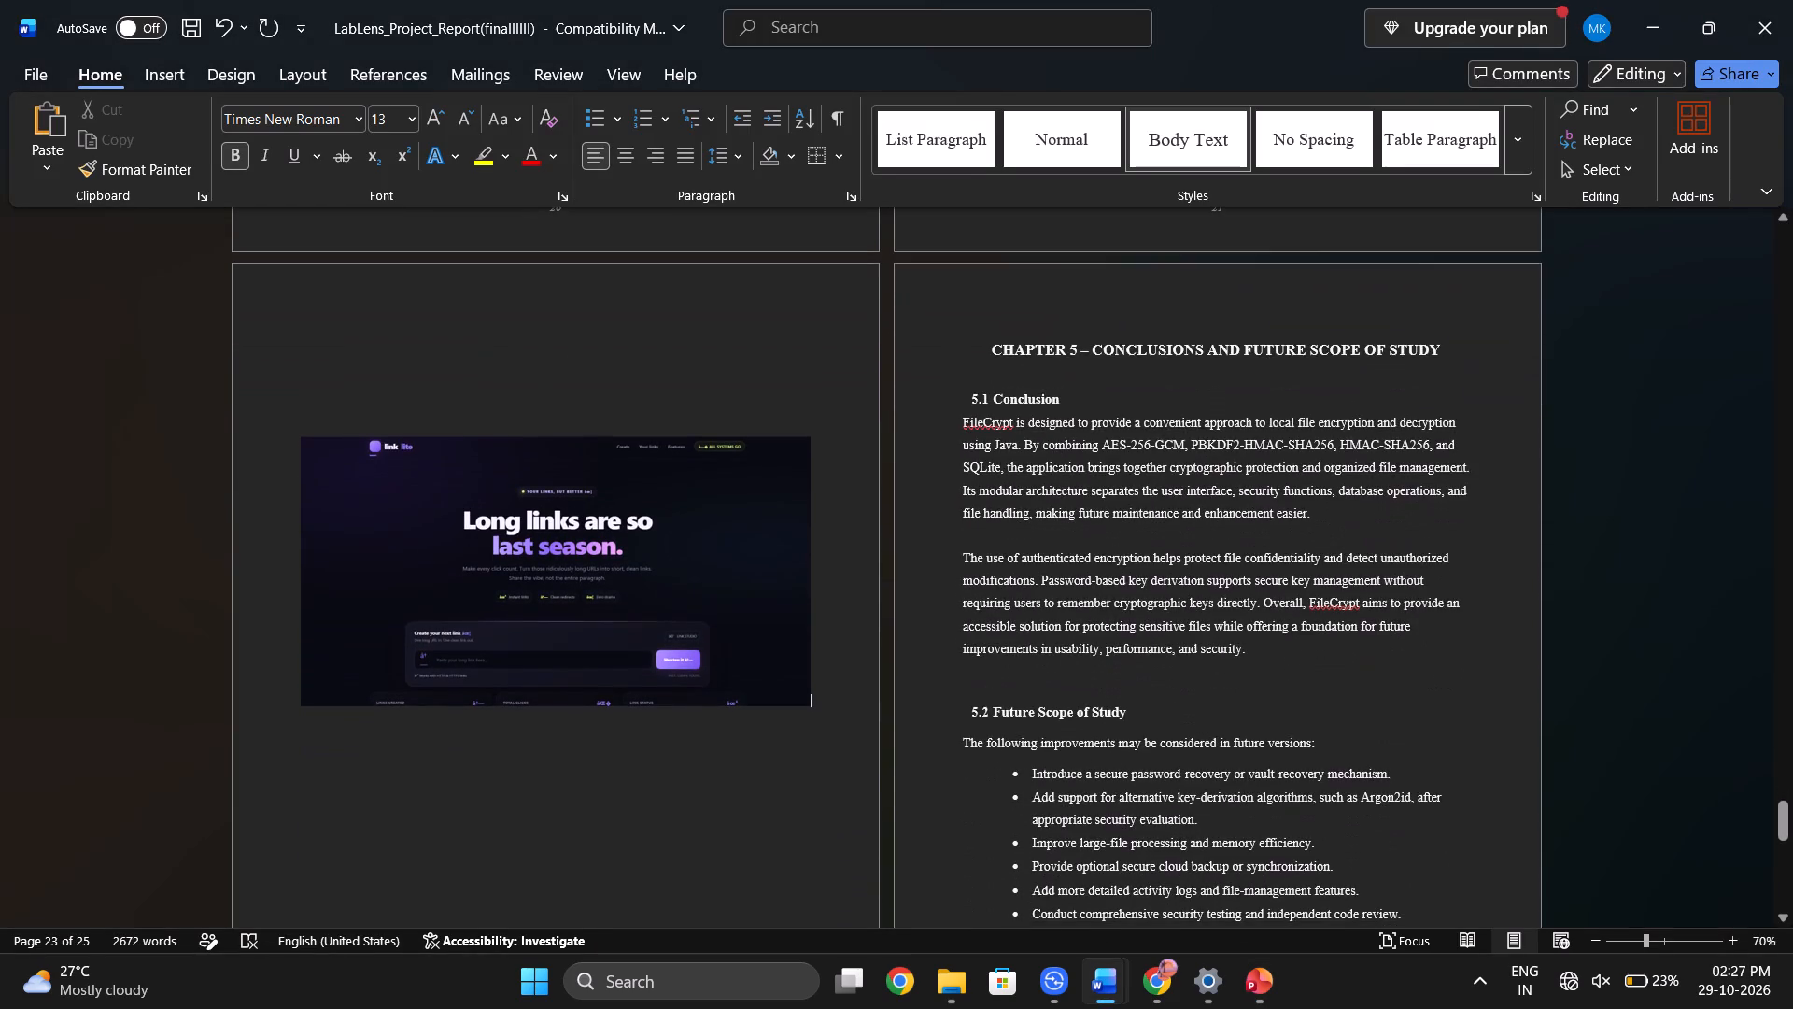
pyautogui.scroll(-2, 971, 567)
pyautogui.hotkey('alt', 'Tab')
pyautogui.scroll(-1, 1134, 575)
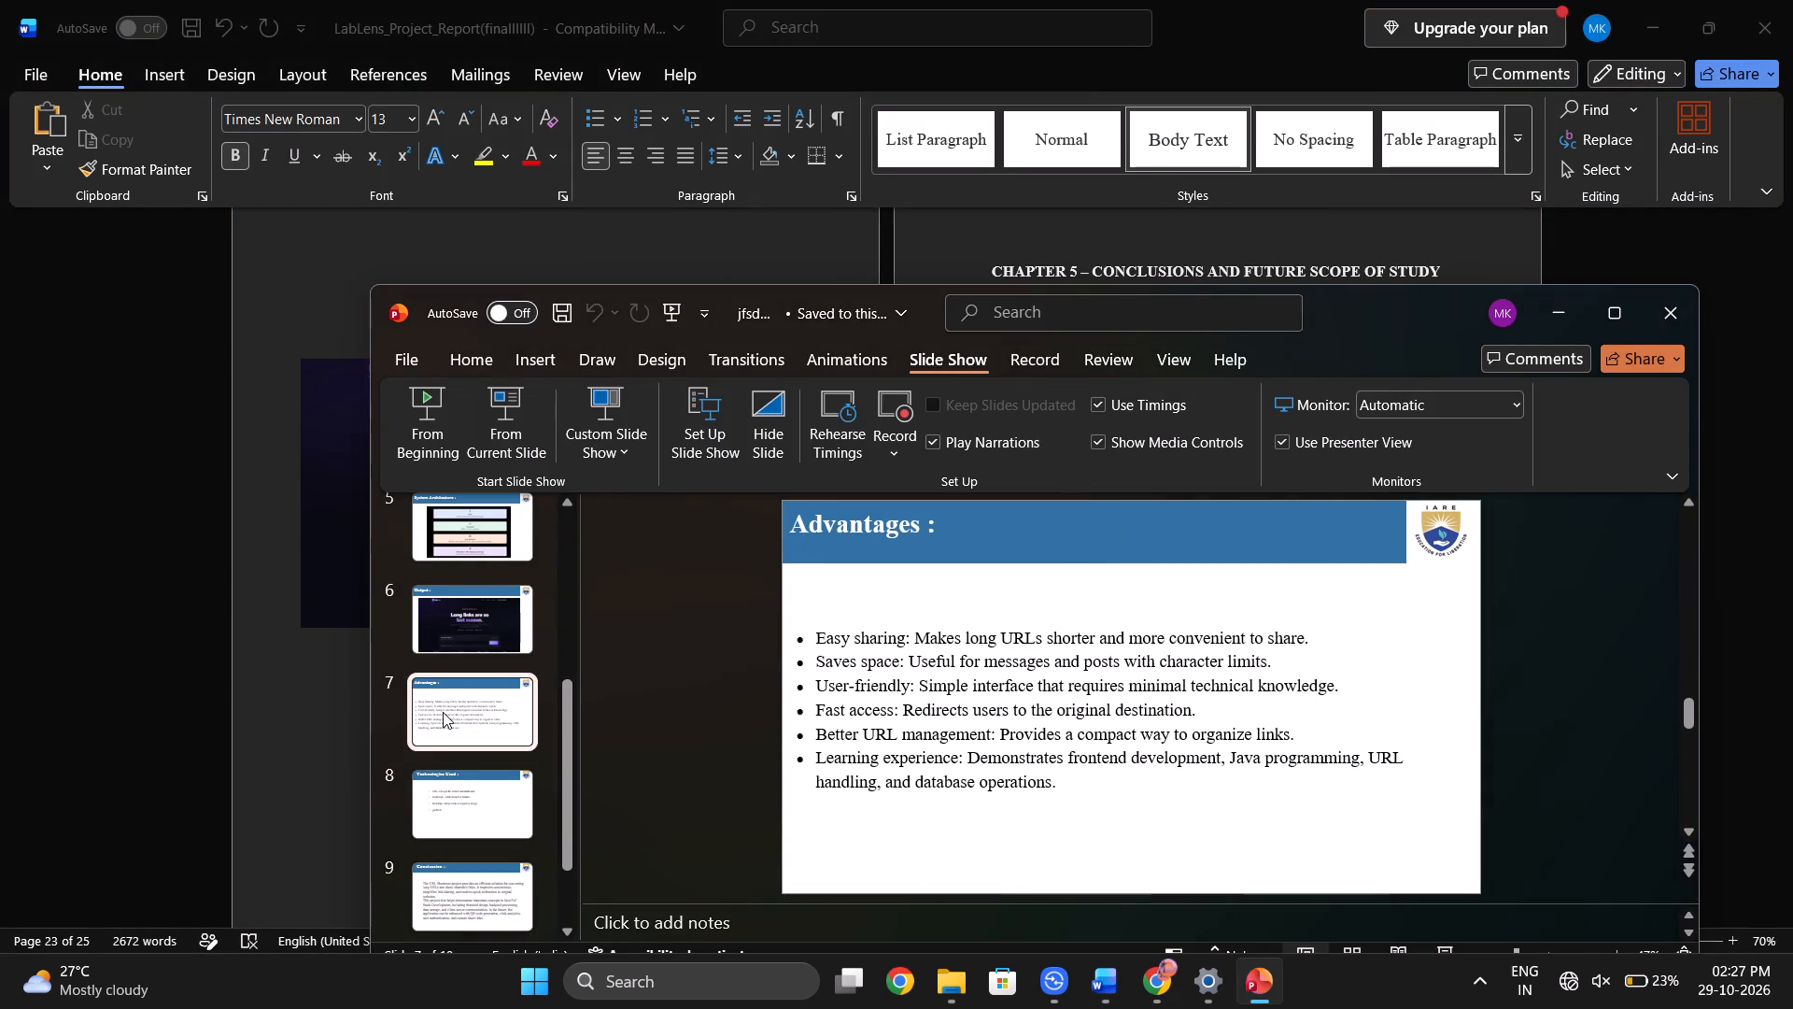
pyautogui.scroll(-1, 444, 710)
pyautogui.click(1571, 332)
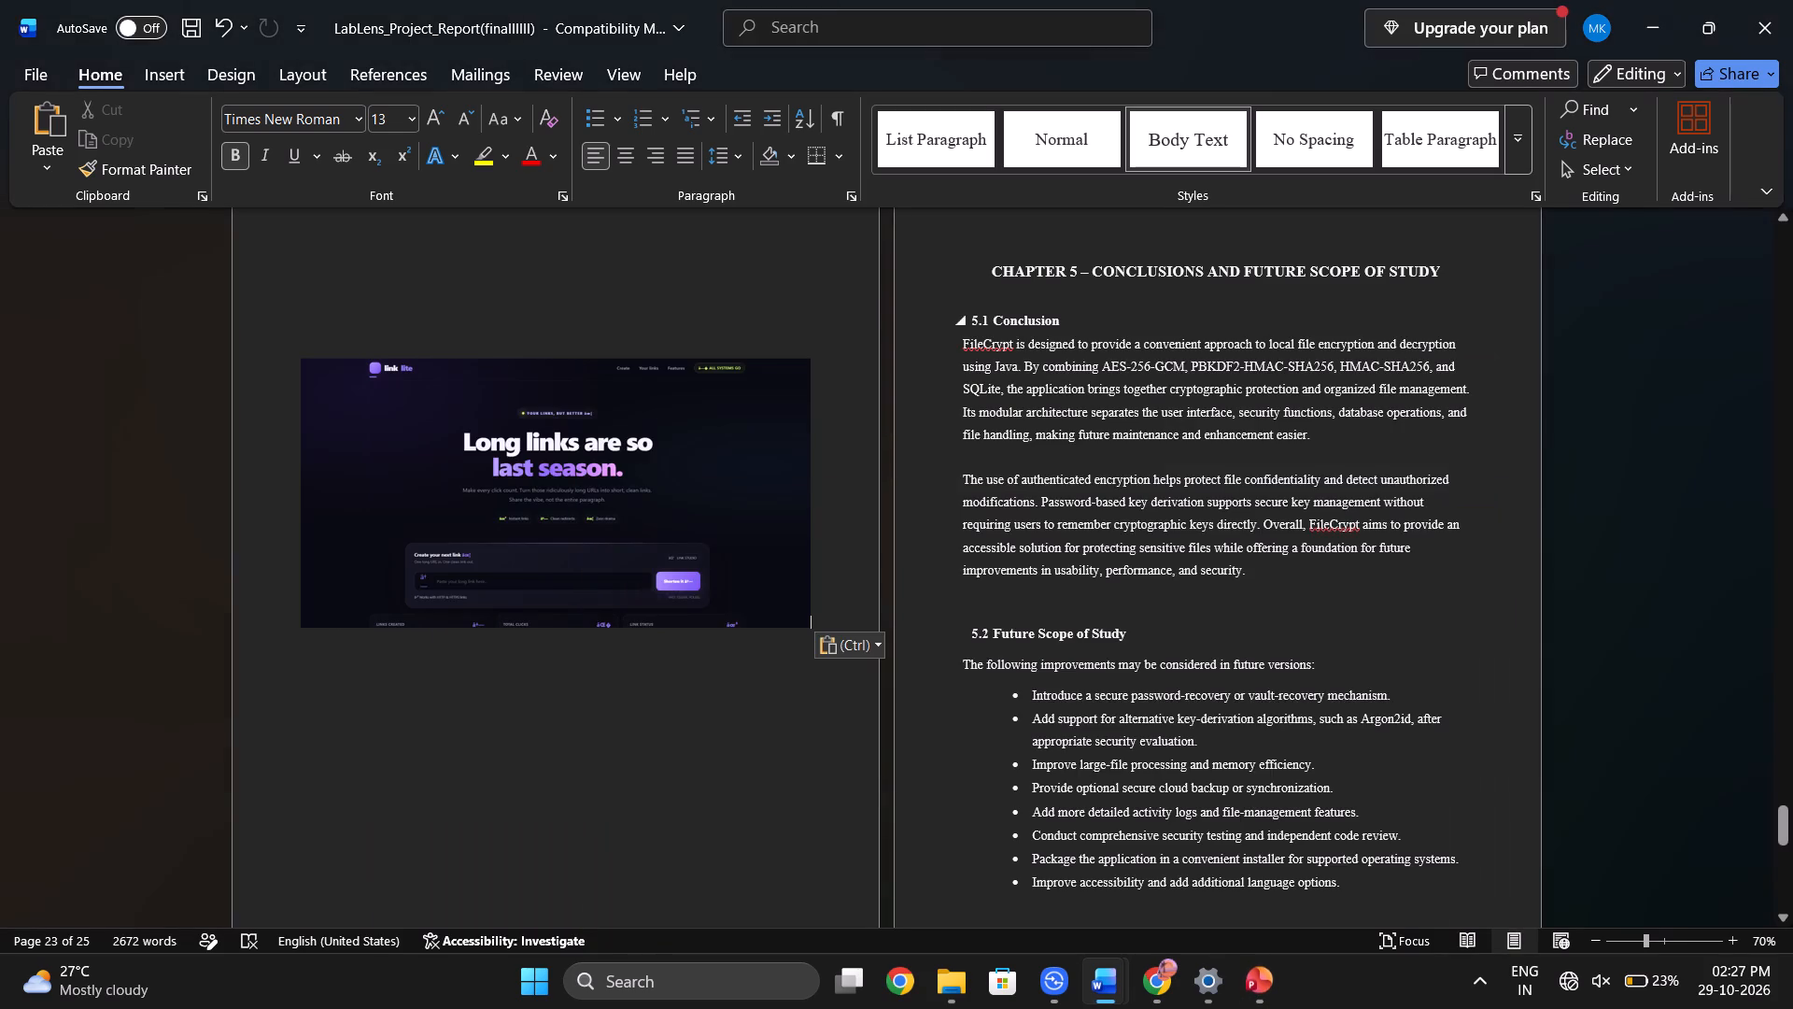
# Copy the 5.1 Conclusion and 5.2 Future Scope sections, headings included, from Chapter 5 of URL_shortner_Report.
pyautogui.hotkey('alt', 'Tab')
pyautogui.hotkey('alt', 'Tab')
pyautogui.hotkey('alt', 'Tab')
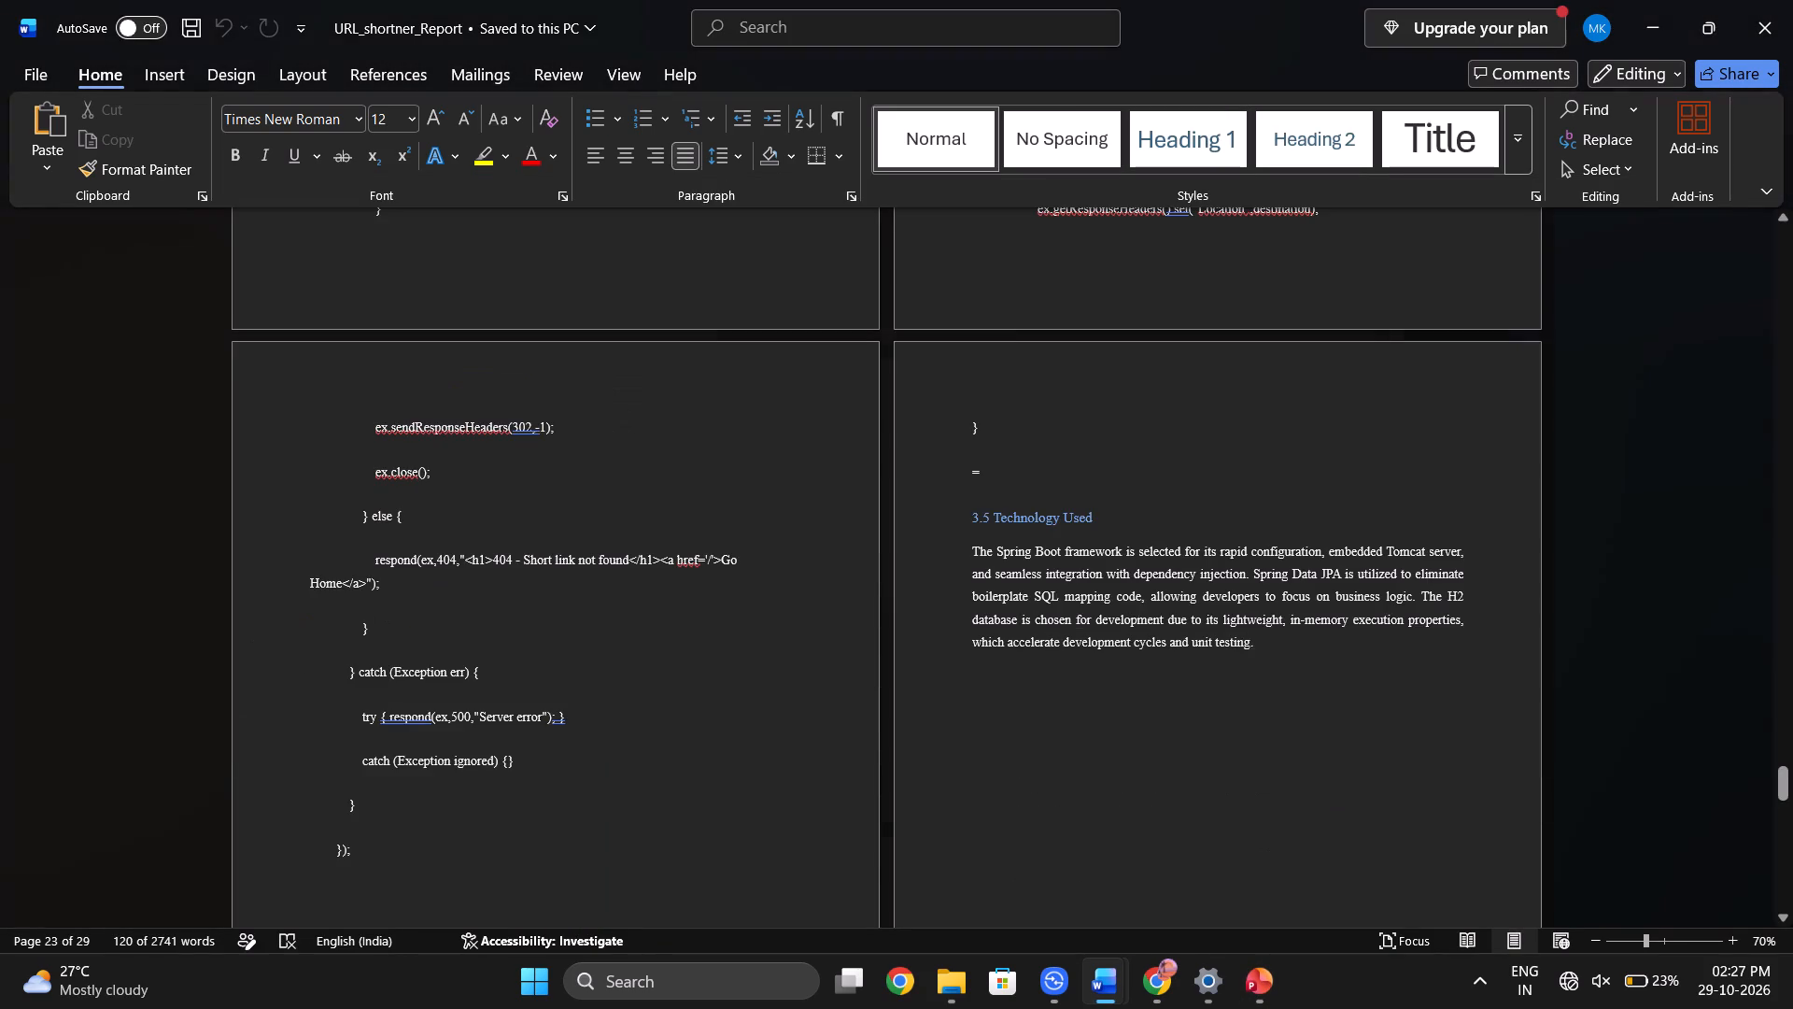
pyautogui.scroll(-1, 1063, 470)
pyautogui.scroll(5, 1063, 470)
pyautogui.scroll(-11, 1063, 470)
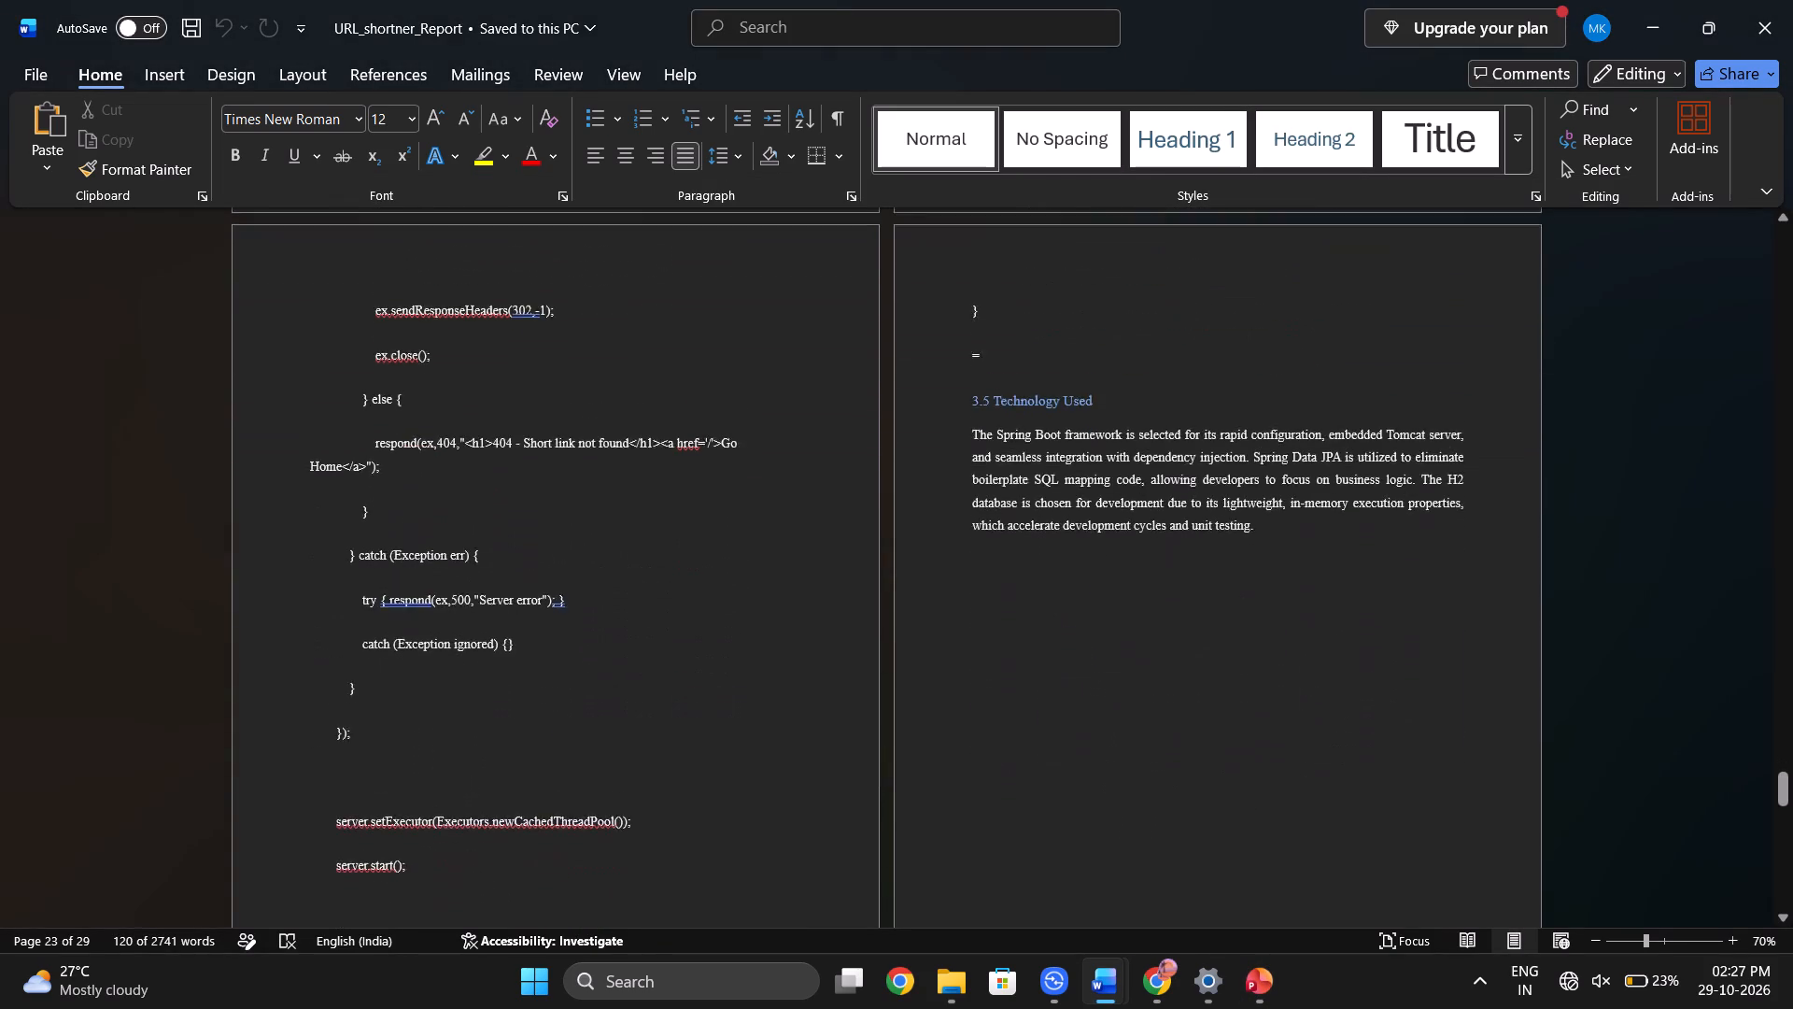
pyautogui.scroll(-20, 1063, 470)
pyautogui.scroll(-3, 997, 462)
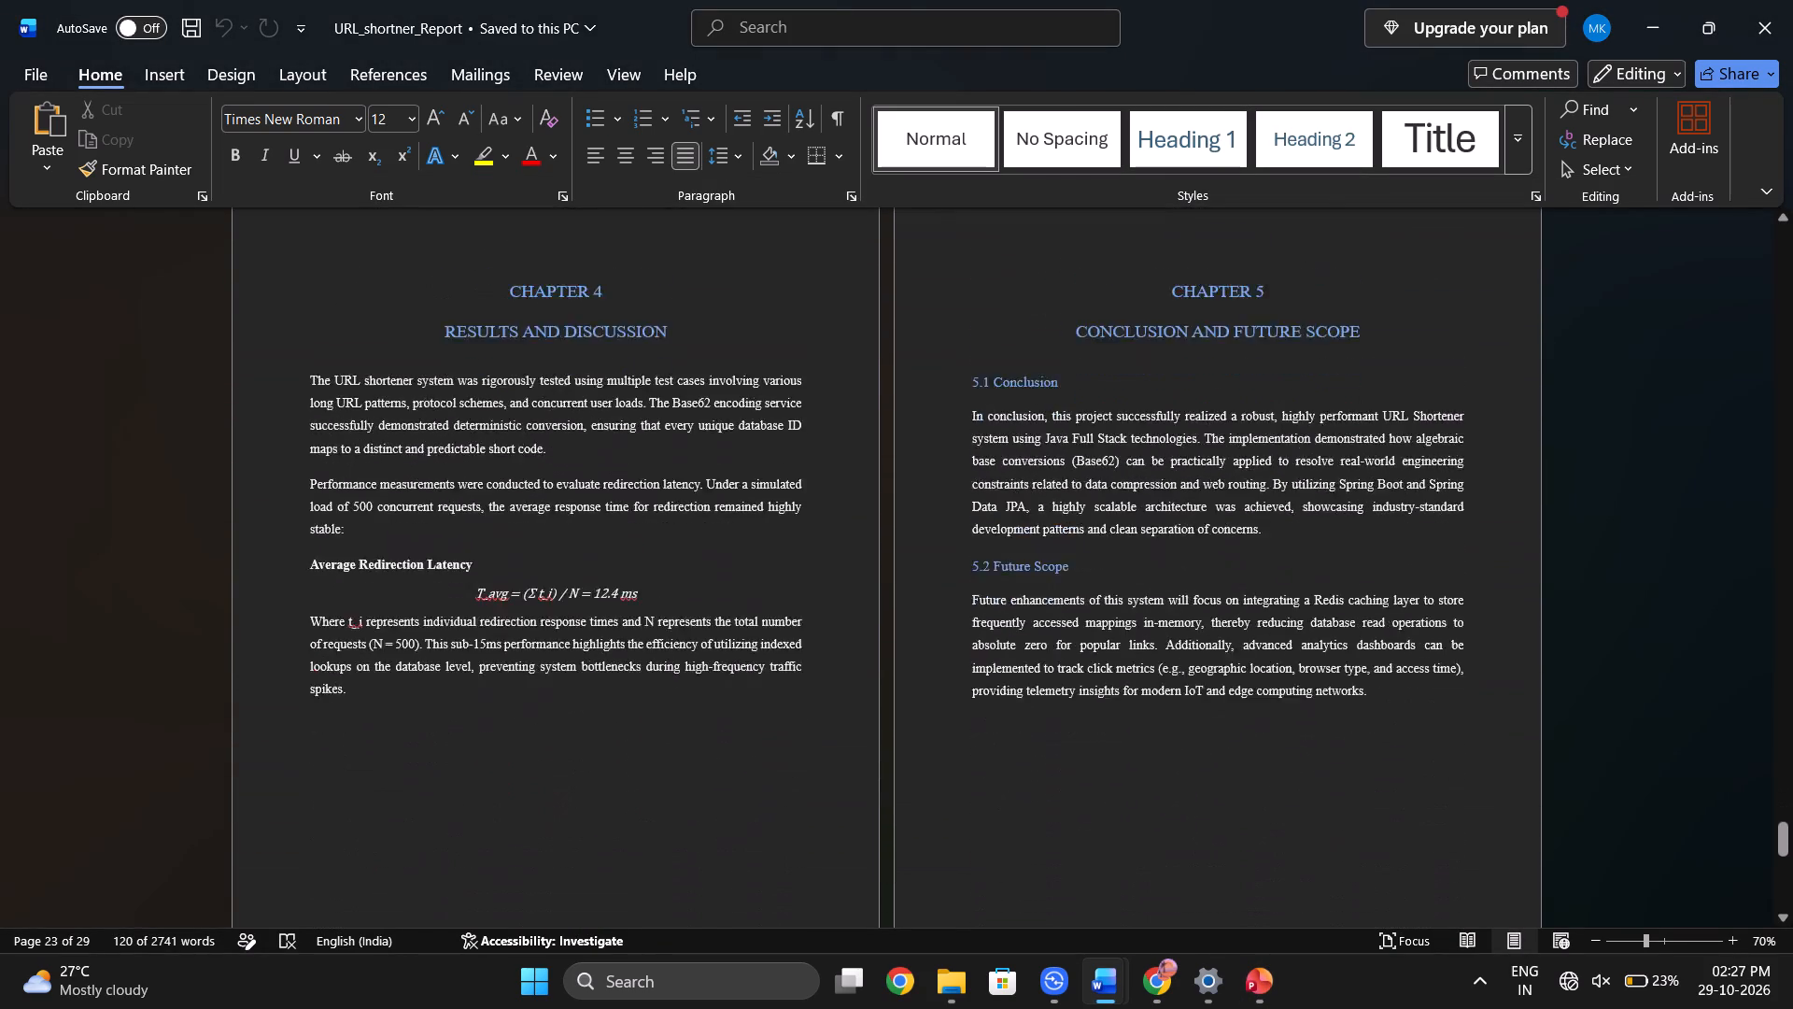
pyautogui.scroll(1, 995, 457)
pyautogui.moveTo(967, 330); pyautogui.dragTo(1452, 647)
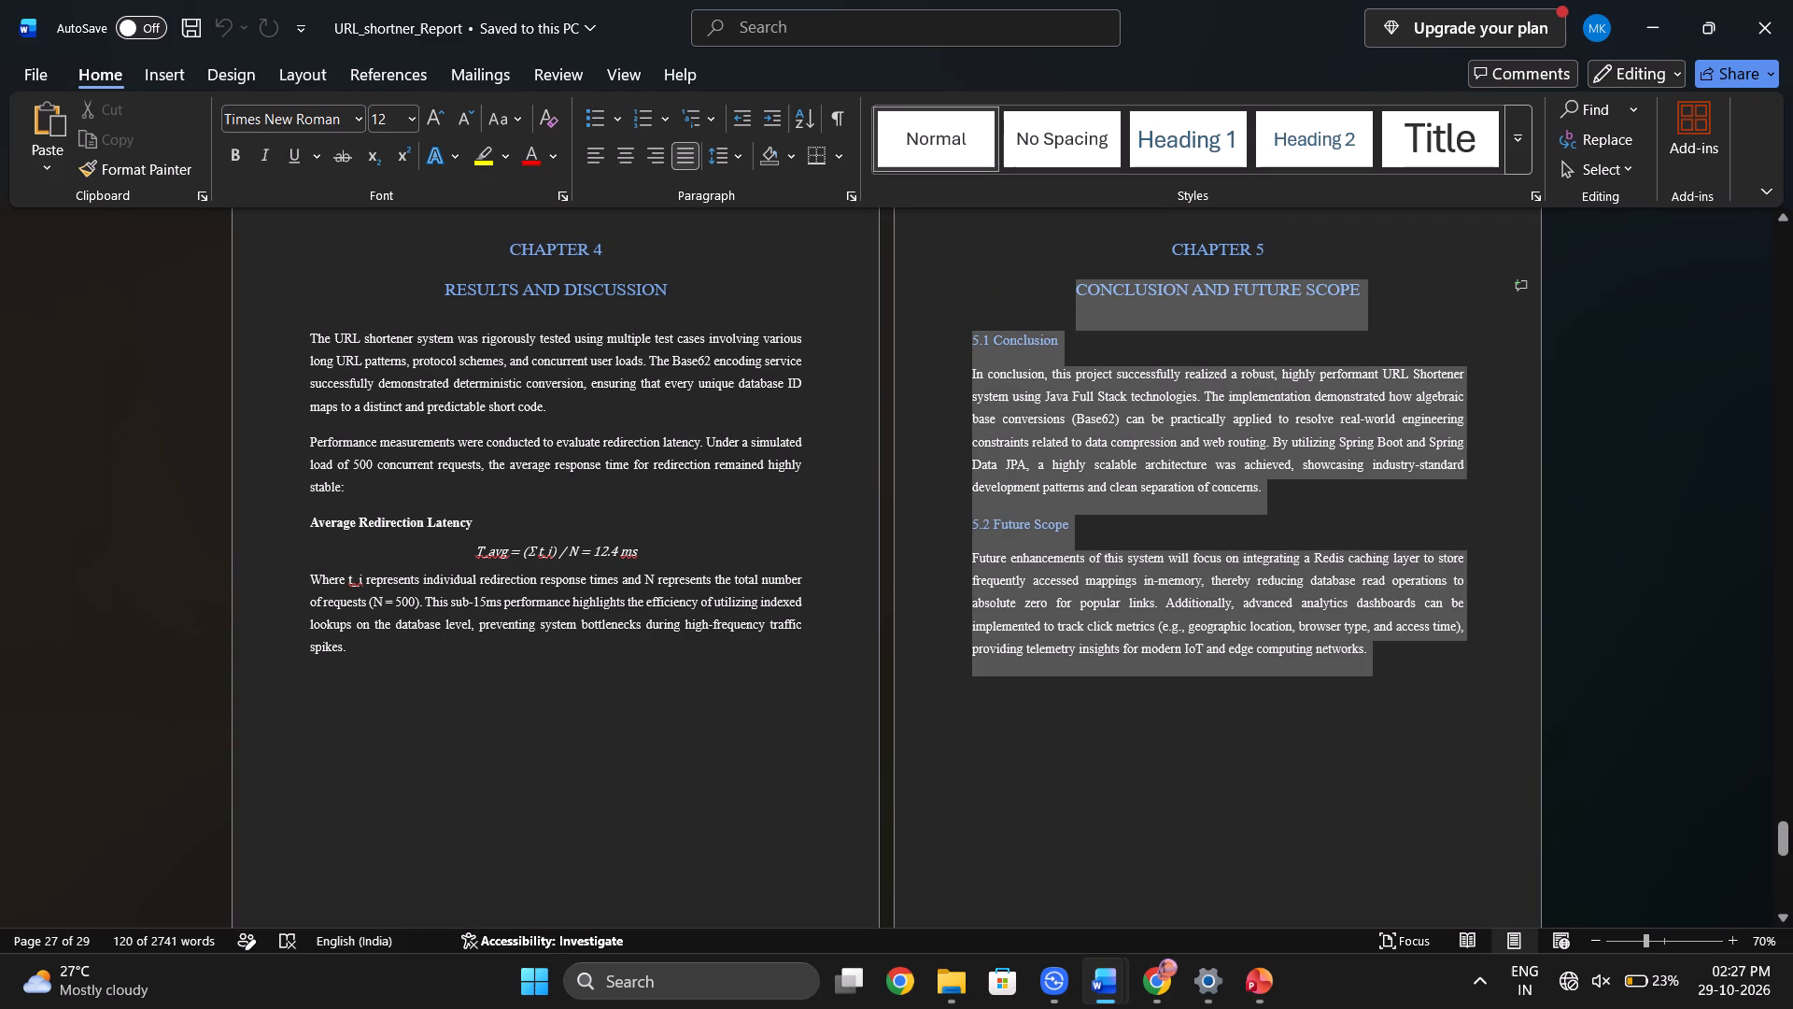
pyautogui.moveTo(1452, 647); pyautogui.dragTo(1362, 617)
pyautogui.click(979, 337)
pyautogui.moveTo(973, 337); pyautogui.dragTo(1462, 661)
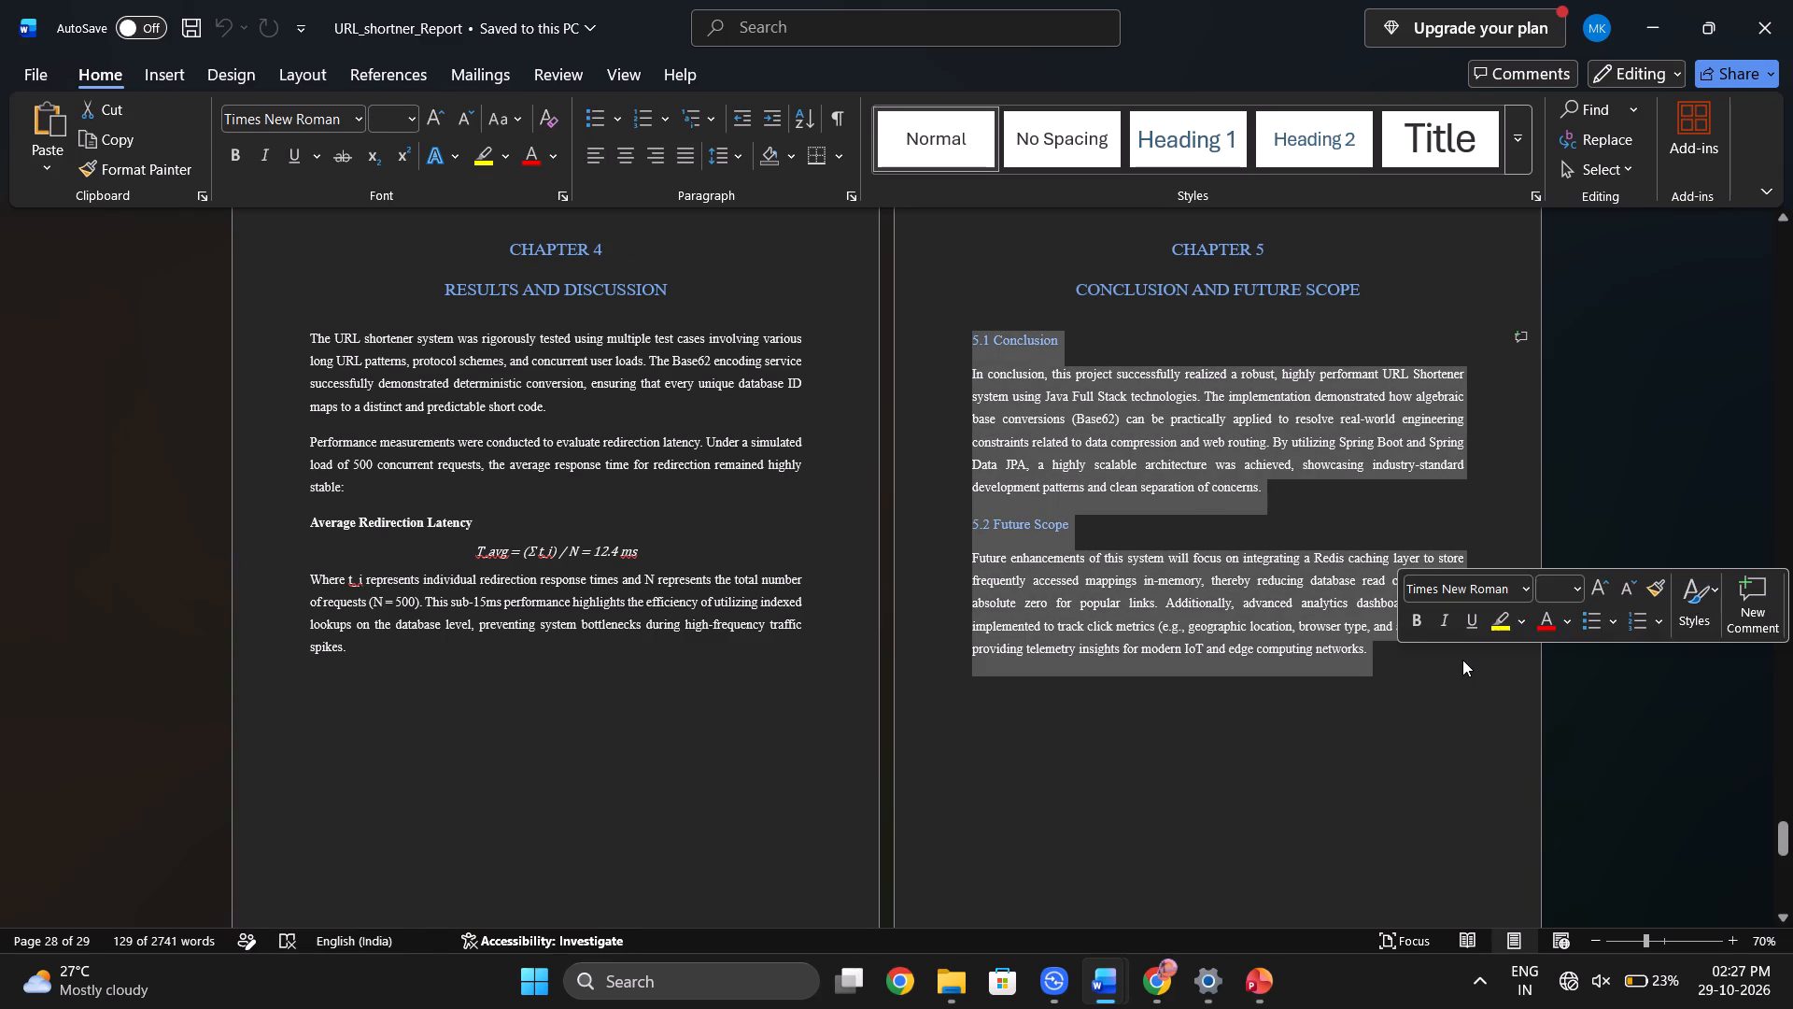
pyautogui.hotkey('ctrl', 'c')
# Replace the FileCrypt sections 5.1 and 5.2 in Chapter 5 of LabLens_Project_Report with the copied URL shortener sections.
pyautogui.hotkey('alt', 'Tab')
pyautogui.scroll(-1, 719, 570)
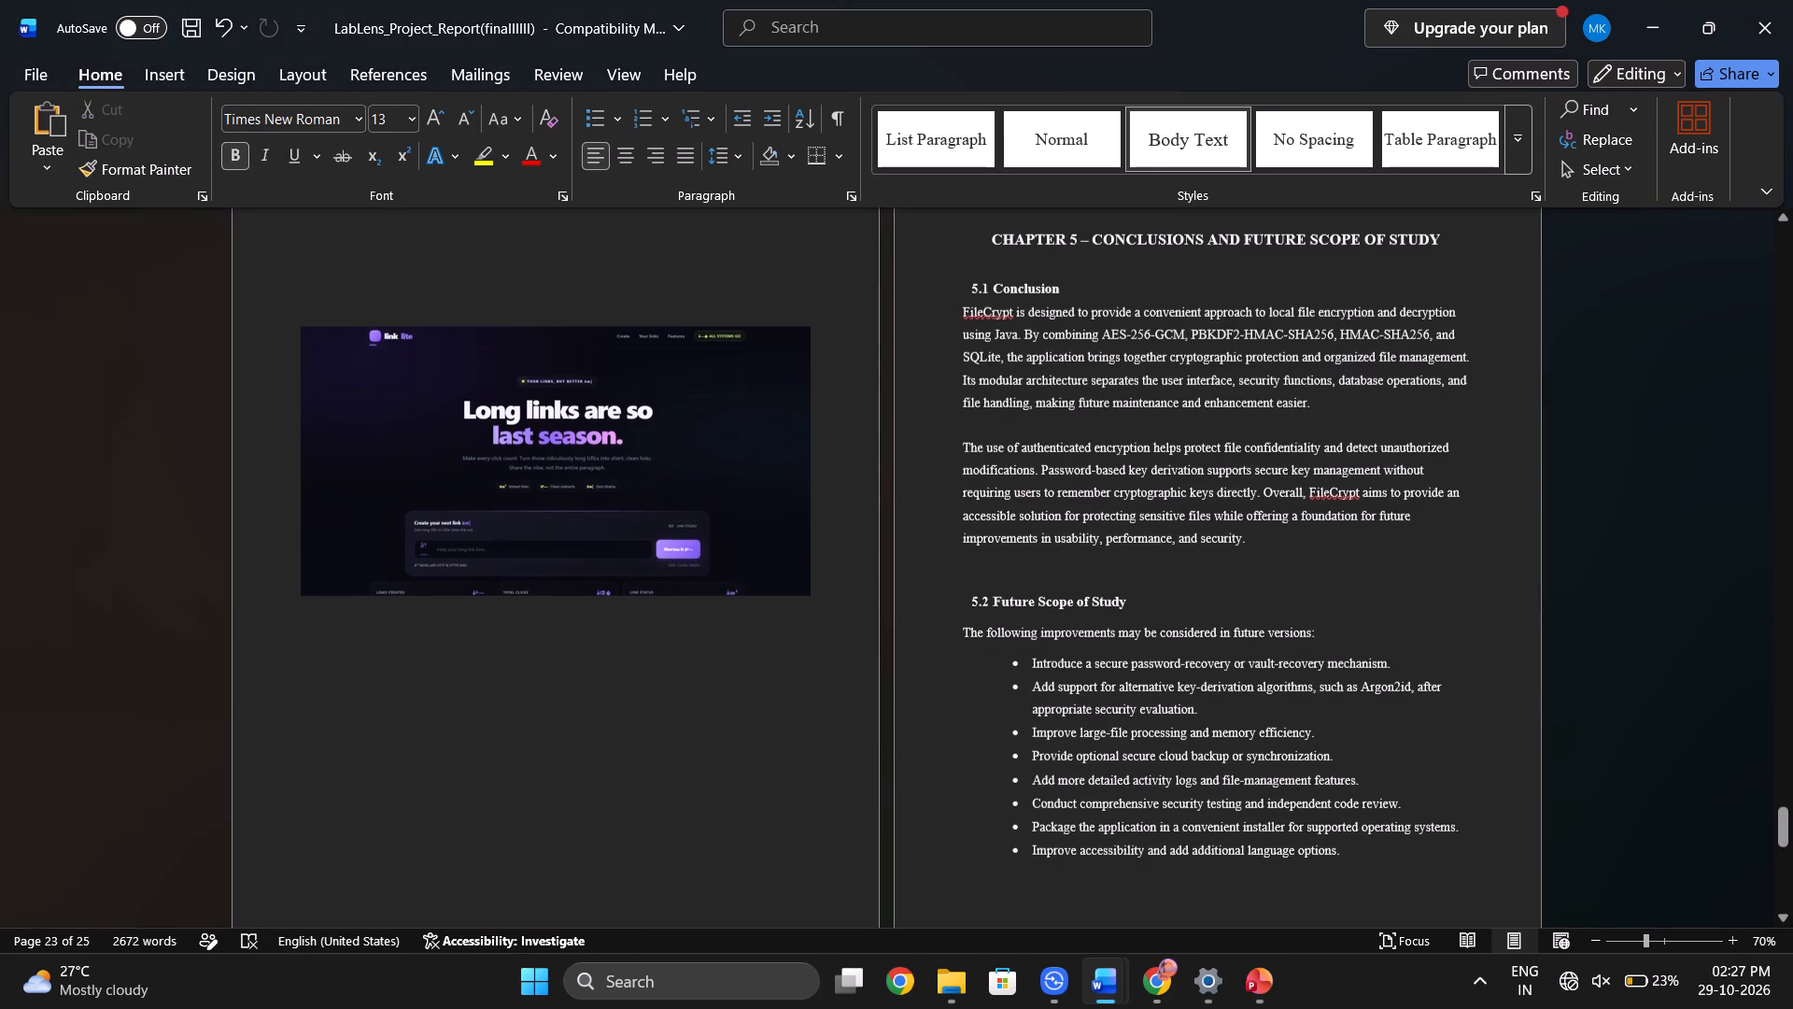
pyautogui.scroll(1, 719, 570)
pyautogui.moveTo(970, 324); pyautogui.dragTo(979, 360)
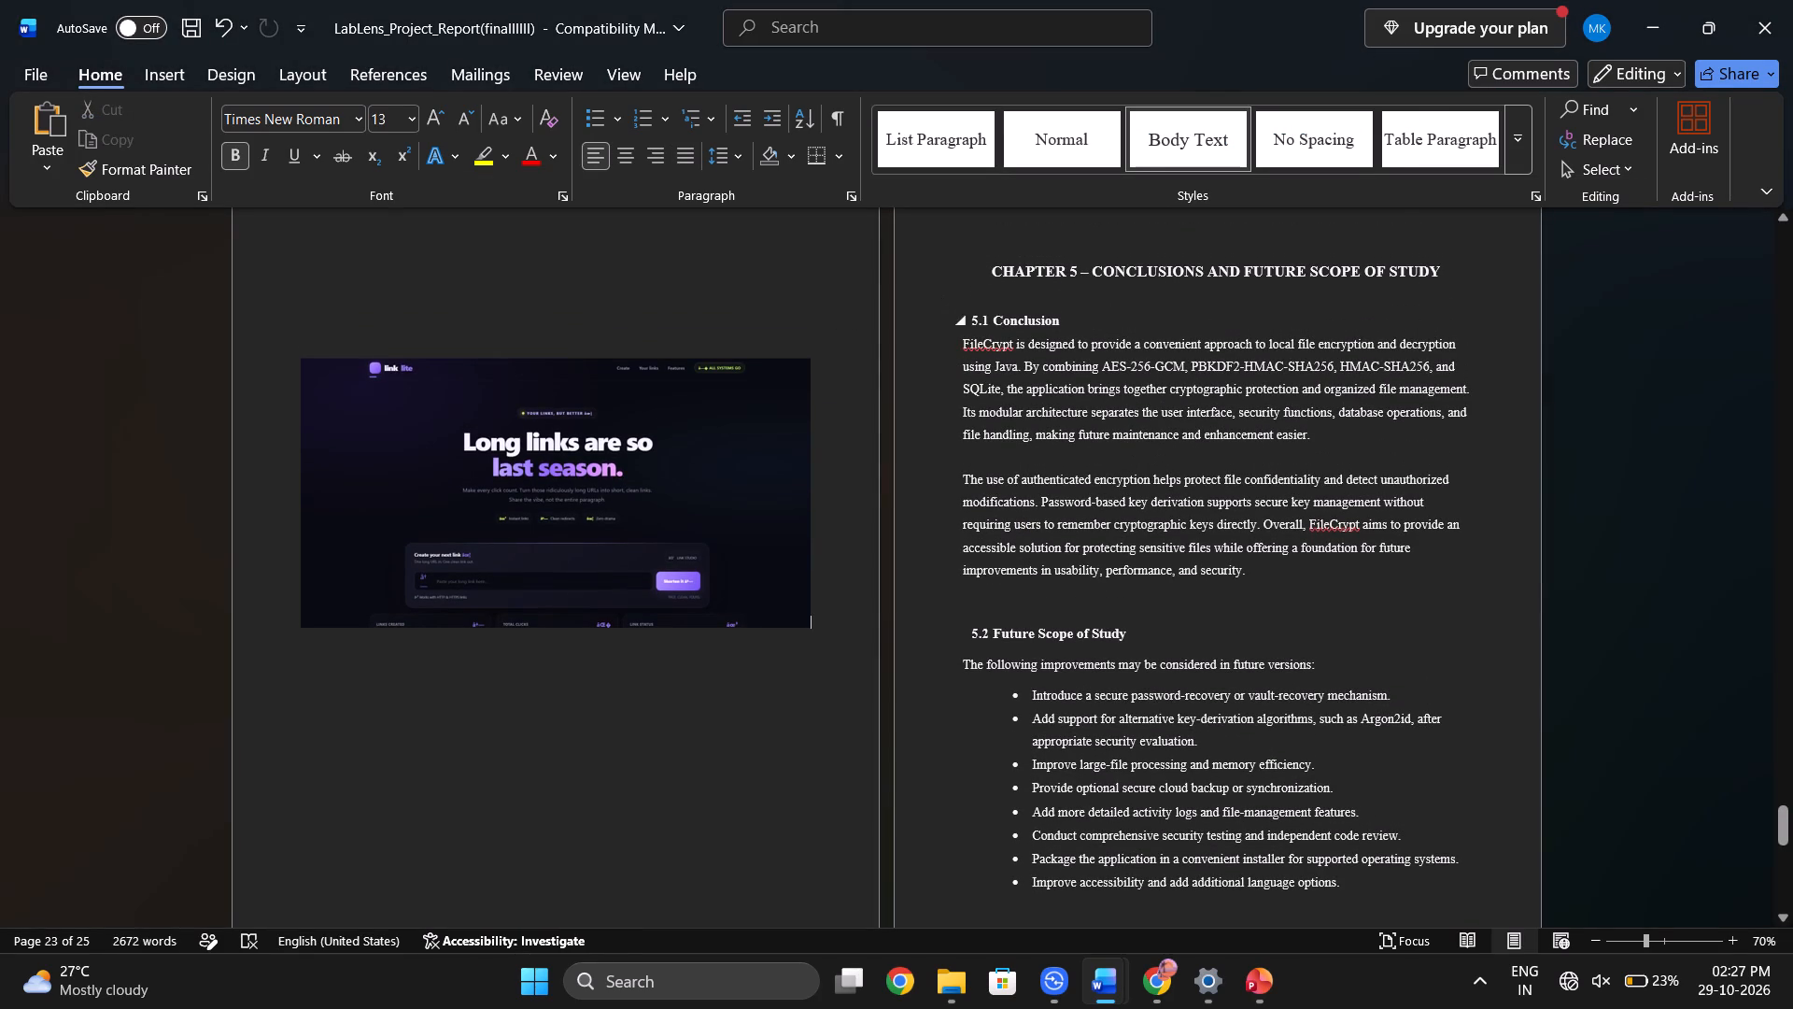
pyautogui.moveTo(979, 360); pyautogui.dragTo(1347, 813)
pyautogui.scroll(-2, 1314, 892)
pyautogui.hotkey('ctrl', 'v')
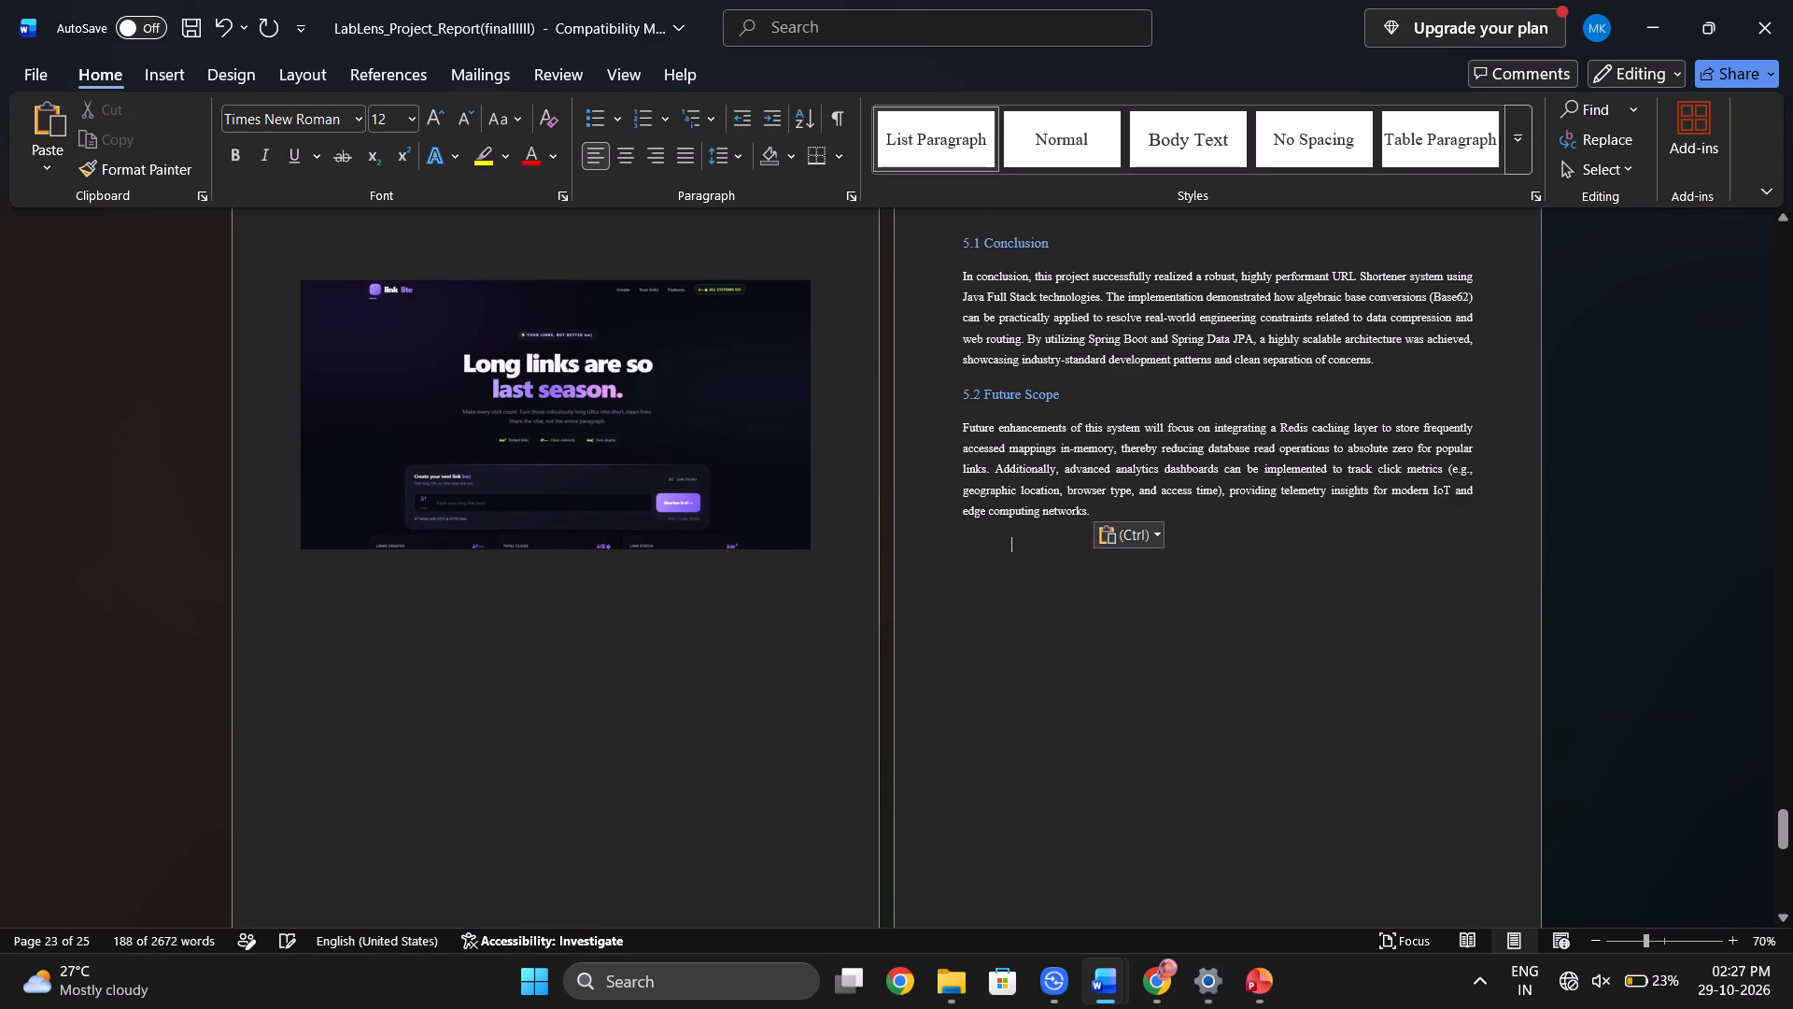
# Copy all the reference entries below the REFERENCES heading on the last page of URL_shortner_Report.
pyautogui.scroll(3, 1334, 796)
pyautogui.scroll(-18, 1334, 796)
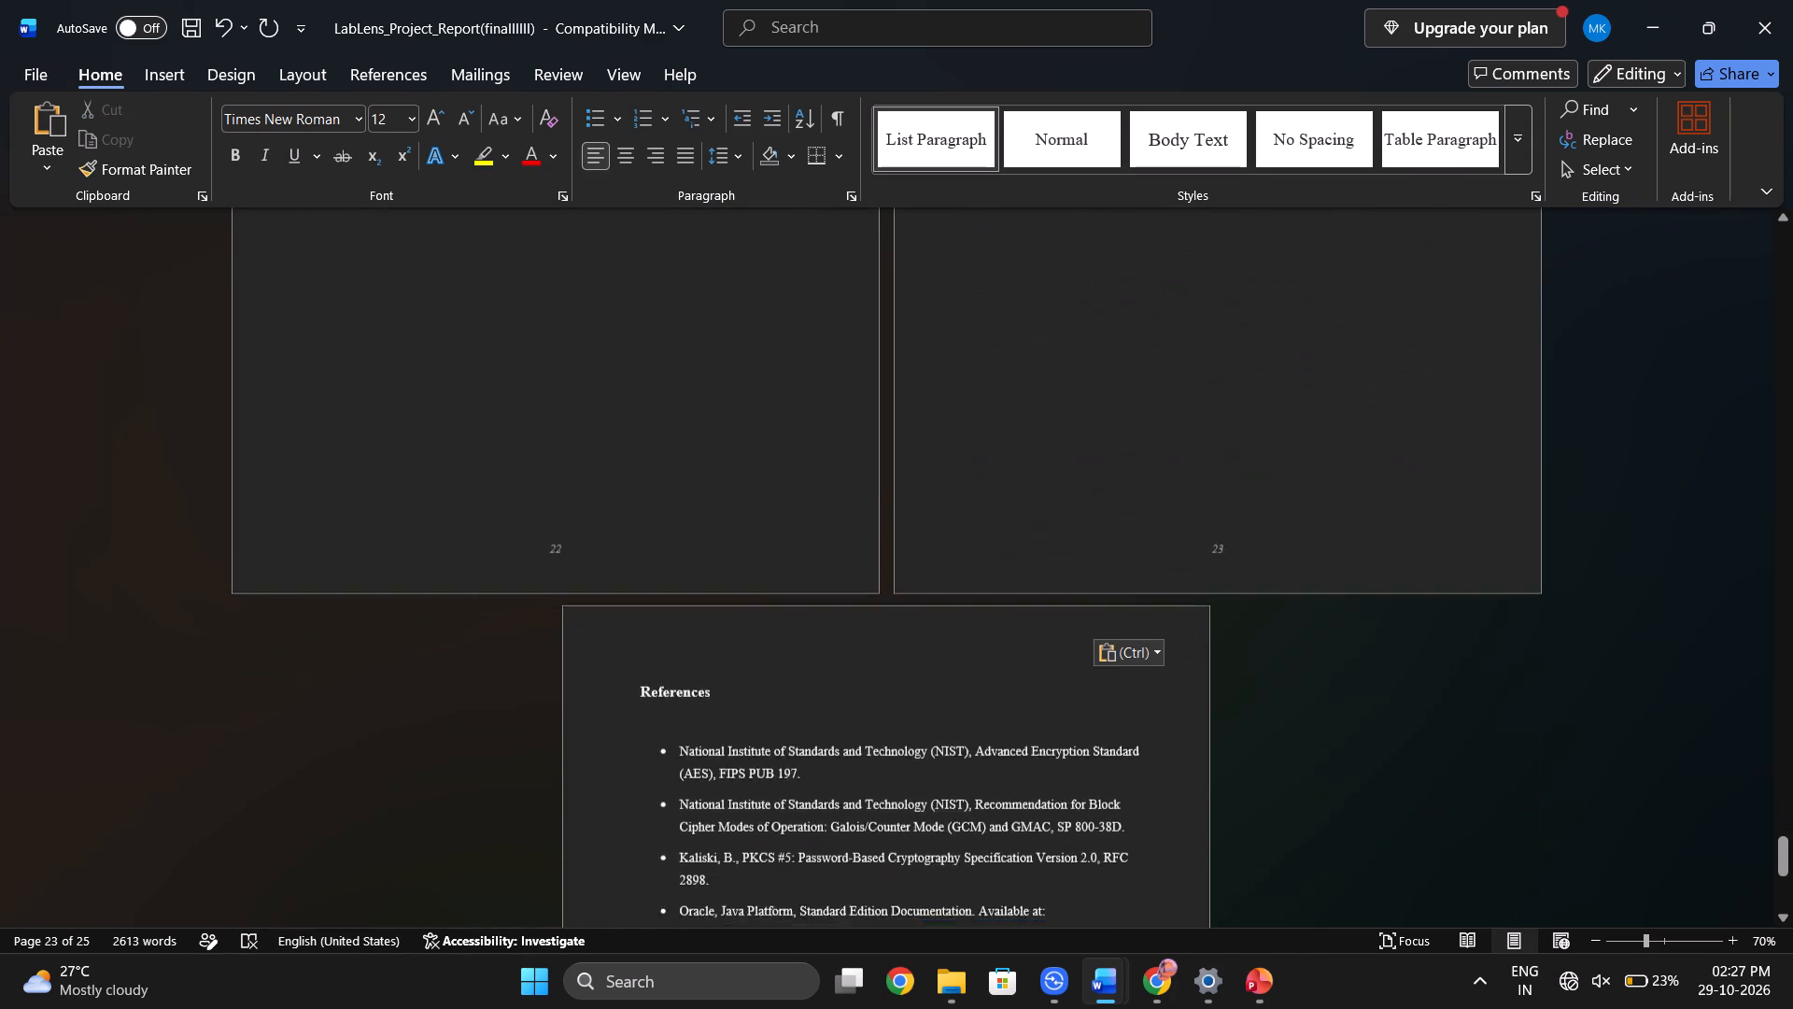
pyautogui.press('`')
pyautogui.hotkey('alt', '`')
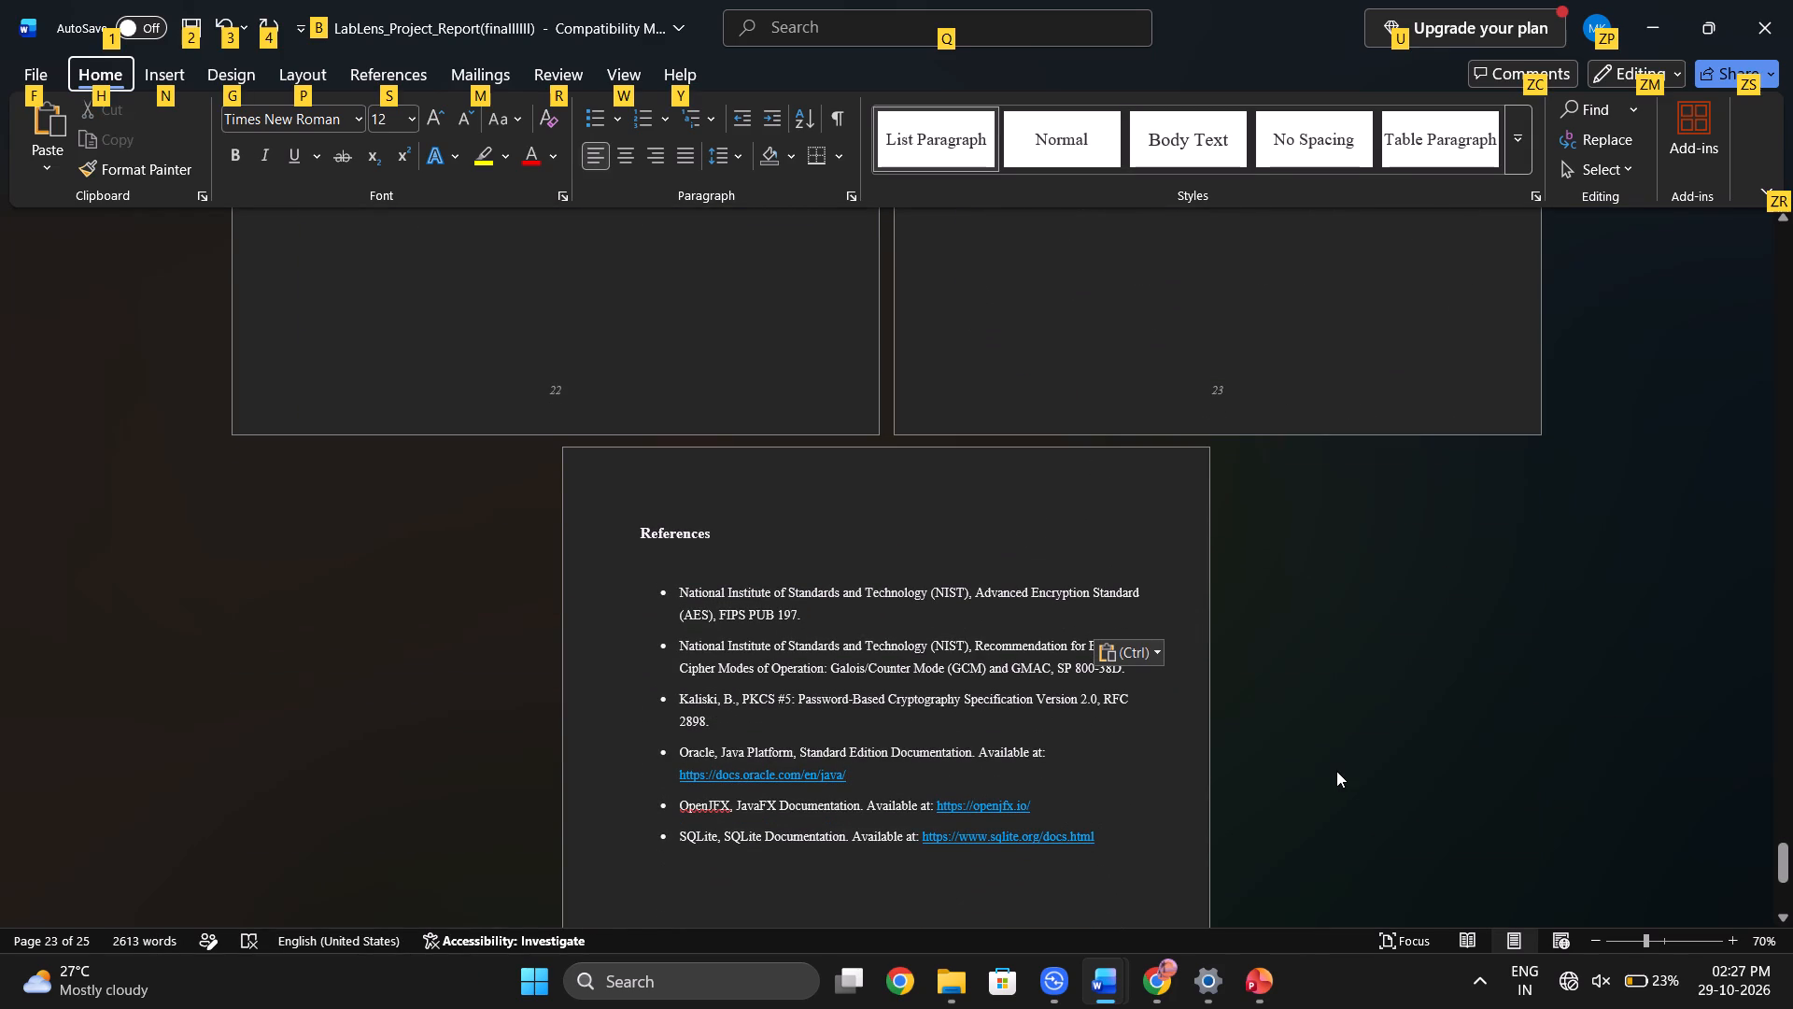
pyautogui.hotkey('alt', '`')
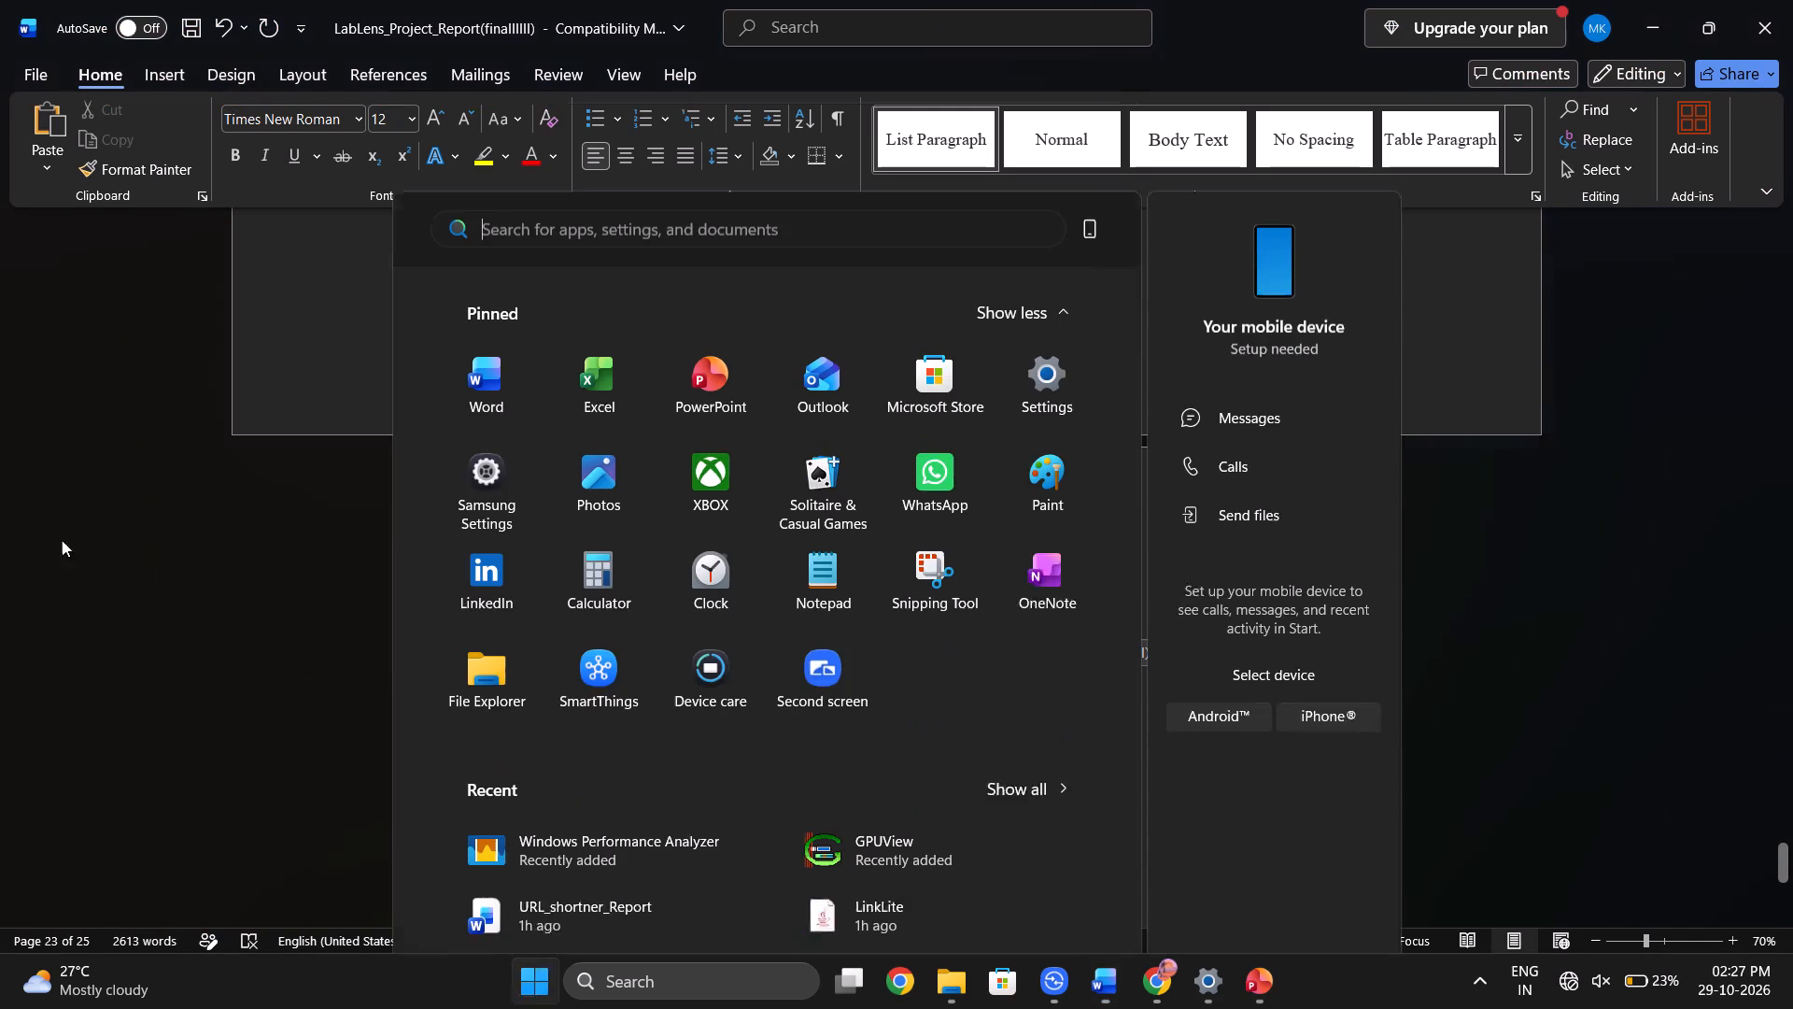
pyautogui.hotkey('alt', 'Tab')
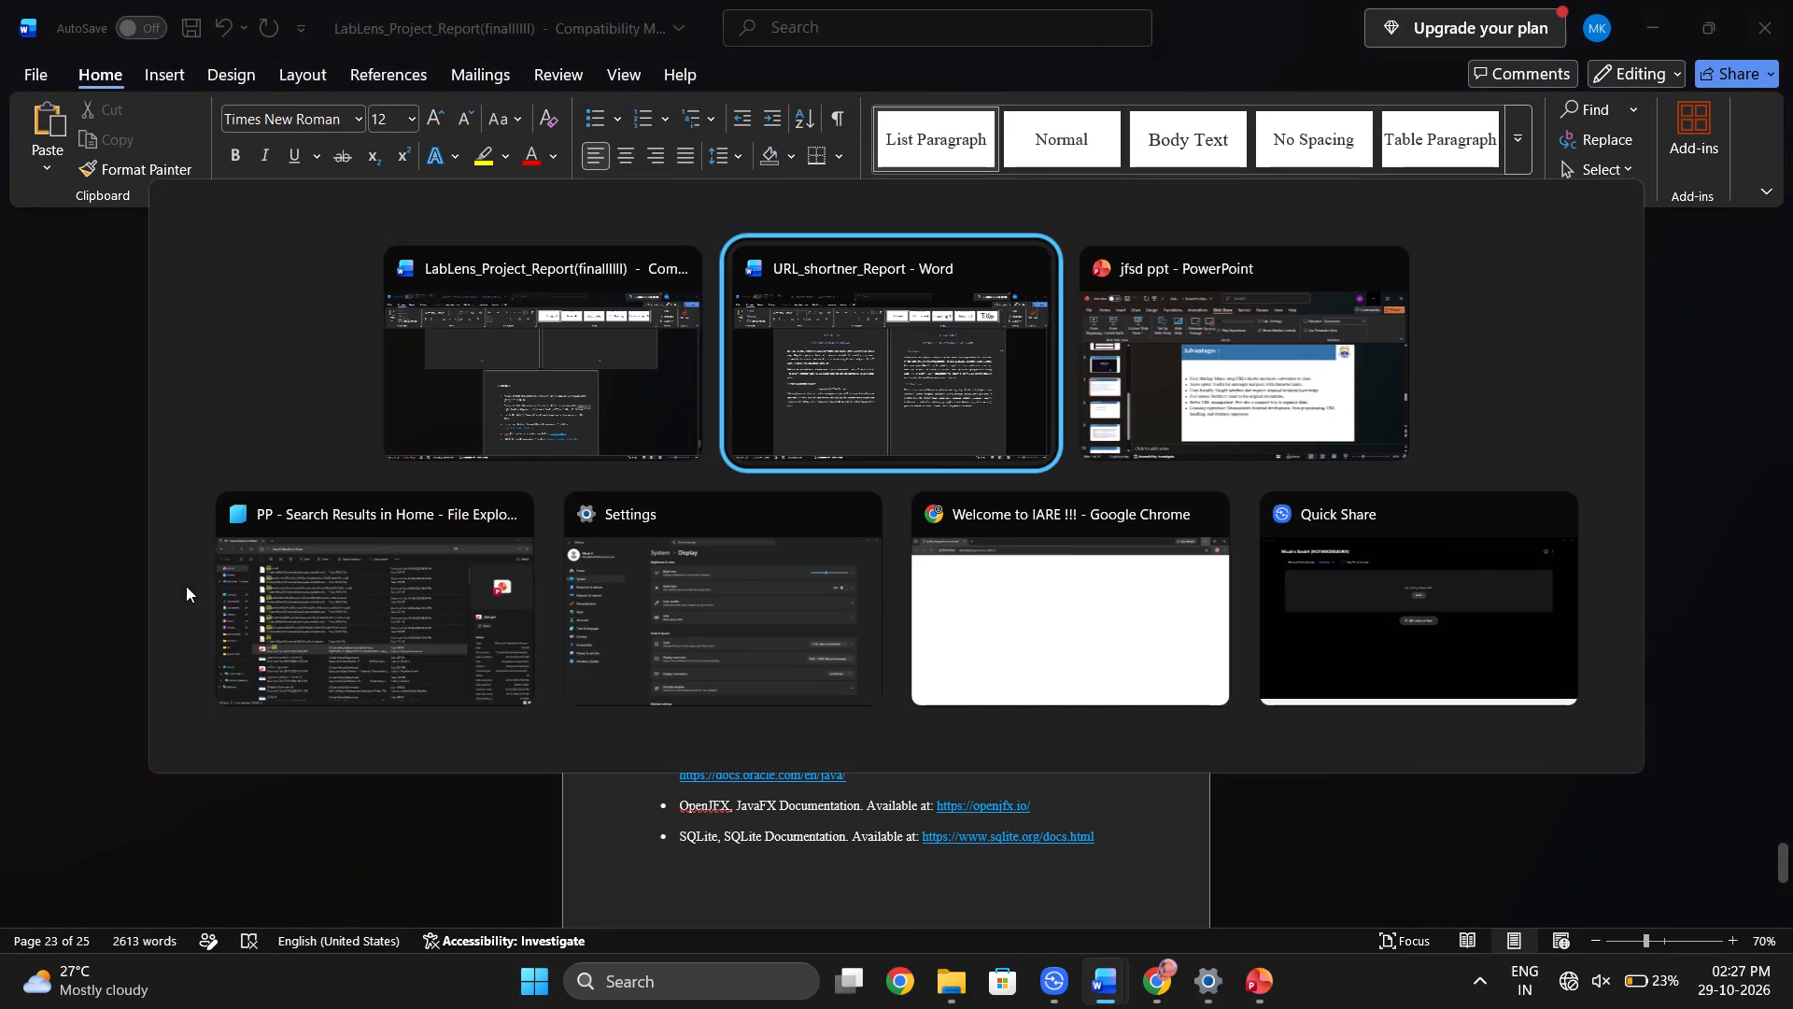
pyautogui.click(53, 552)
pyautogui.scroll(-7, 146, 553)
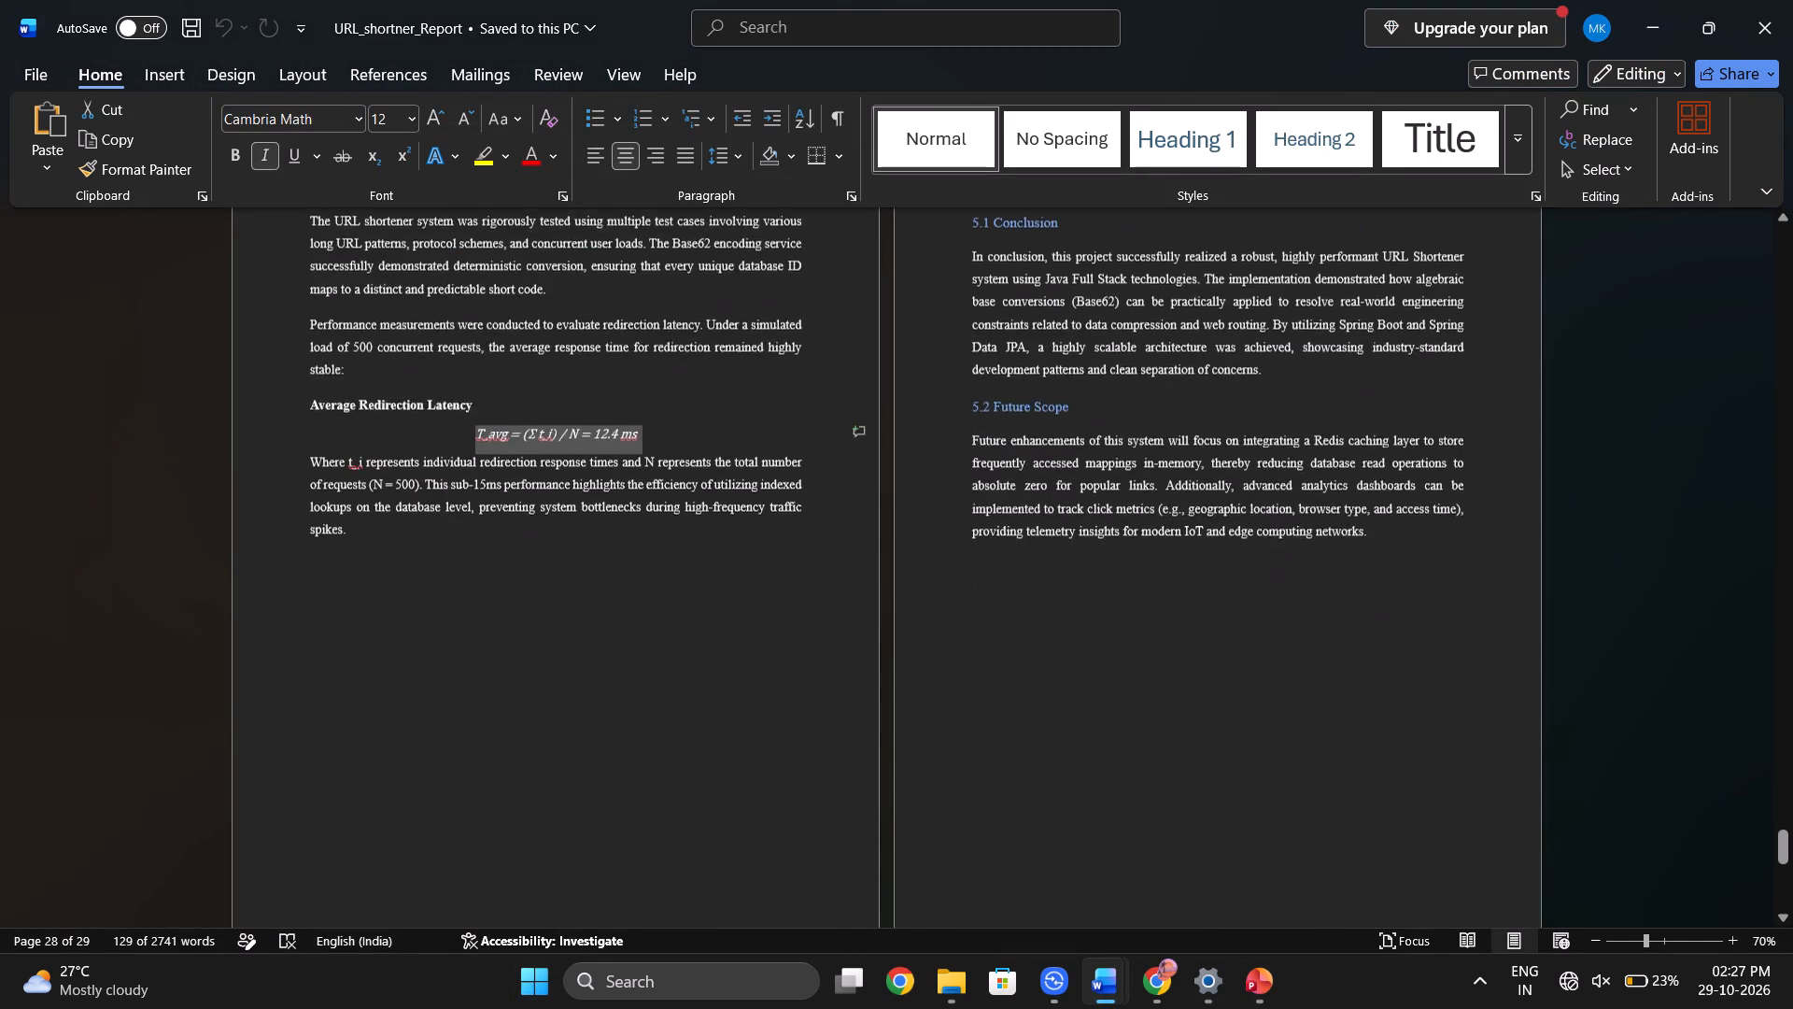
pyautogui.scroll(-9, 146, 553)
pyautogui.hotkey('alt', 'Tab')
pyautogui.scroll(-4, 146, 553)
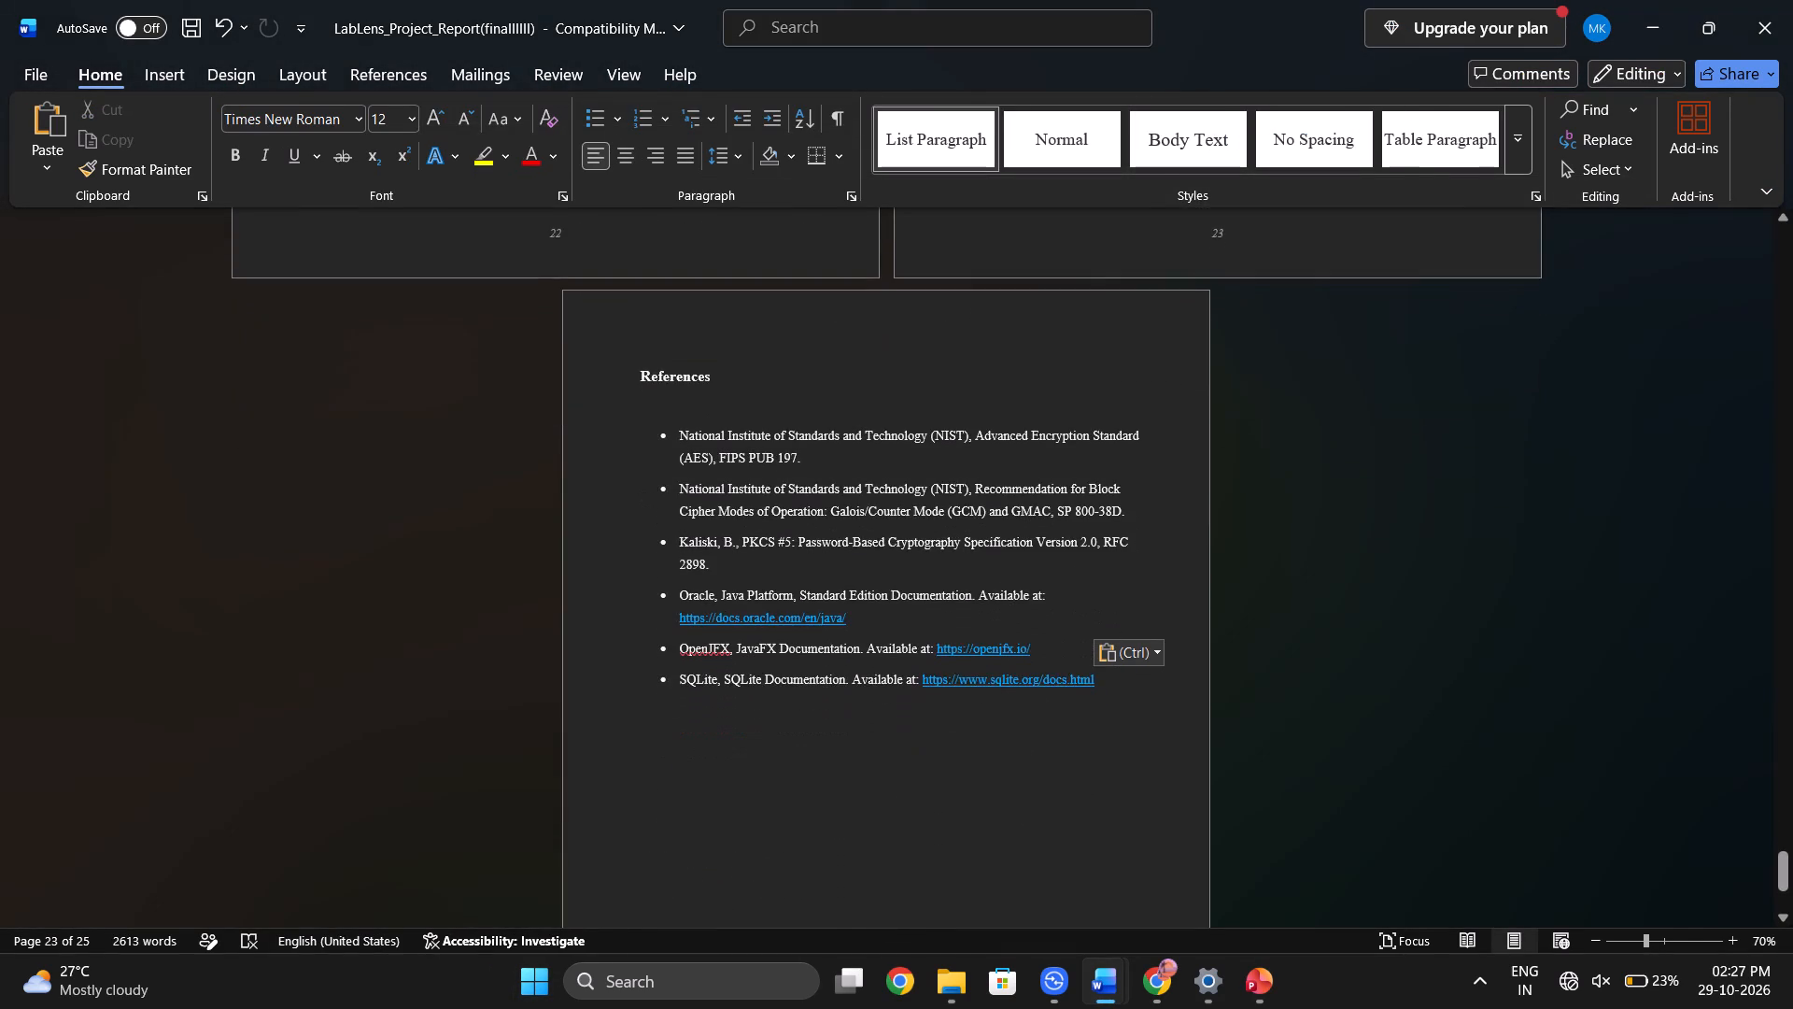
pyautogui.scroll(-2, 146, 553)
pyautogui.hotkey('alt', 'Tab')
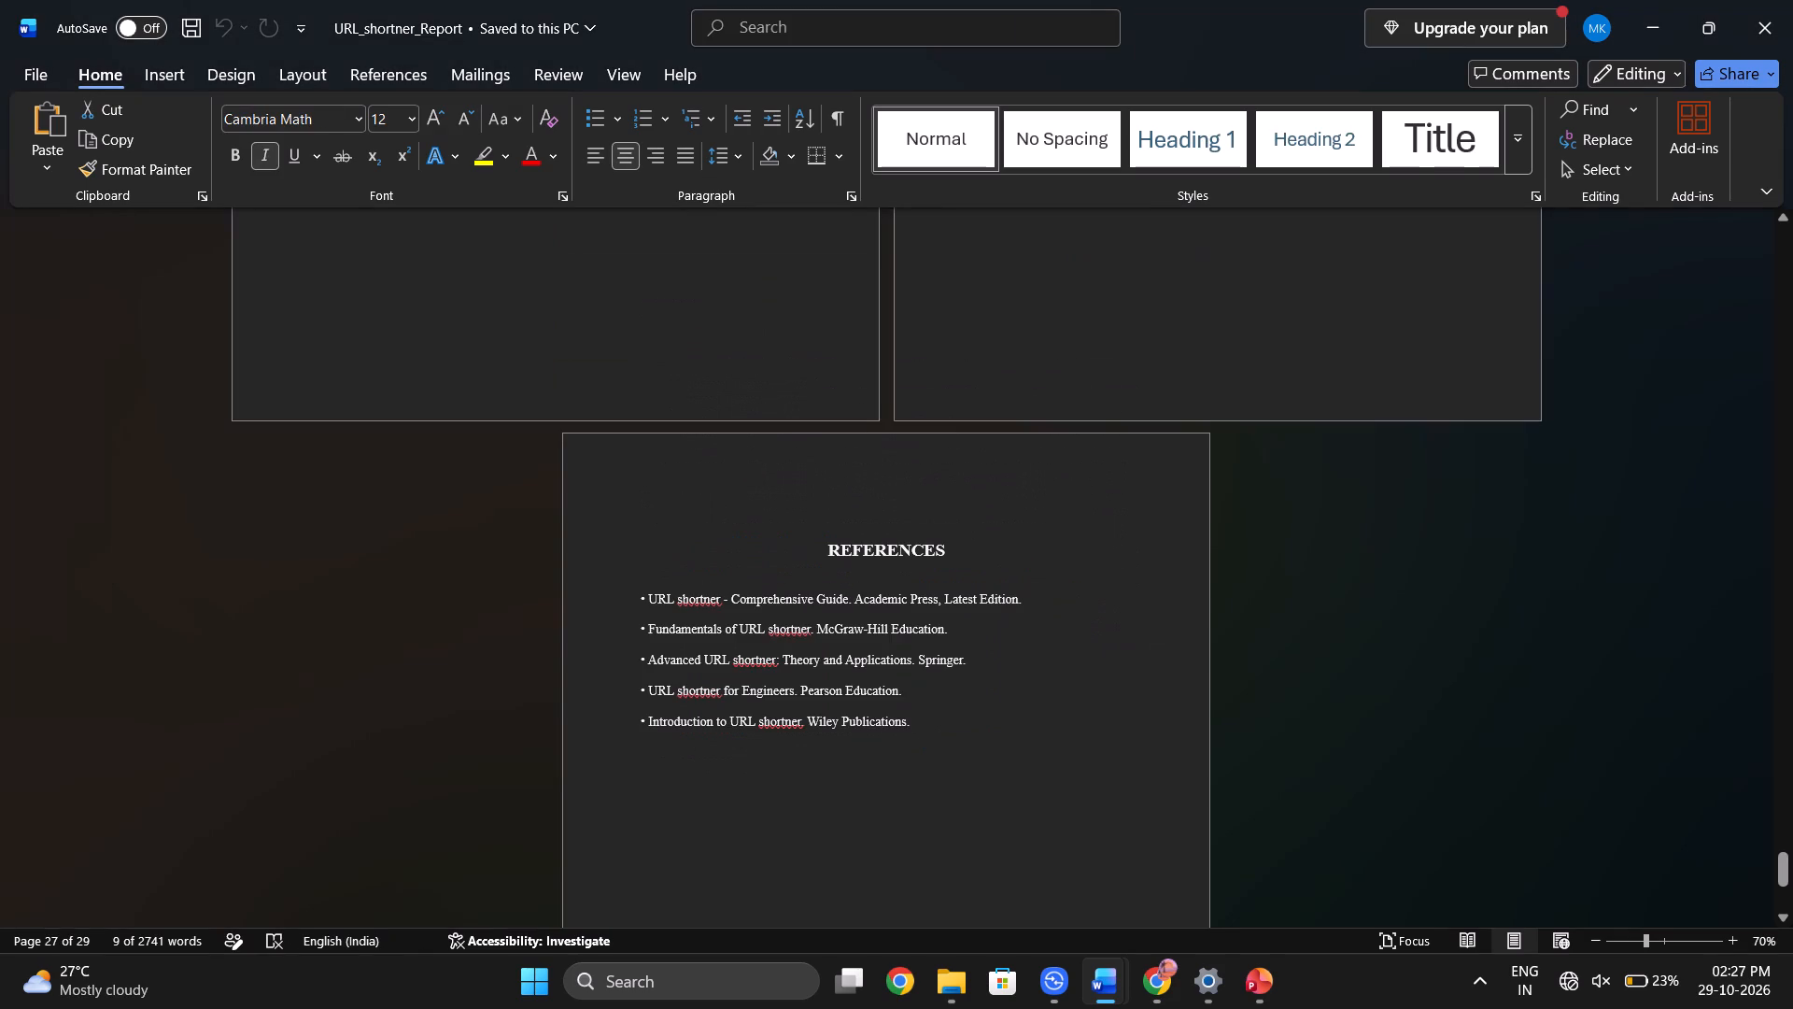
pyautogui.moveTo(646, 592); pyautogui.dragTo(875, 730)
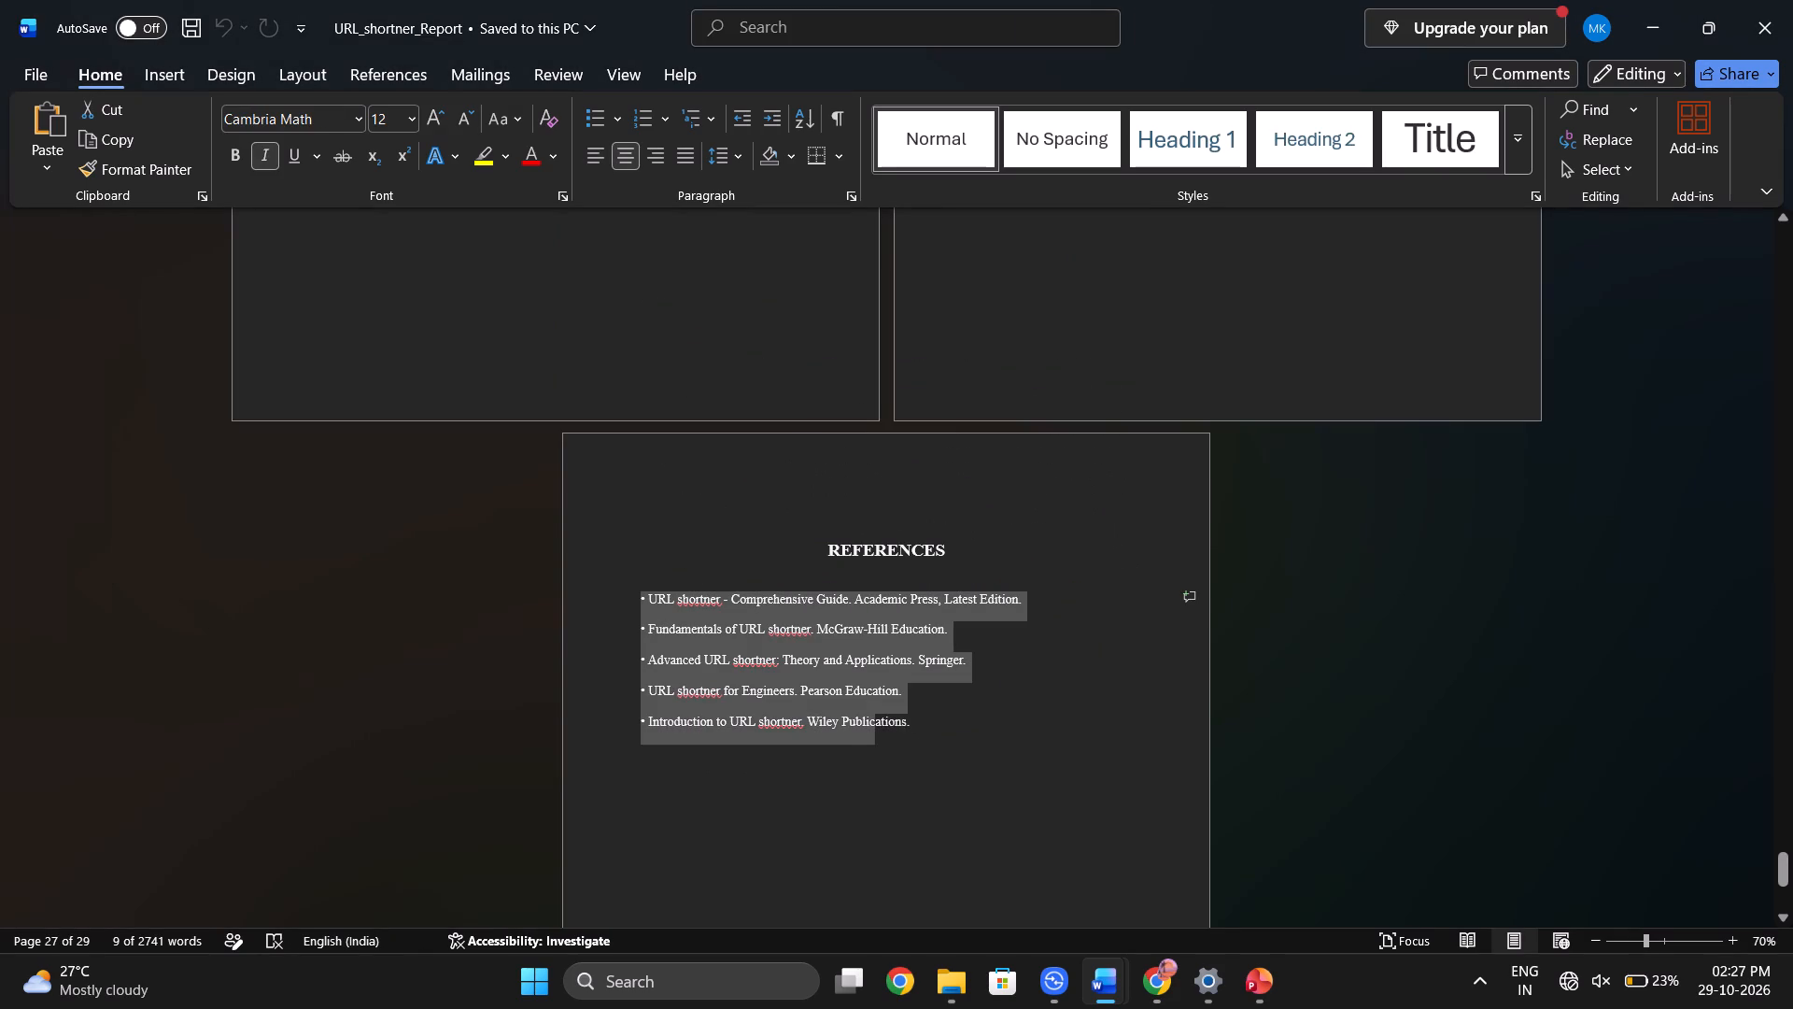
pyautogui.moveTo(875, 730); pyautogui.dragTo(915, 723)
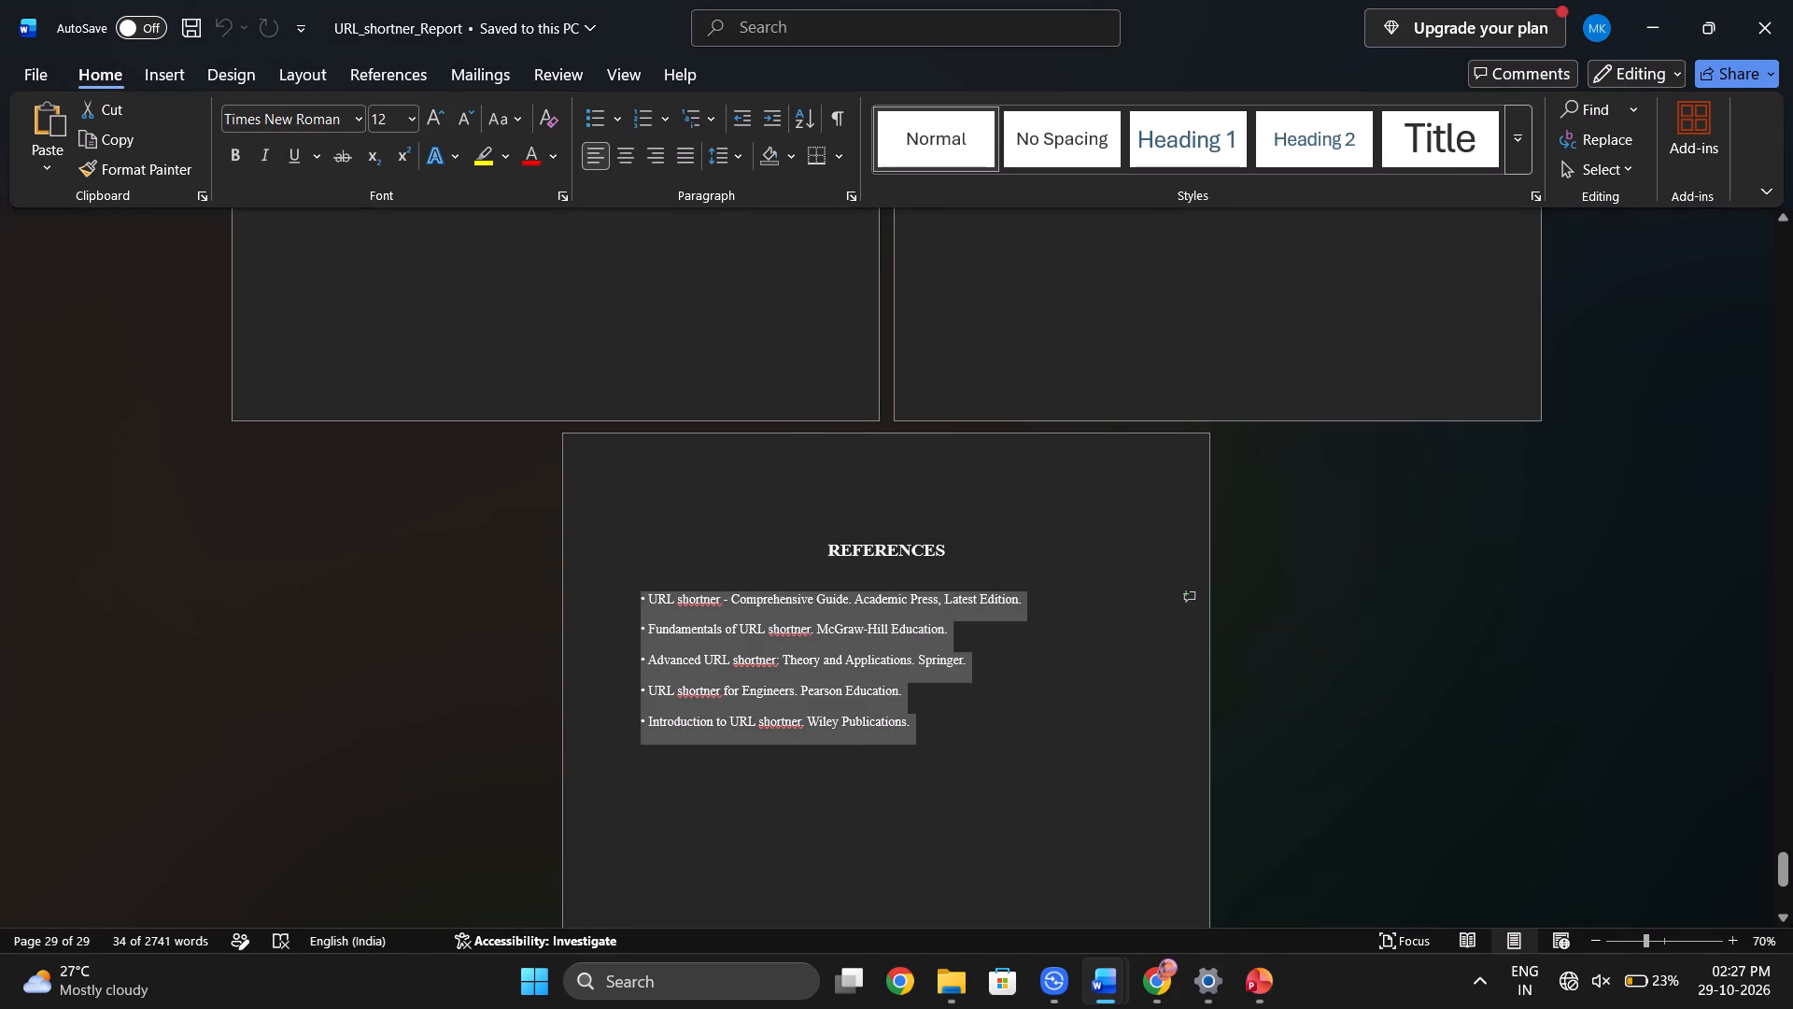
pyautogui.hotkey('ctrl', 'c')
# Replace the bulleted entries under References in LabLens_Project_Report with the copied URL shortener references.
pyautogui.hotkey('alt', 'Tab')
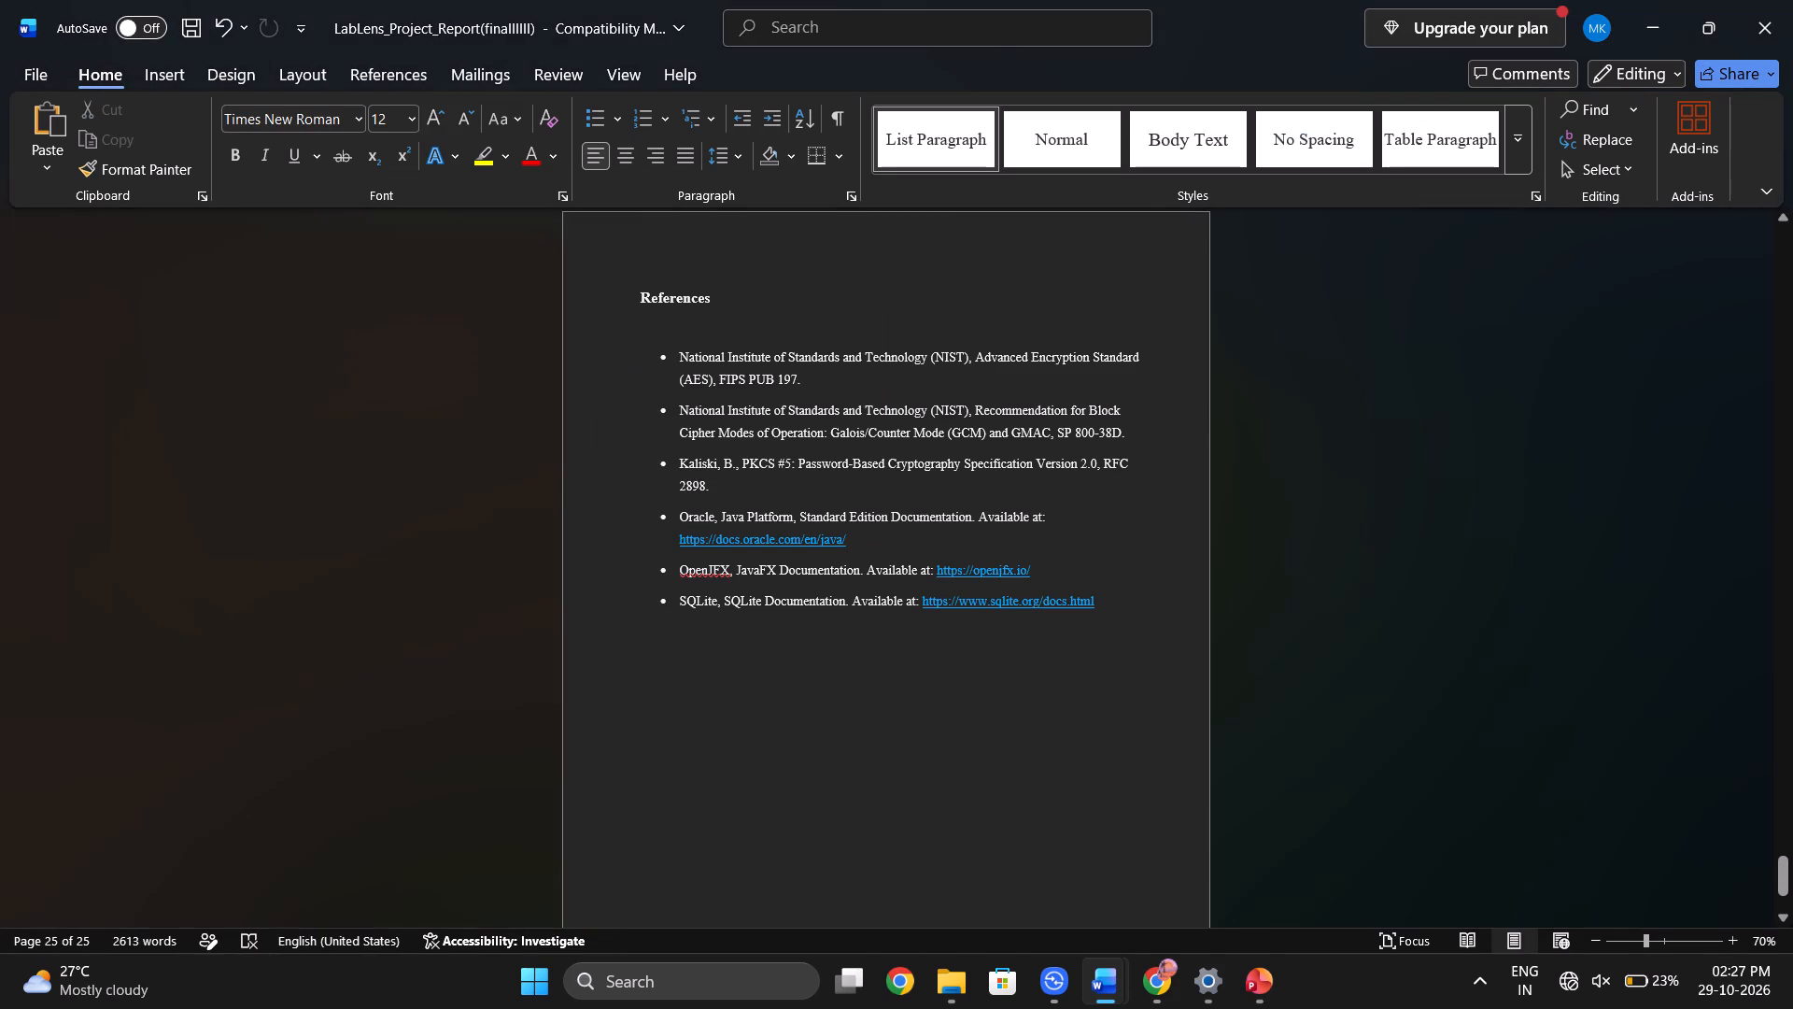
pyautogui.moveTo(671, 363); pyautogui.dragTo(1108, 611)
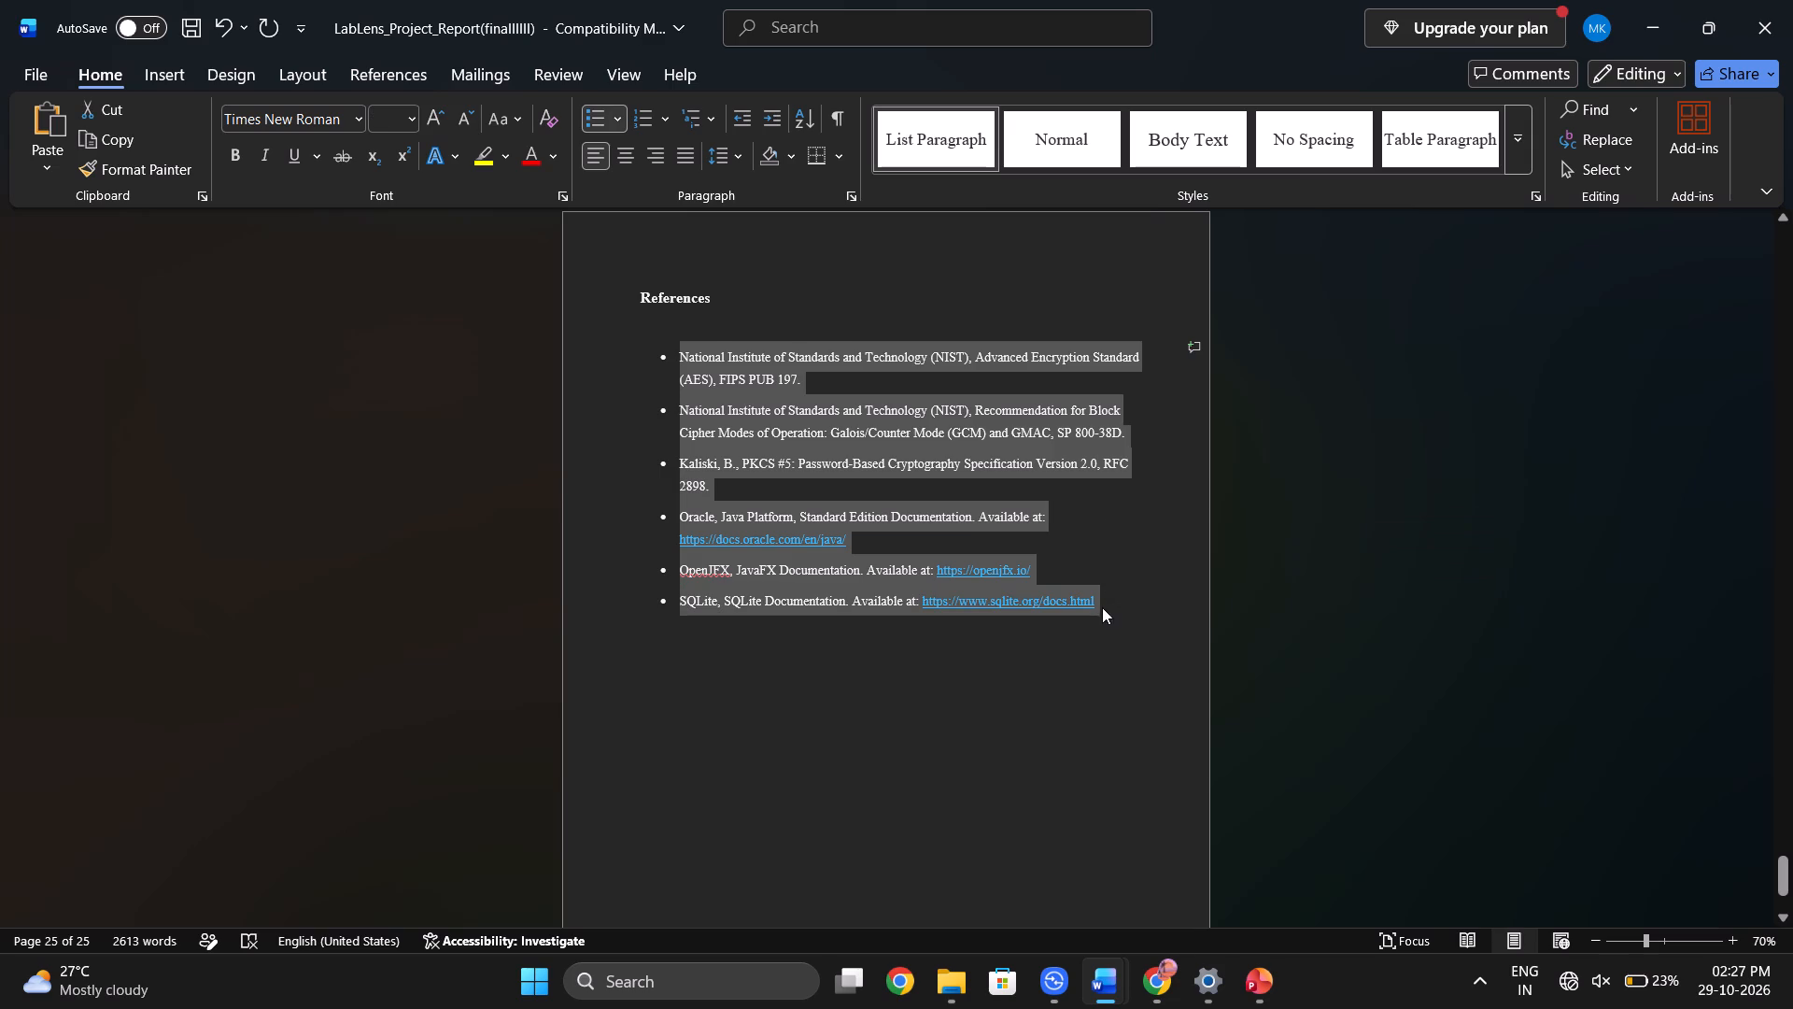
pyautogui.hotkey('ctrl', 'v')
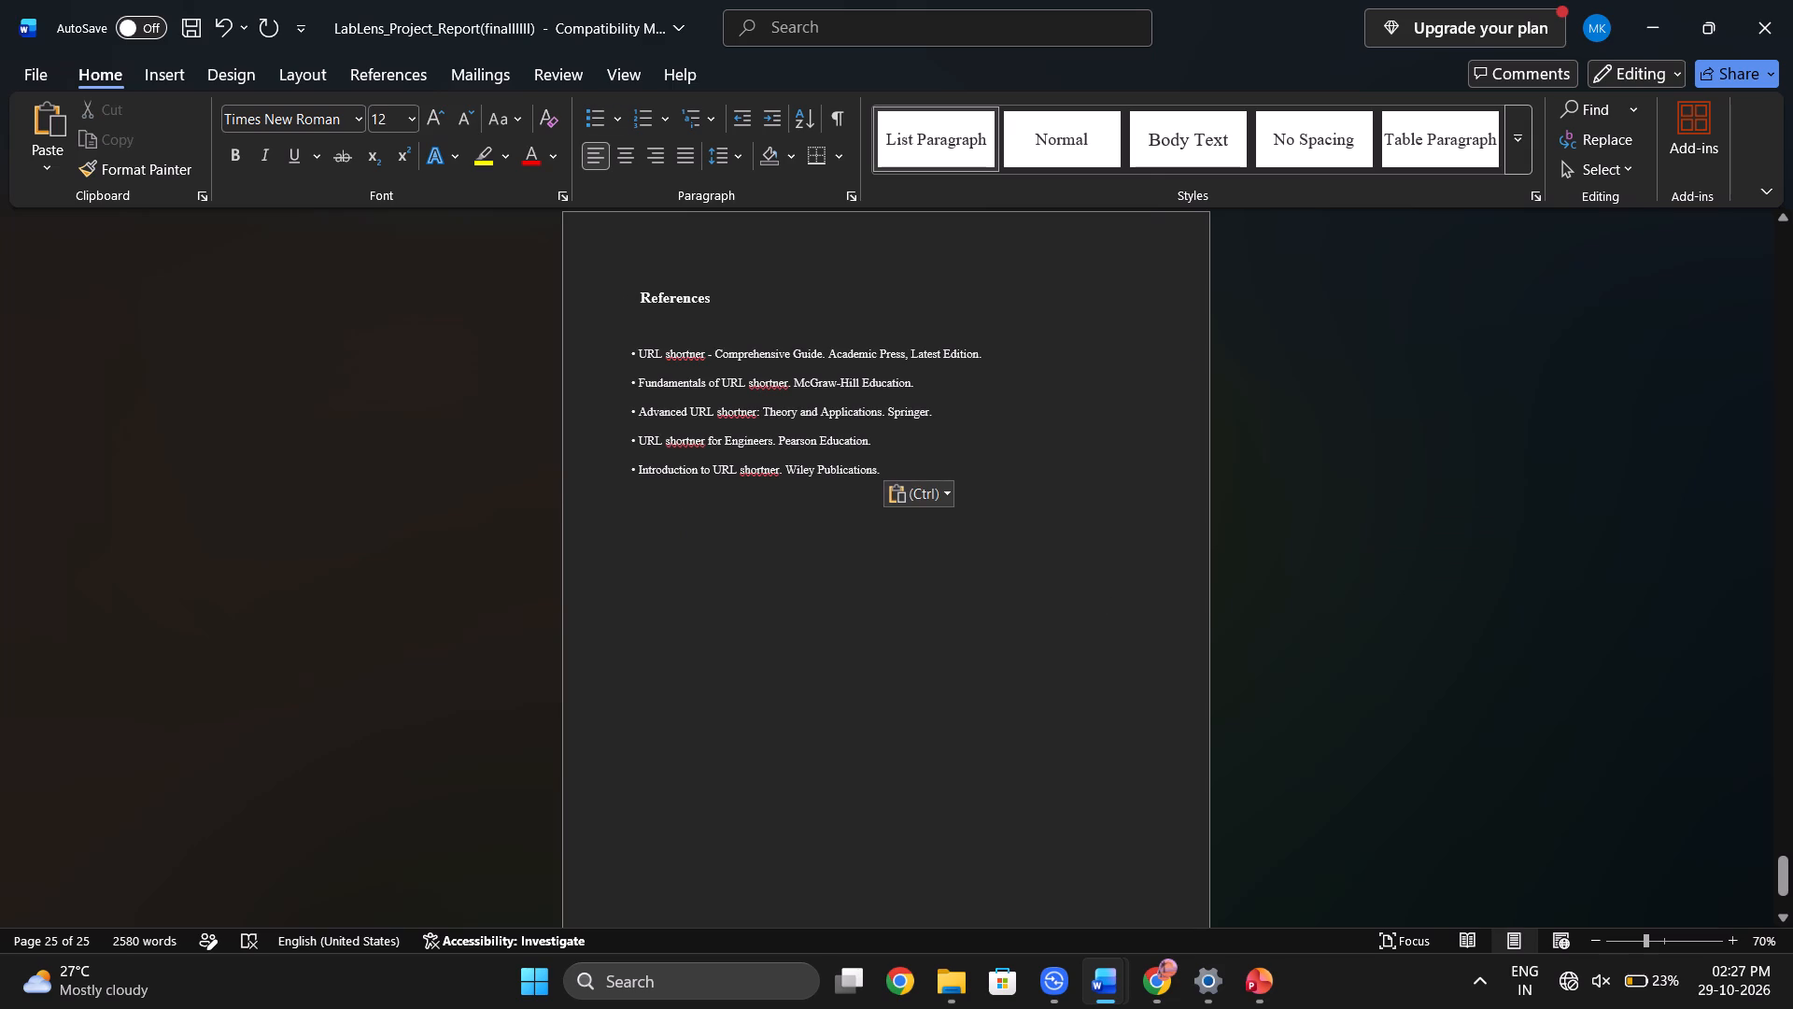
pyautogui.click(684, 371)
pyautogui.click(679, 320)
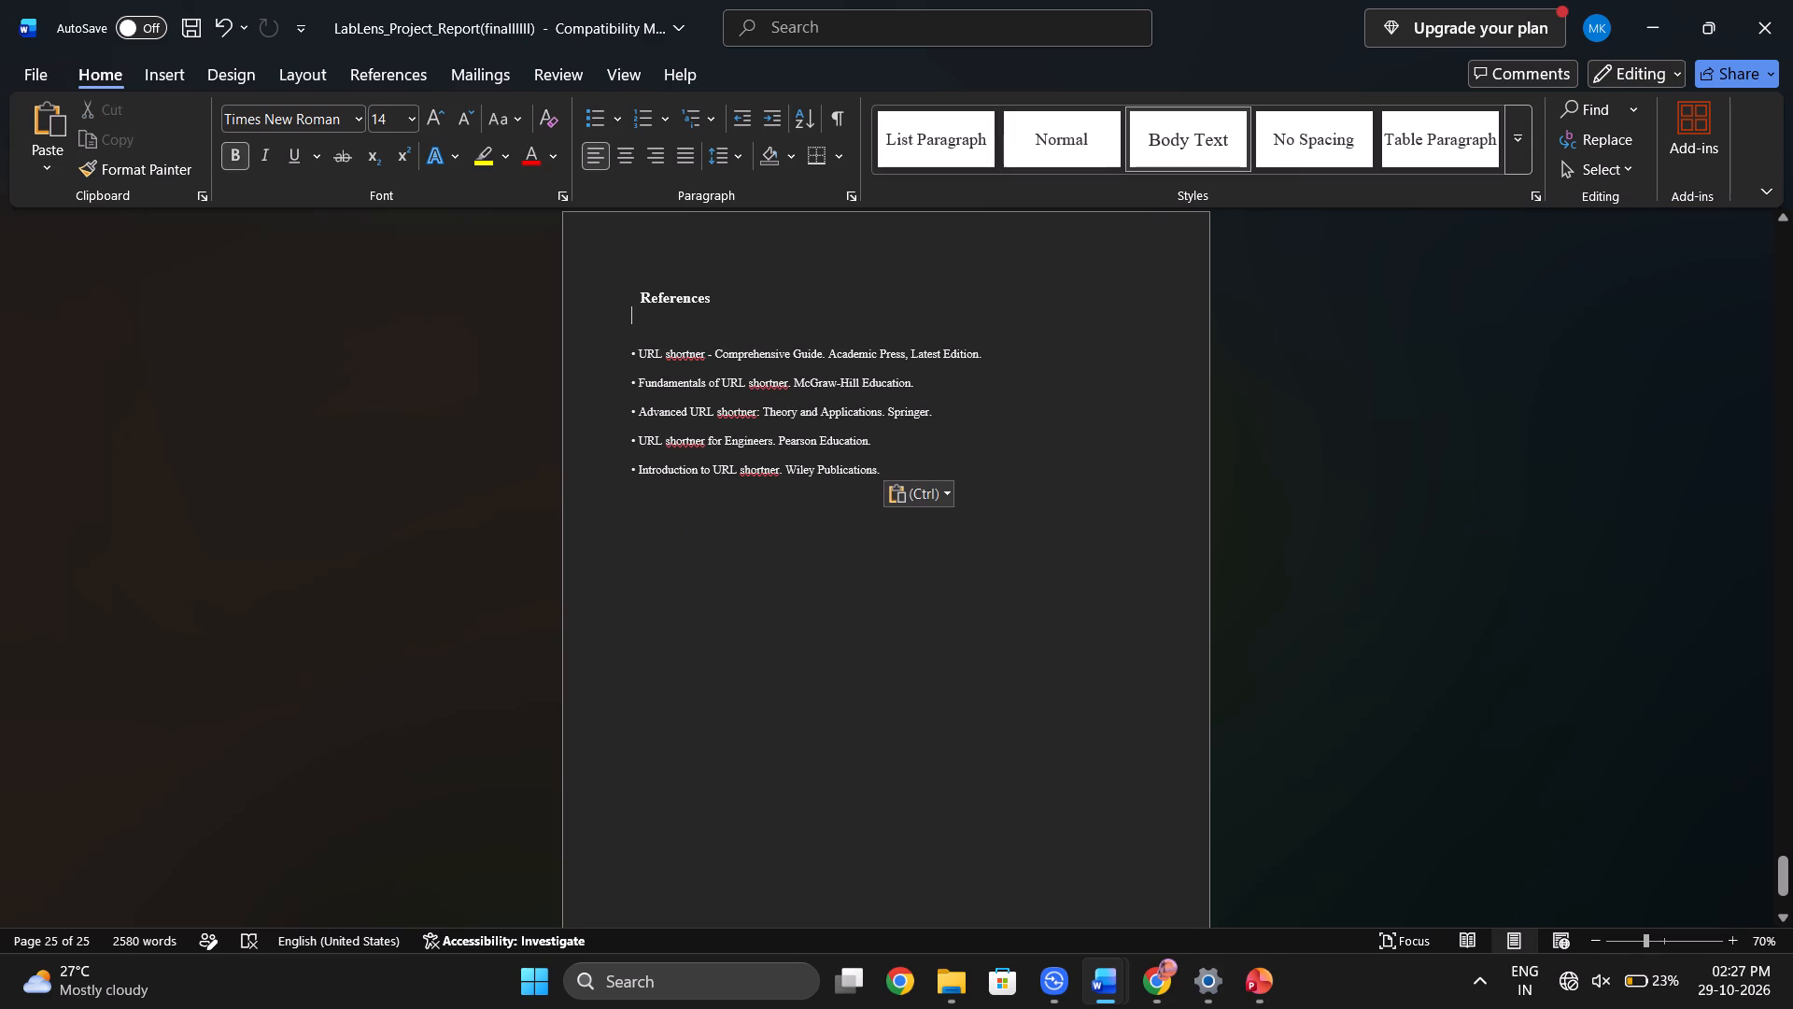
# Set the font size of the pasted reference entries under References in LabLens_Project_Report to 14.
pyautogui.click(755, 415)
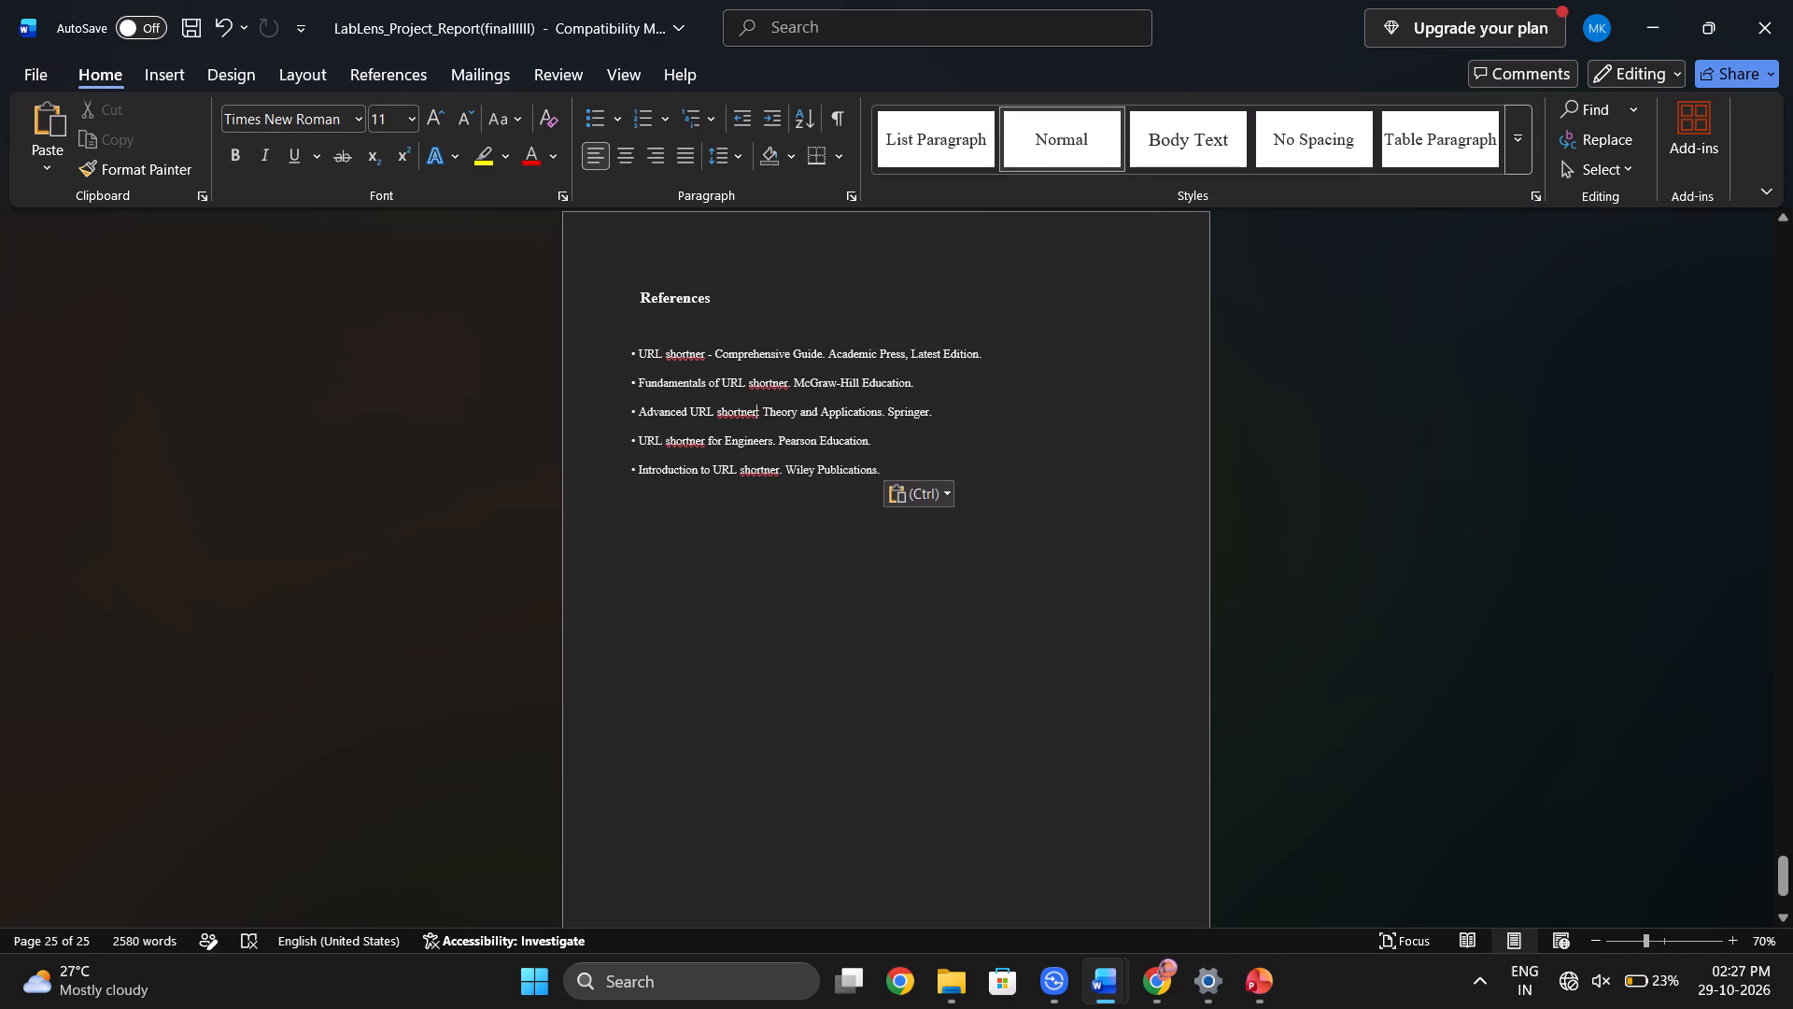
pyautogui.moveTo(638, 357); pyautogui.dragTo(1033, 499)
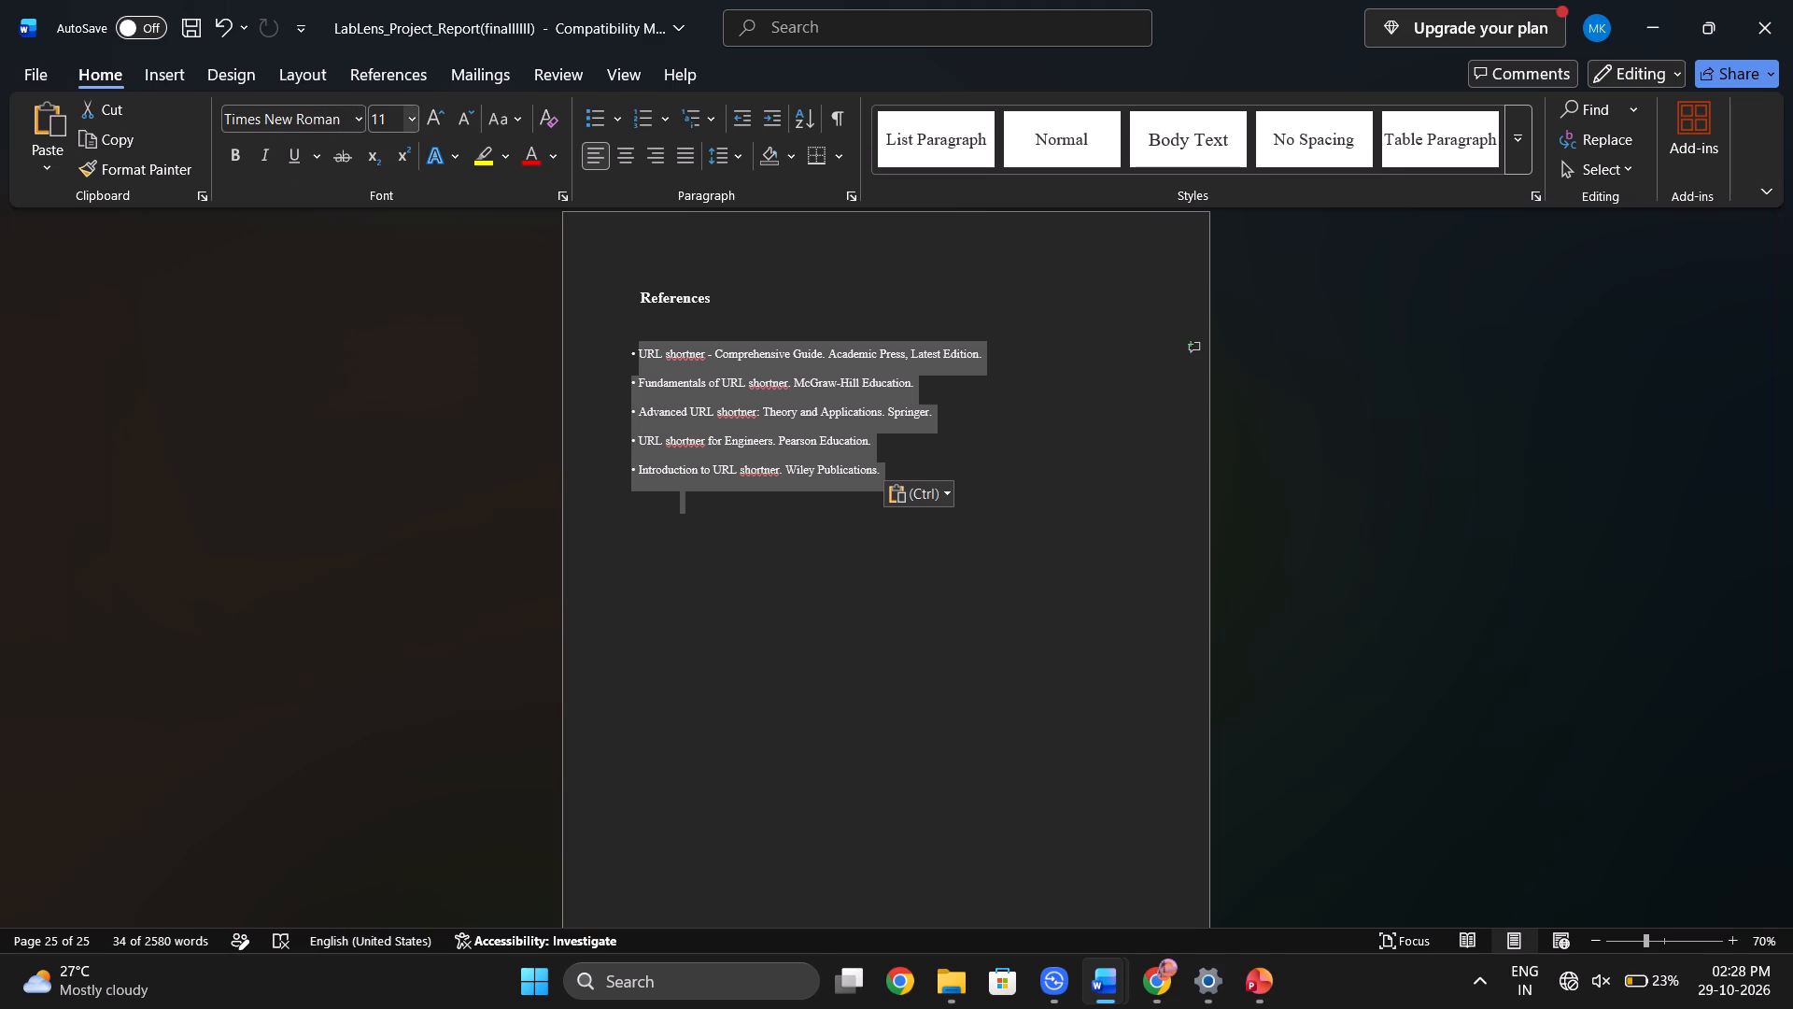
pyautogui.click(404, 120)
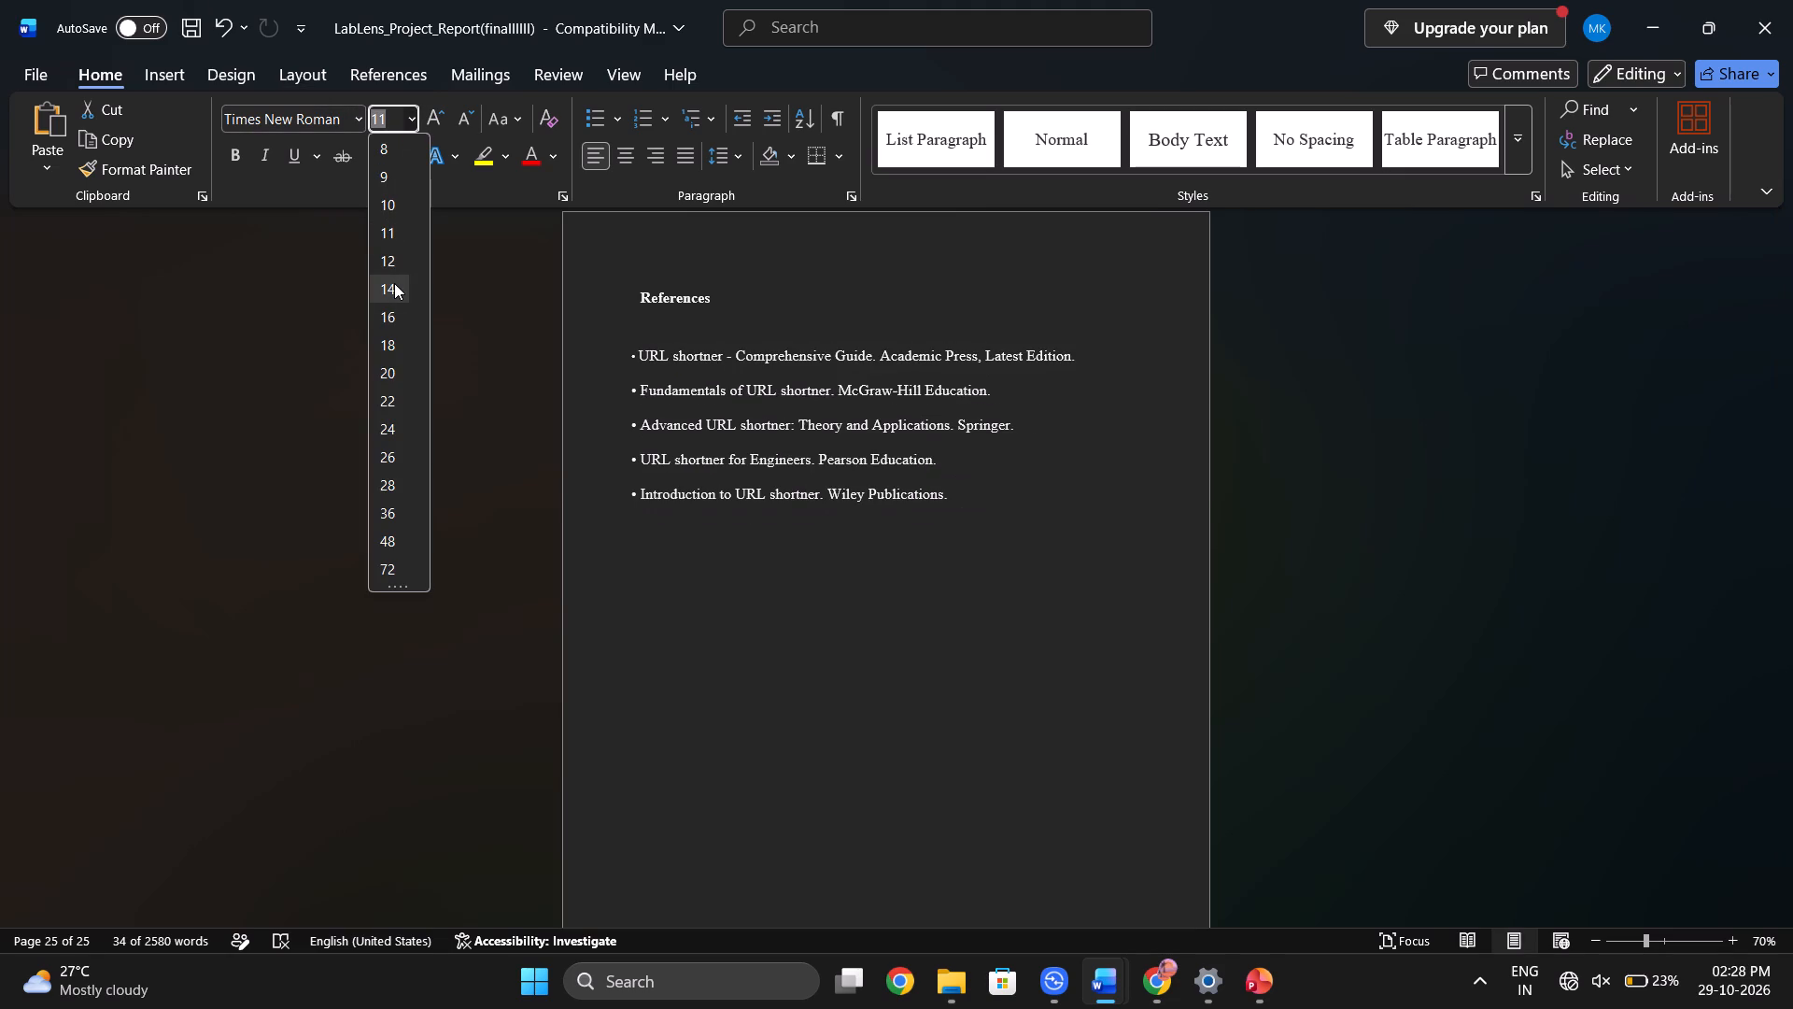
pyautogui.click(394, 283)
pyautogui.click(470, 462)
# Check the references page at the end of URL_shortner_Report, and review LabLens_Project_Report from References back to Chapter 4 for leftover FileCrypt content.
pyautogui.hotkey('alt', 'Tab')
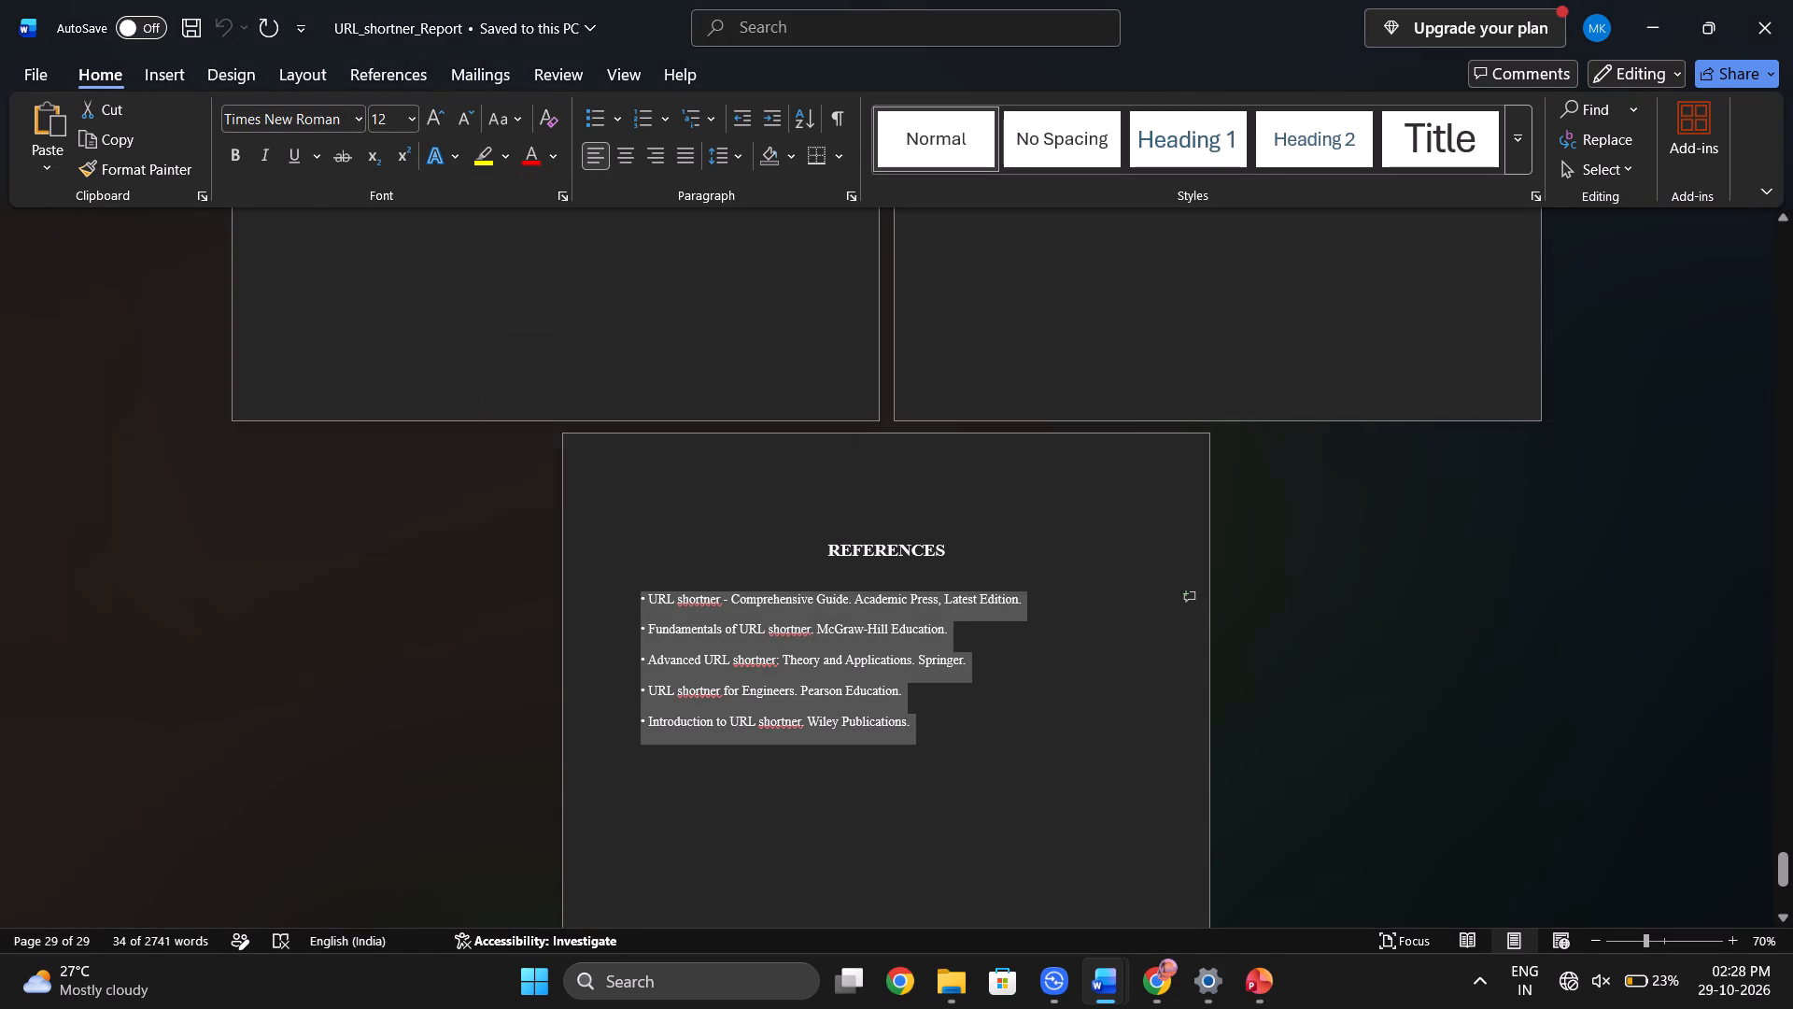
pyautogui.click(488, 760)
pyautogui.scroll(-9, 493, 759)
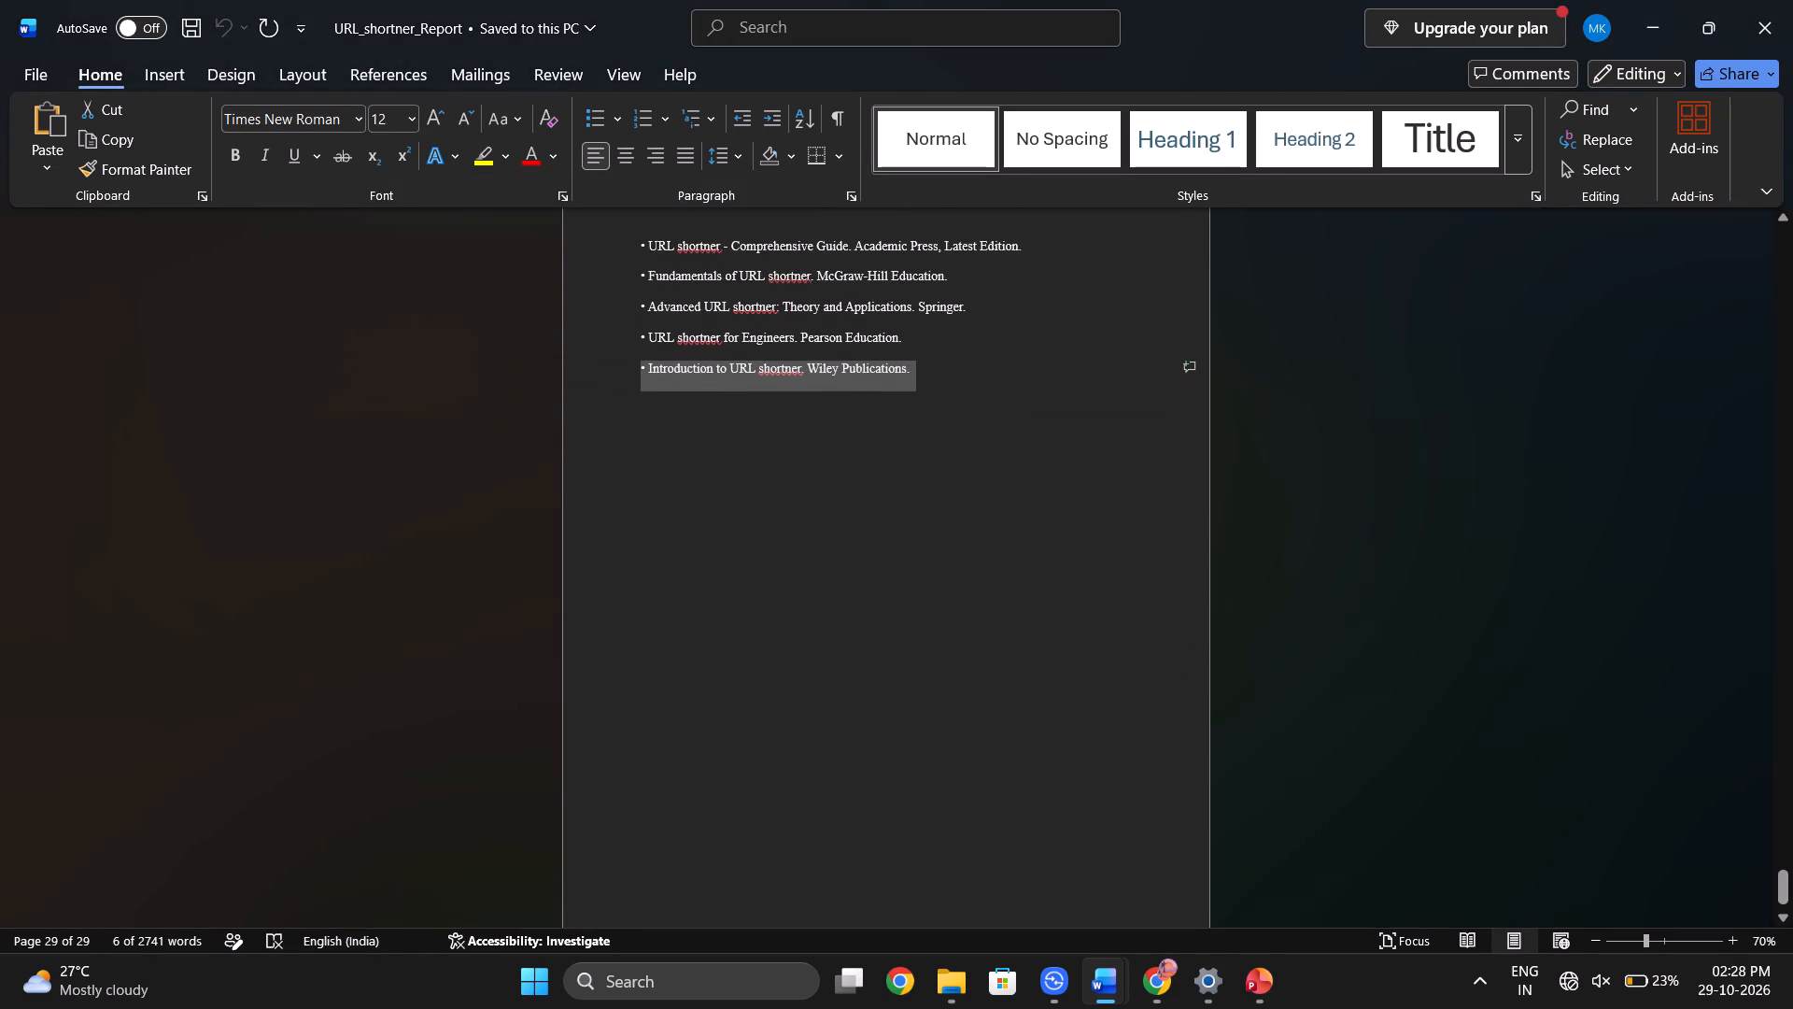
pyautogui.click(727, 336)
pyautogui.hotkey('alt', 'Tab')
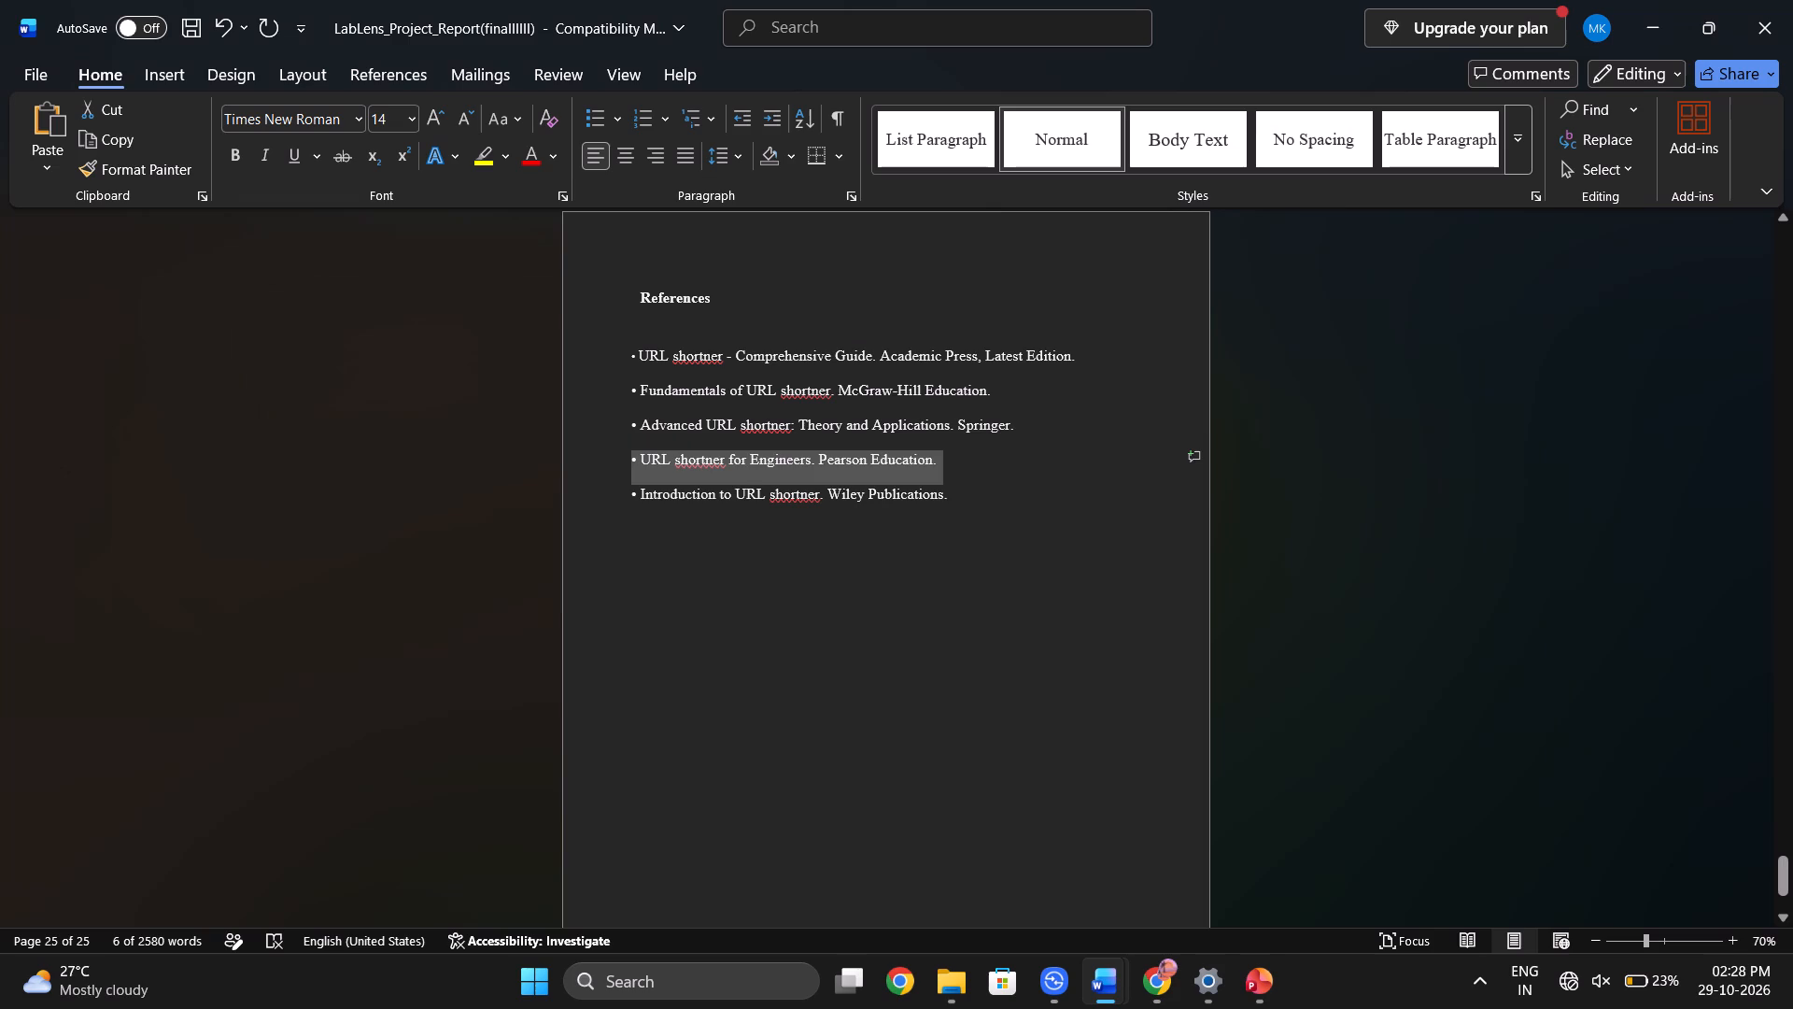
pyautogui.click(353, 473)
pyautogui.scroll(20, 471, 406)
pyautogui.scroll(4, 471, 406)
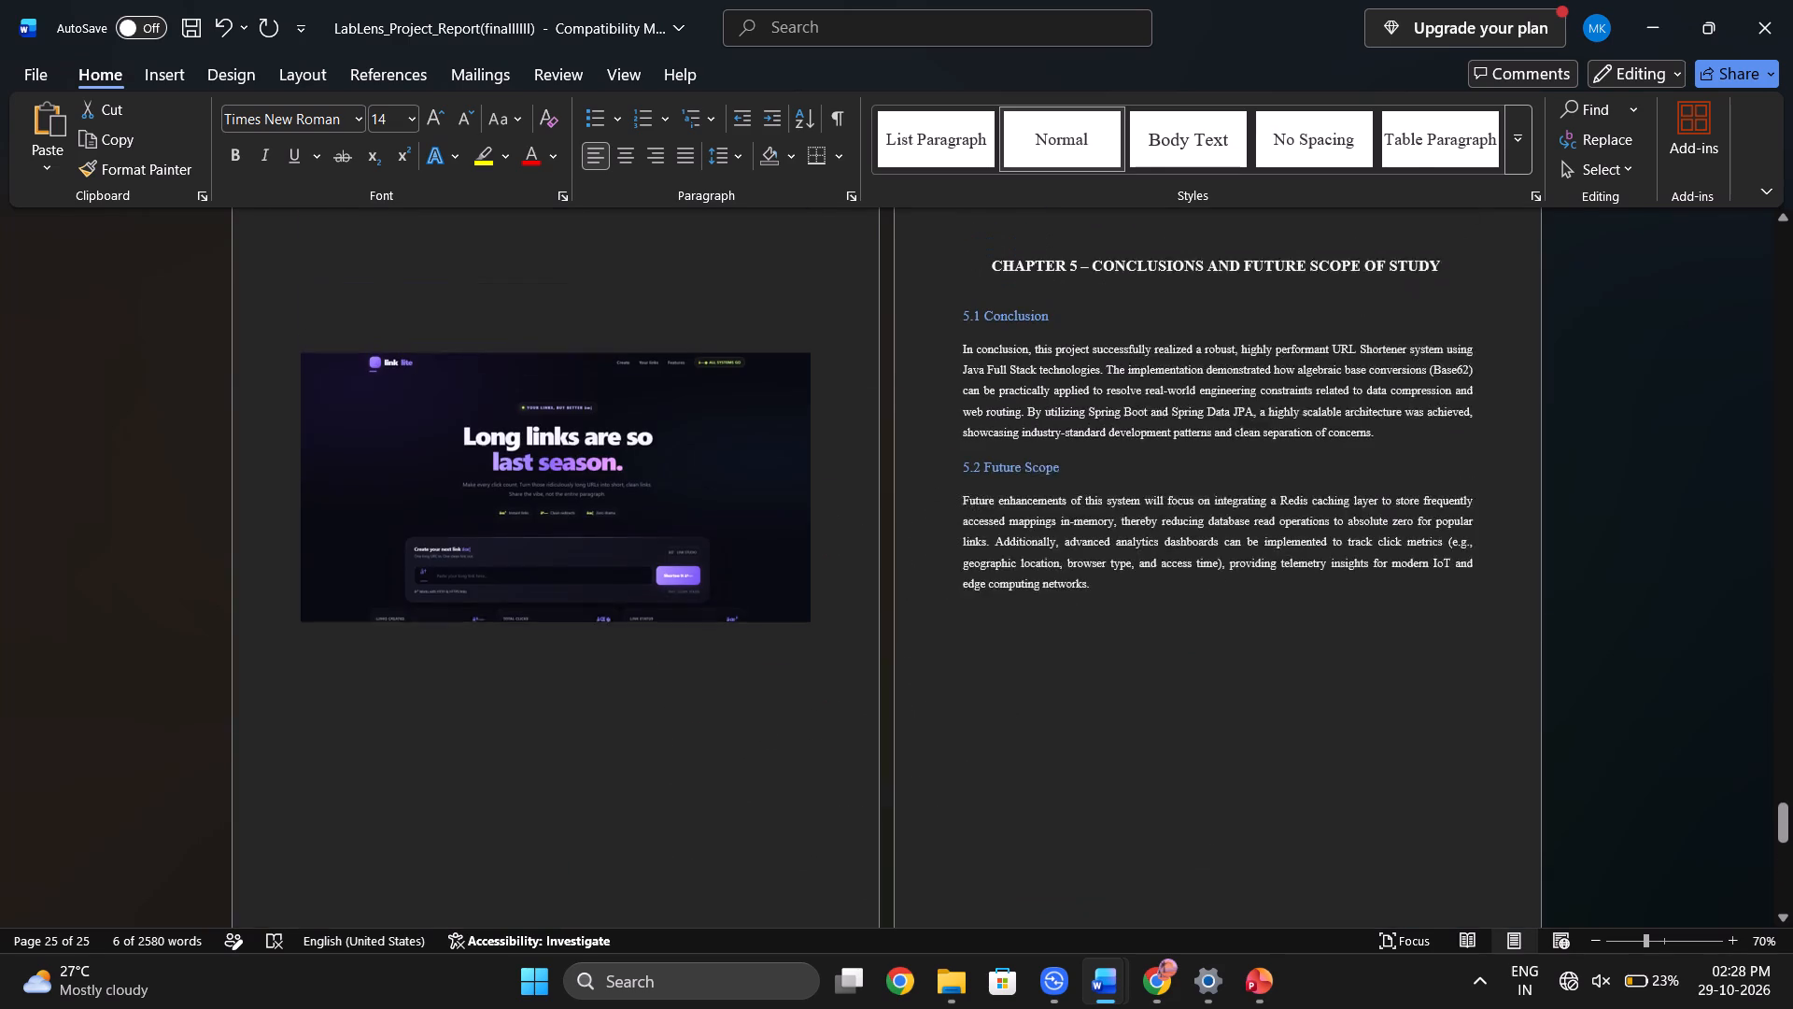
pyautogui.click(1173, 433)
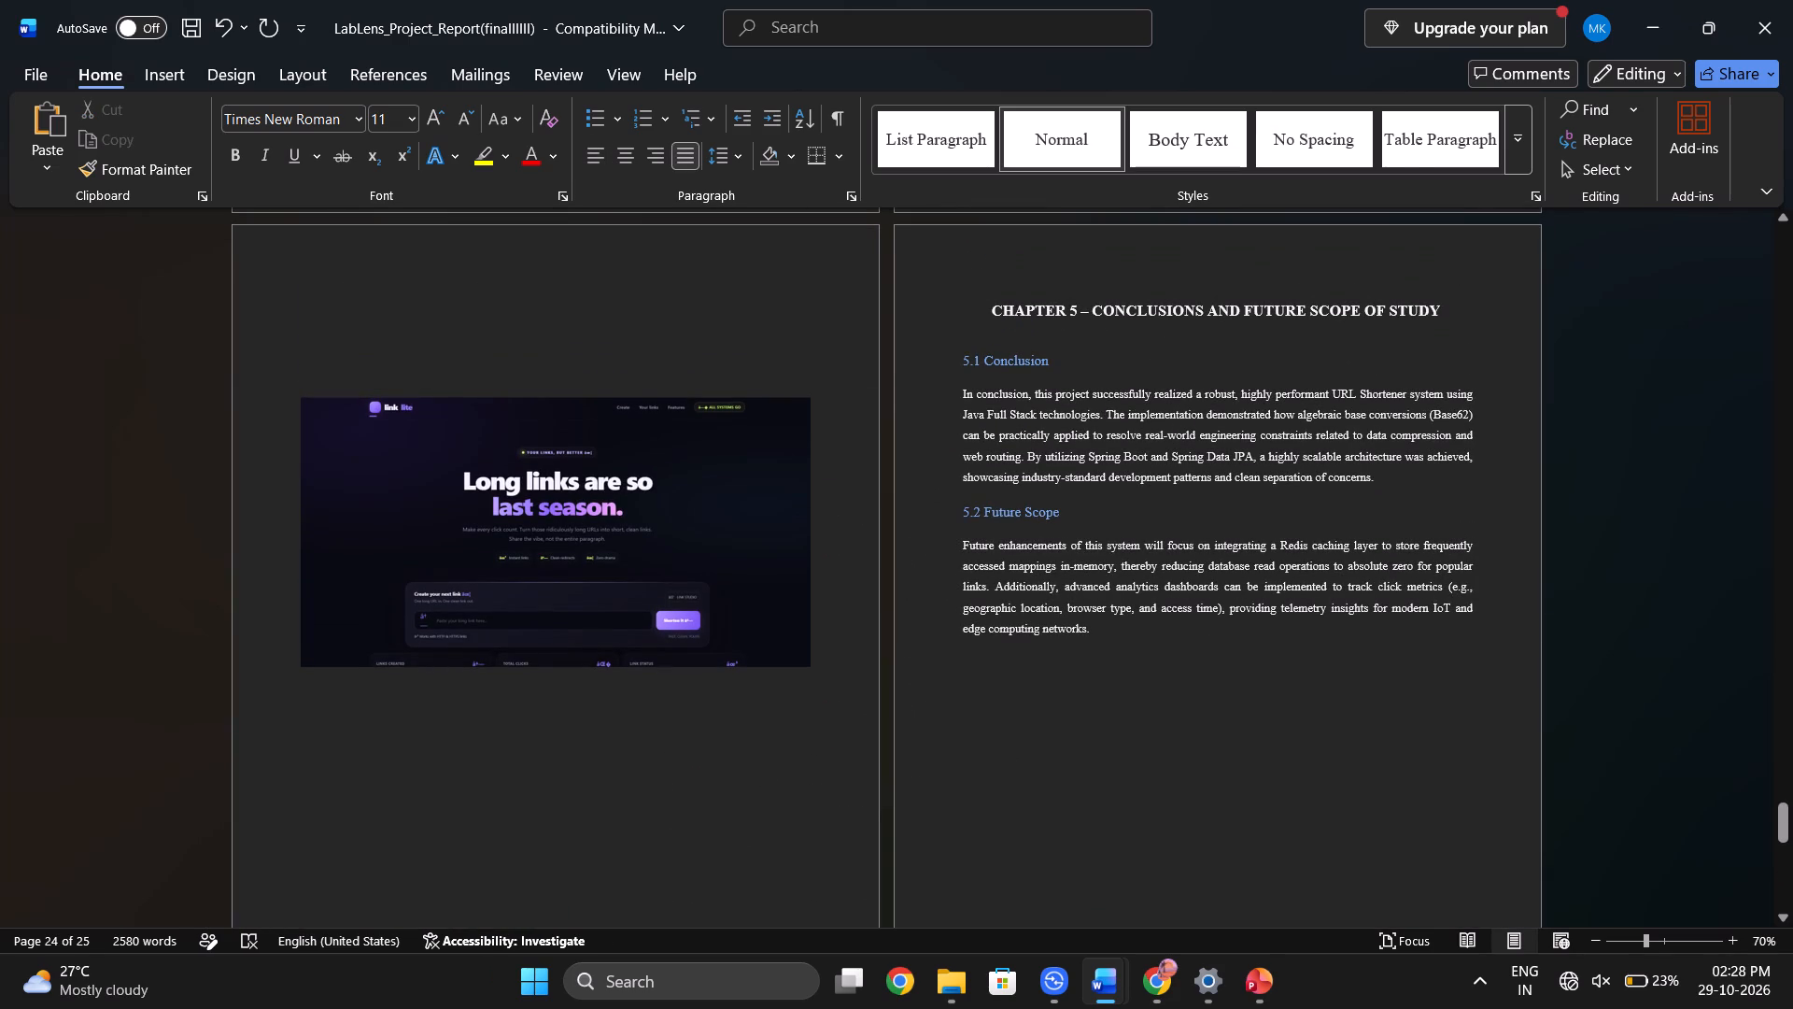
pyautogui.scroll(20, 964, 390)
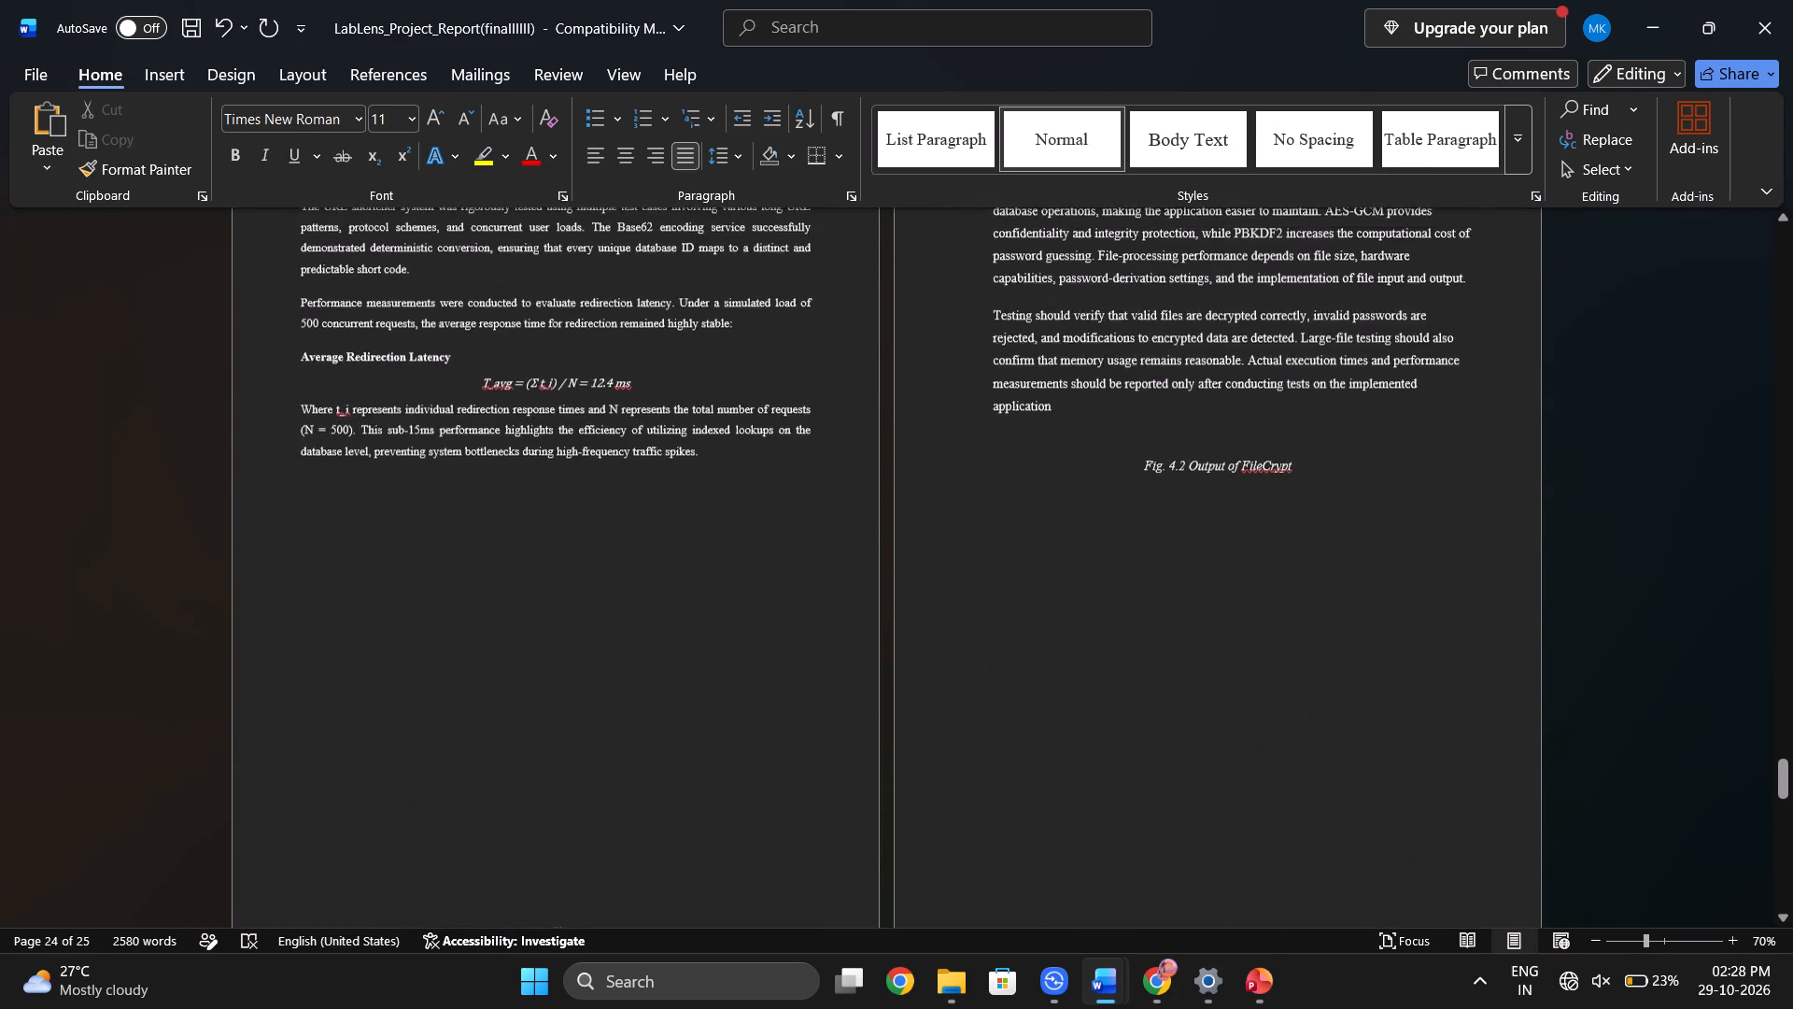
pyautogui.scroll(6, 964, 390)
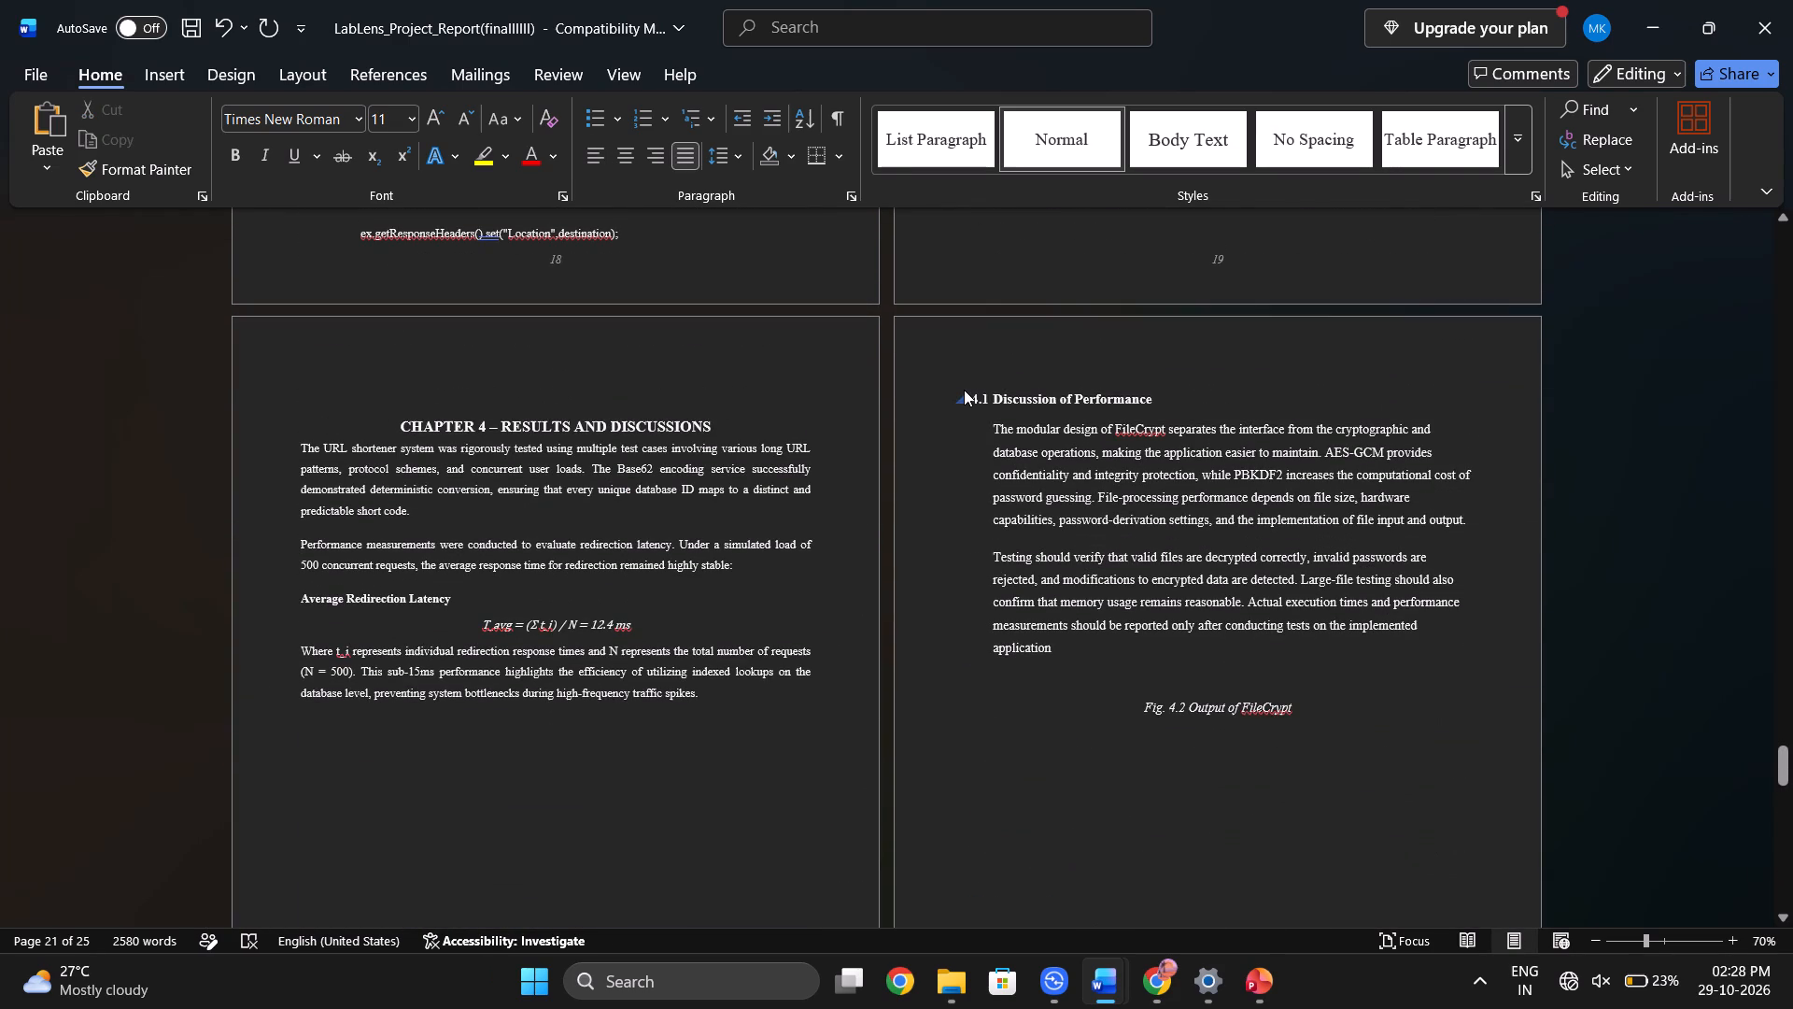